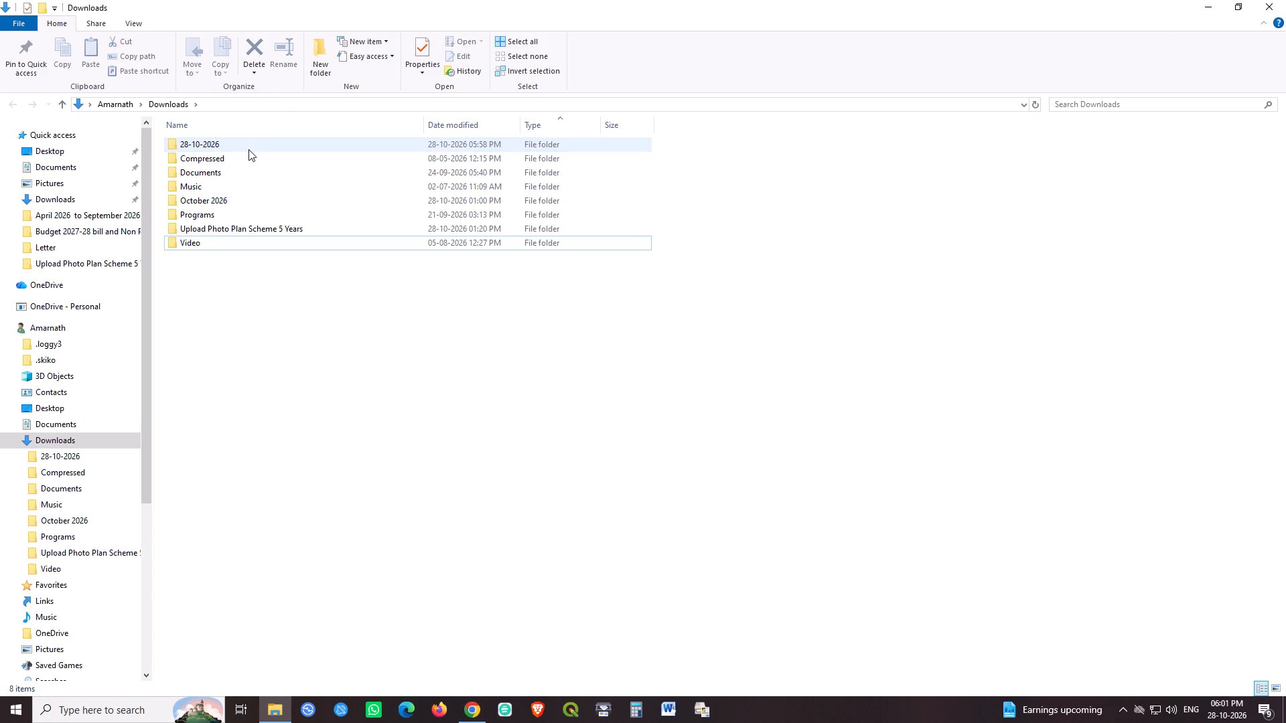
Close the Downloads folder window to return to the desktop.
click(812, 400)
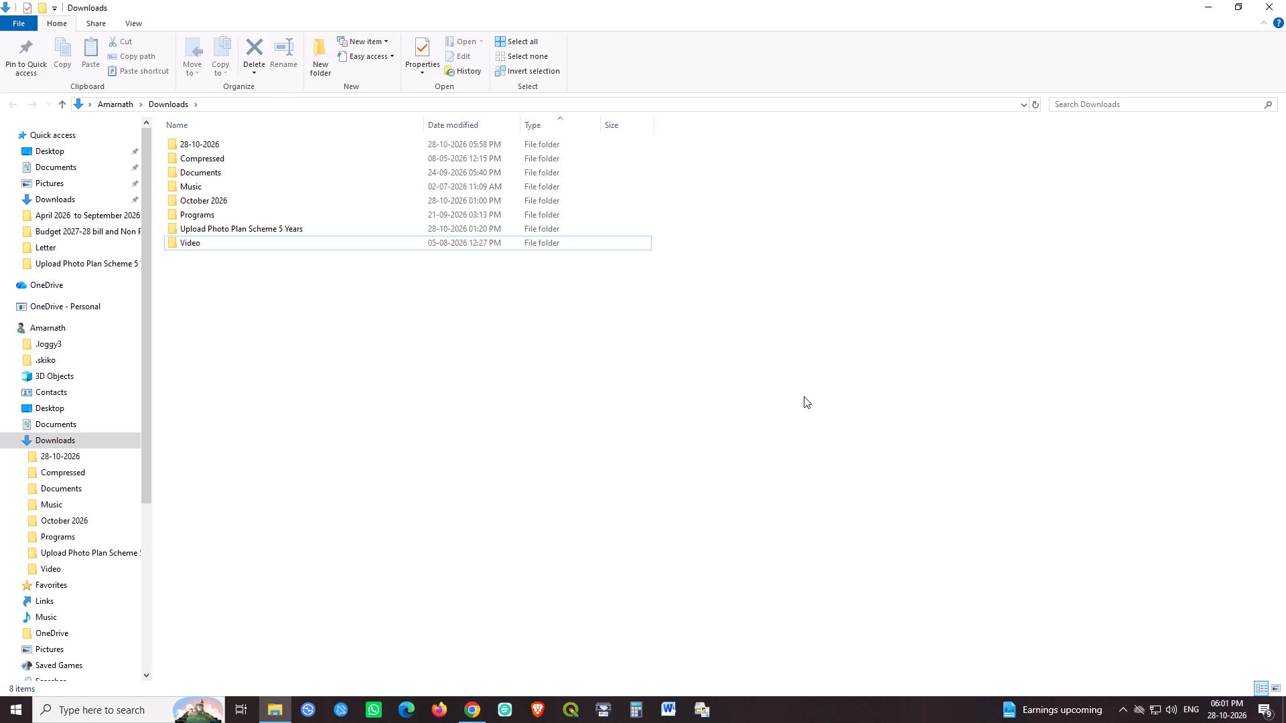
drag(780, 402, 780, 391)
click(1285, 0)
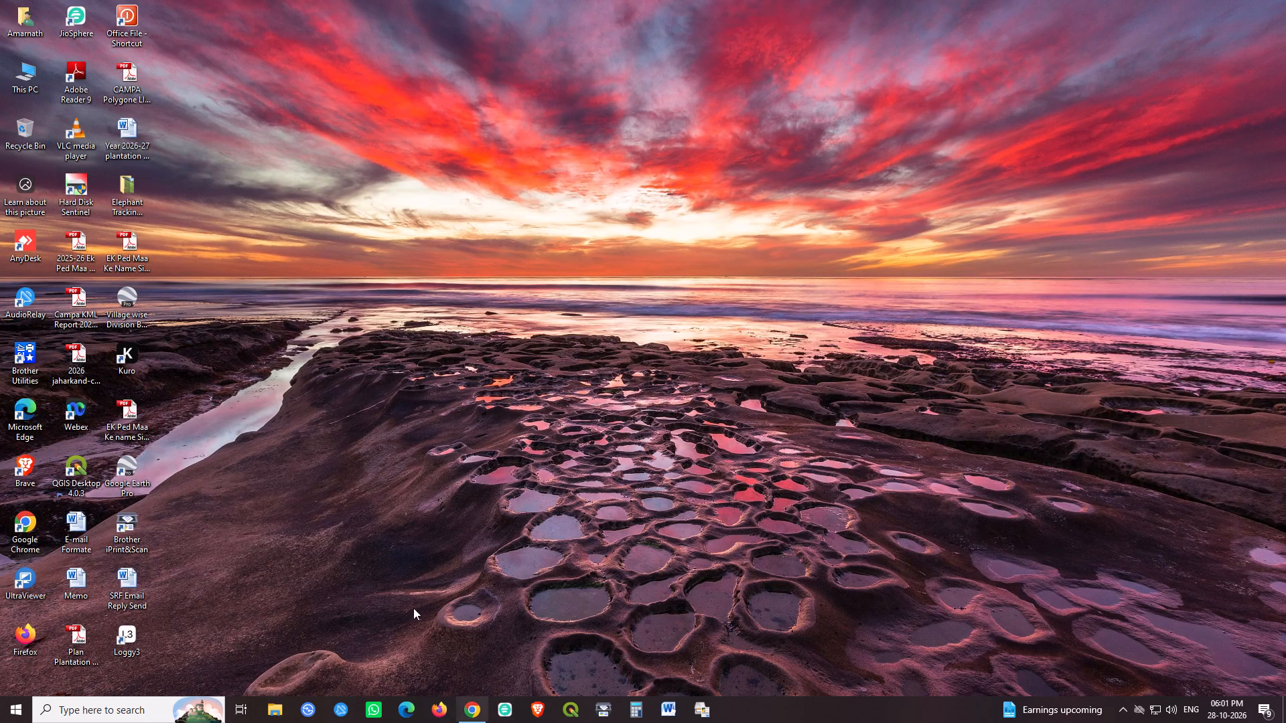
Open the Office Work 2026-27 folder inside the Office File folder.
double_click(127, 23)
click(944, 155)
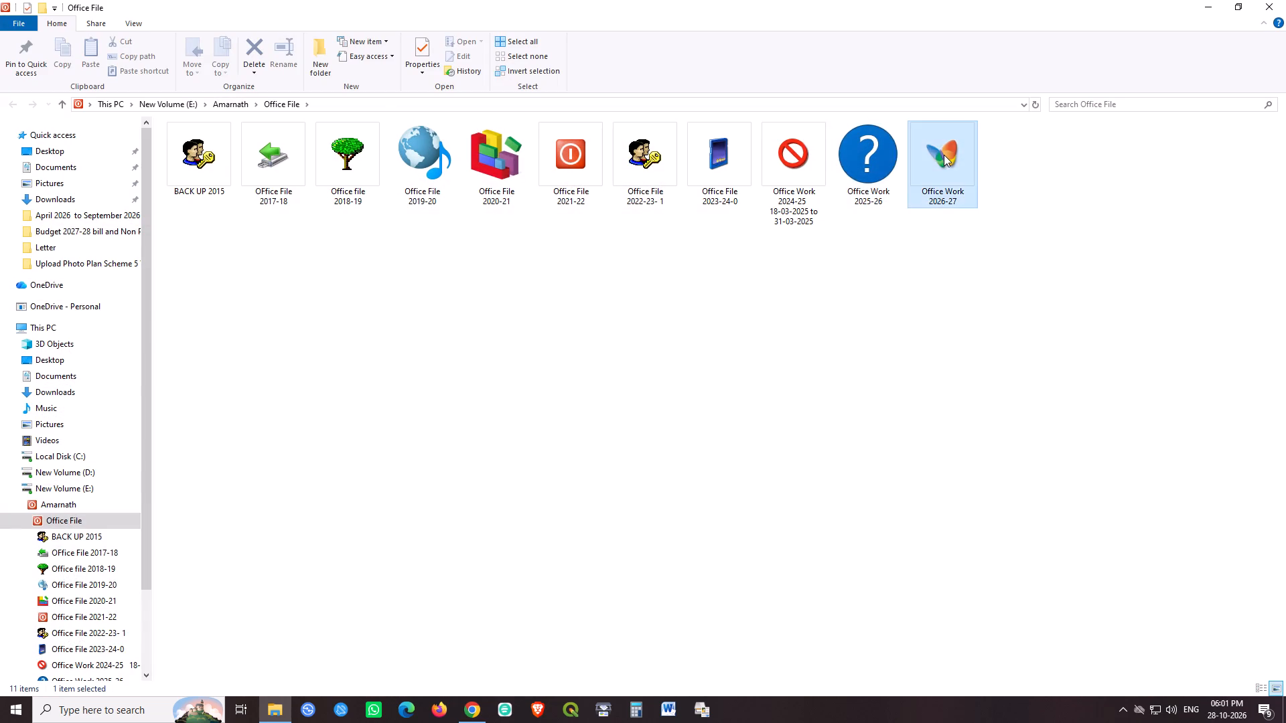
key(Return)
key(Down)
key(Up)
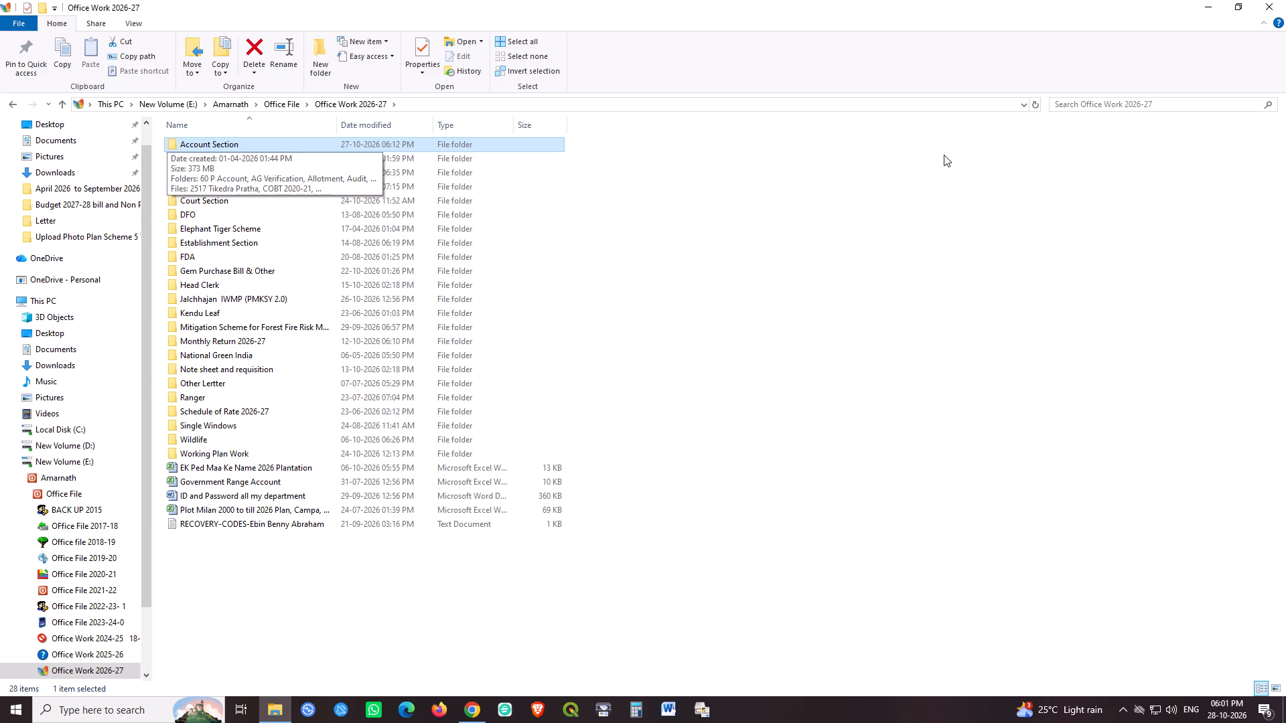
Go to the CF Gahrwa folder inside the Letter folder of Wildlife.
key(w)
key(Return)
key(l)
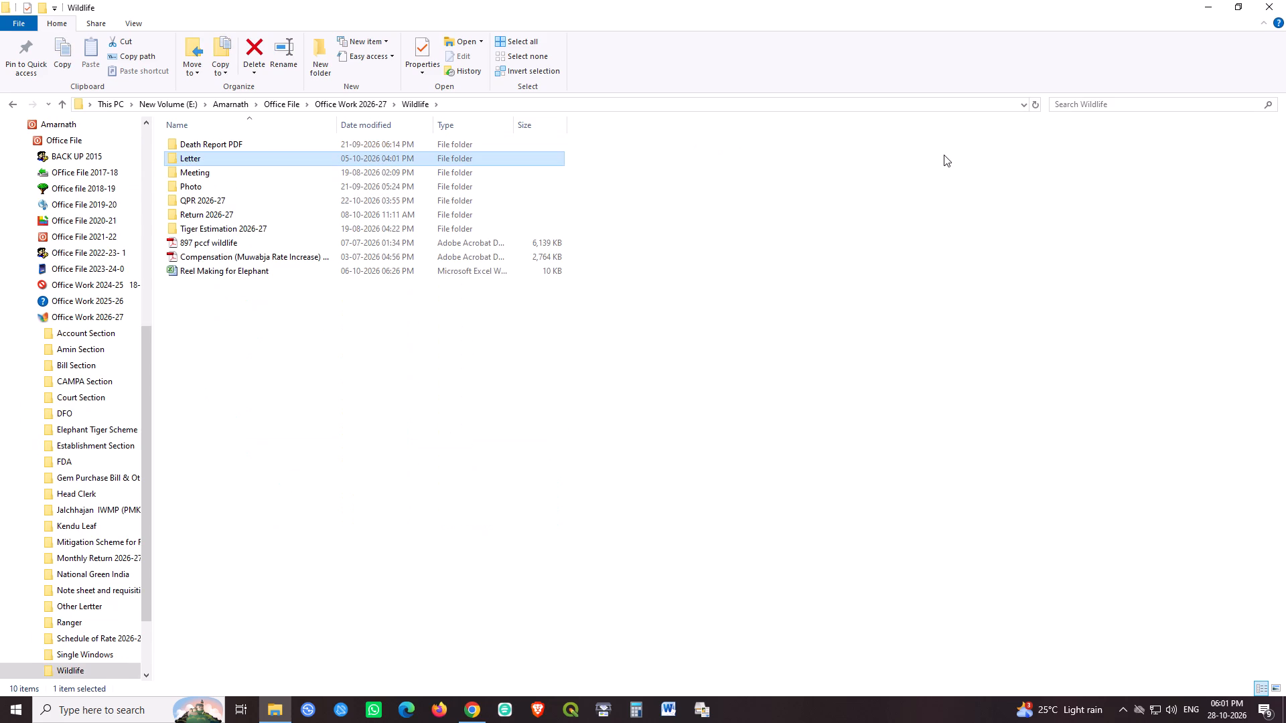
key(Return)
key(c)
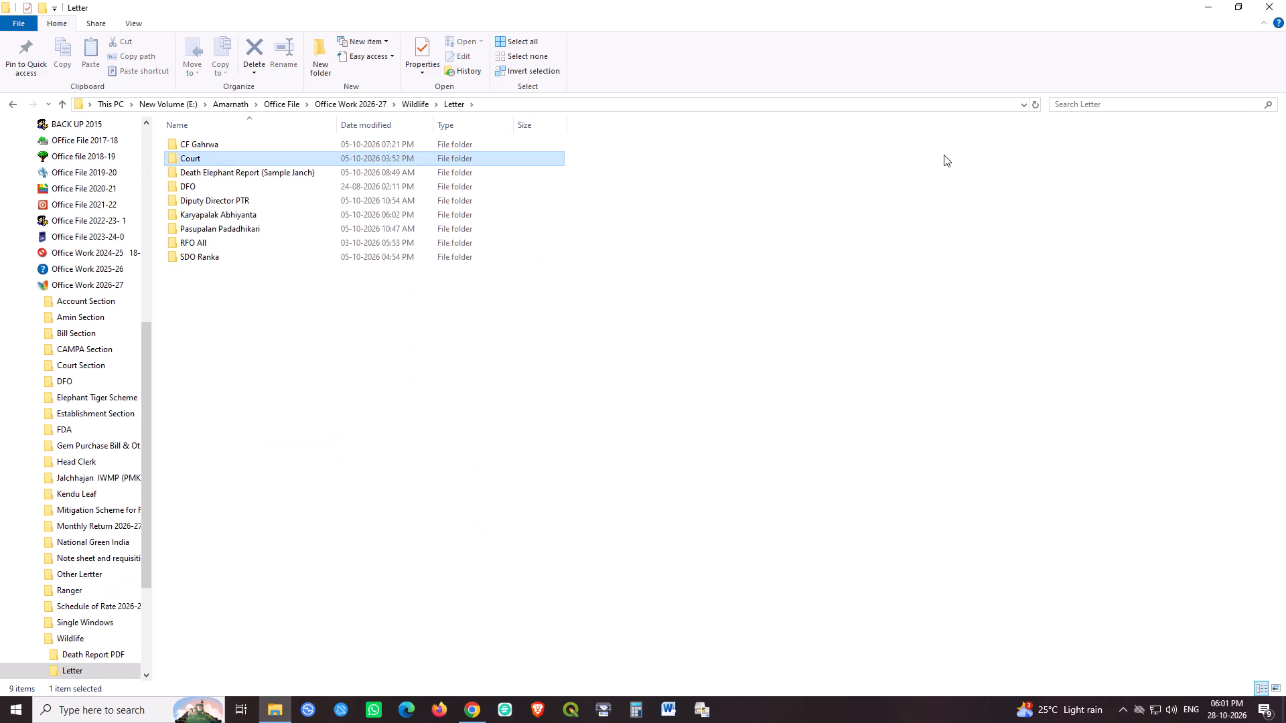
key(Return)
key(BackSpace)
key(c)
key(Up)
key(Return)
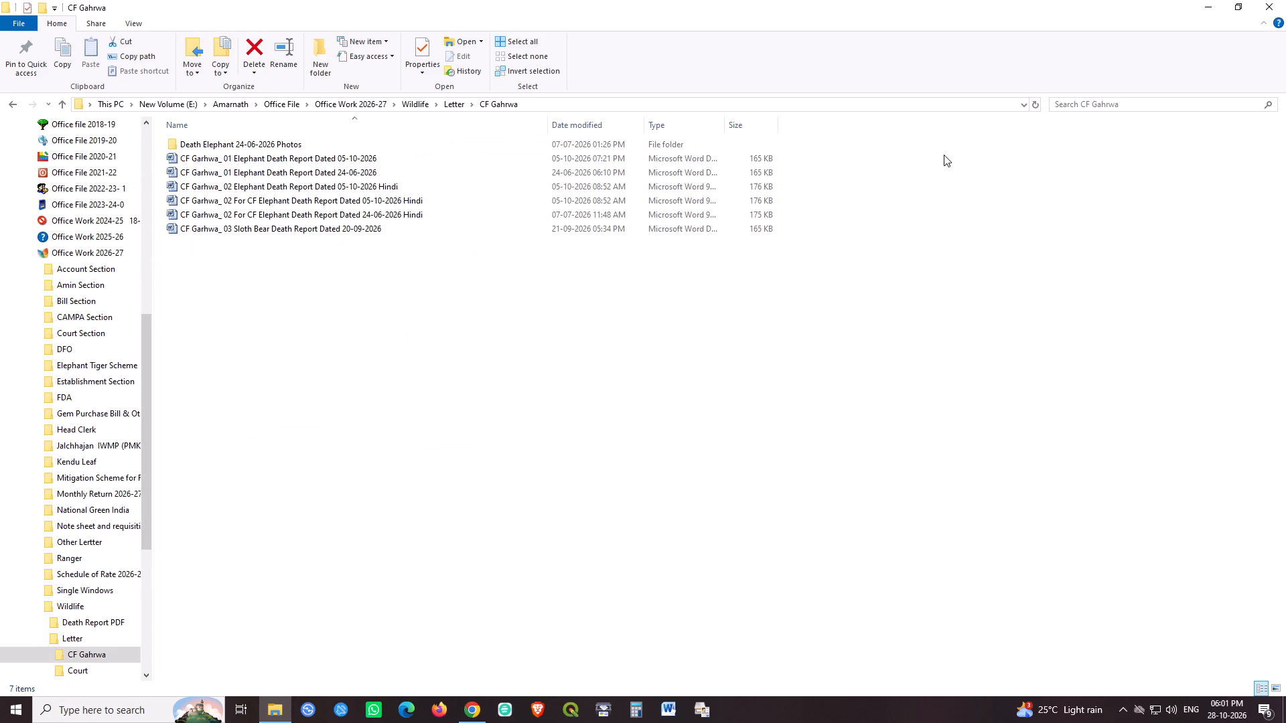
key(Down)
key(Down)
key(Up)
key(Up)
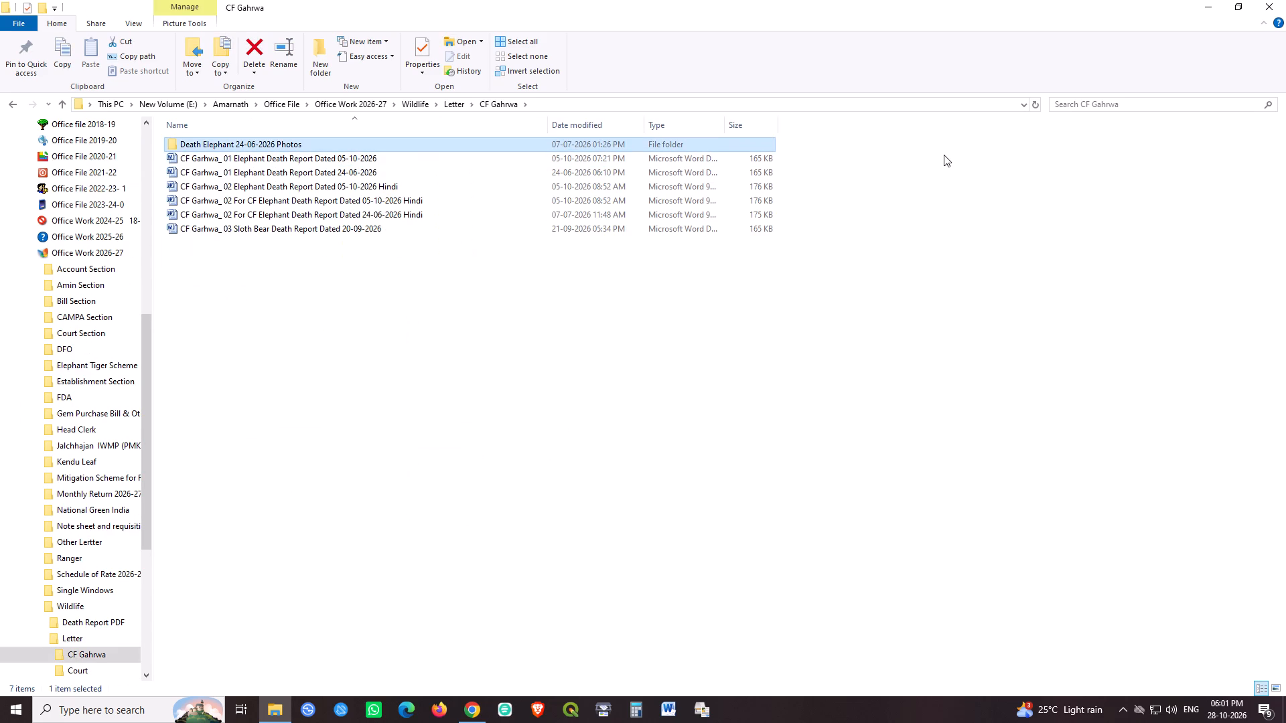
click(560, 330)
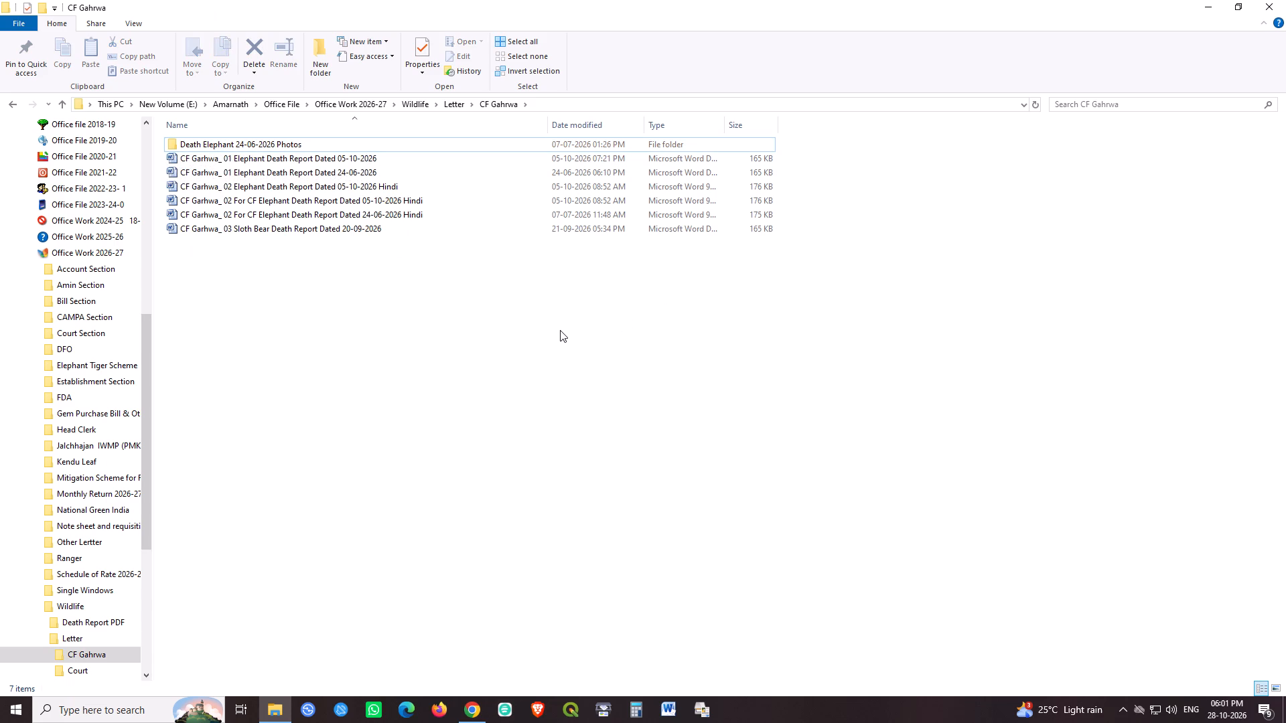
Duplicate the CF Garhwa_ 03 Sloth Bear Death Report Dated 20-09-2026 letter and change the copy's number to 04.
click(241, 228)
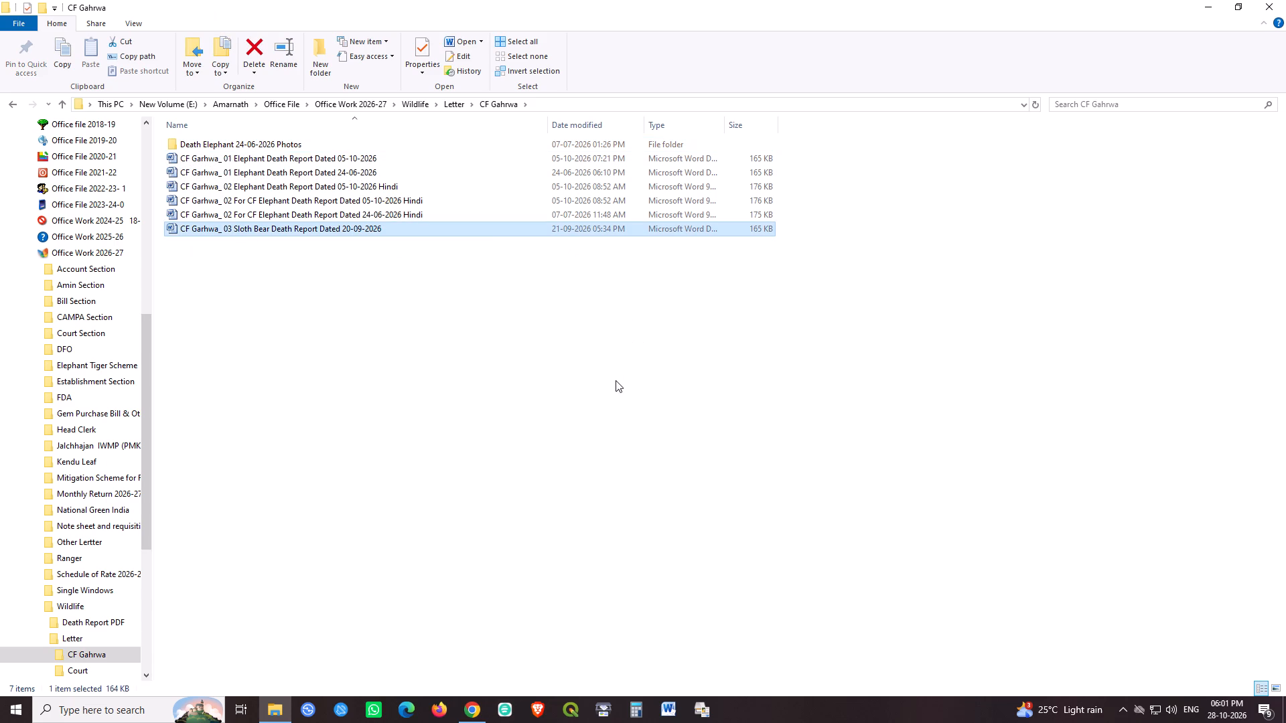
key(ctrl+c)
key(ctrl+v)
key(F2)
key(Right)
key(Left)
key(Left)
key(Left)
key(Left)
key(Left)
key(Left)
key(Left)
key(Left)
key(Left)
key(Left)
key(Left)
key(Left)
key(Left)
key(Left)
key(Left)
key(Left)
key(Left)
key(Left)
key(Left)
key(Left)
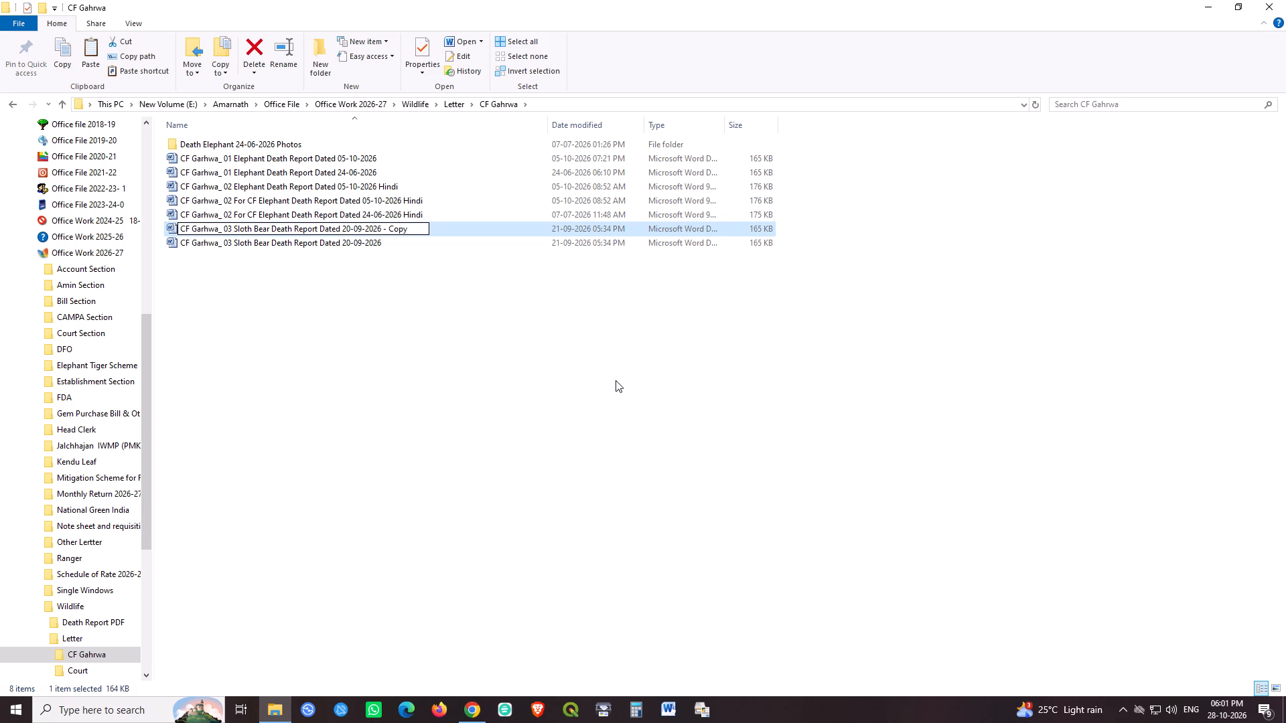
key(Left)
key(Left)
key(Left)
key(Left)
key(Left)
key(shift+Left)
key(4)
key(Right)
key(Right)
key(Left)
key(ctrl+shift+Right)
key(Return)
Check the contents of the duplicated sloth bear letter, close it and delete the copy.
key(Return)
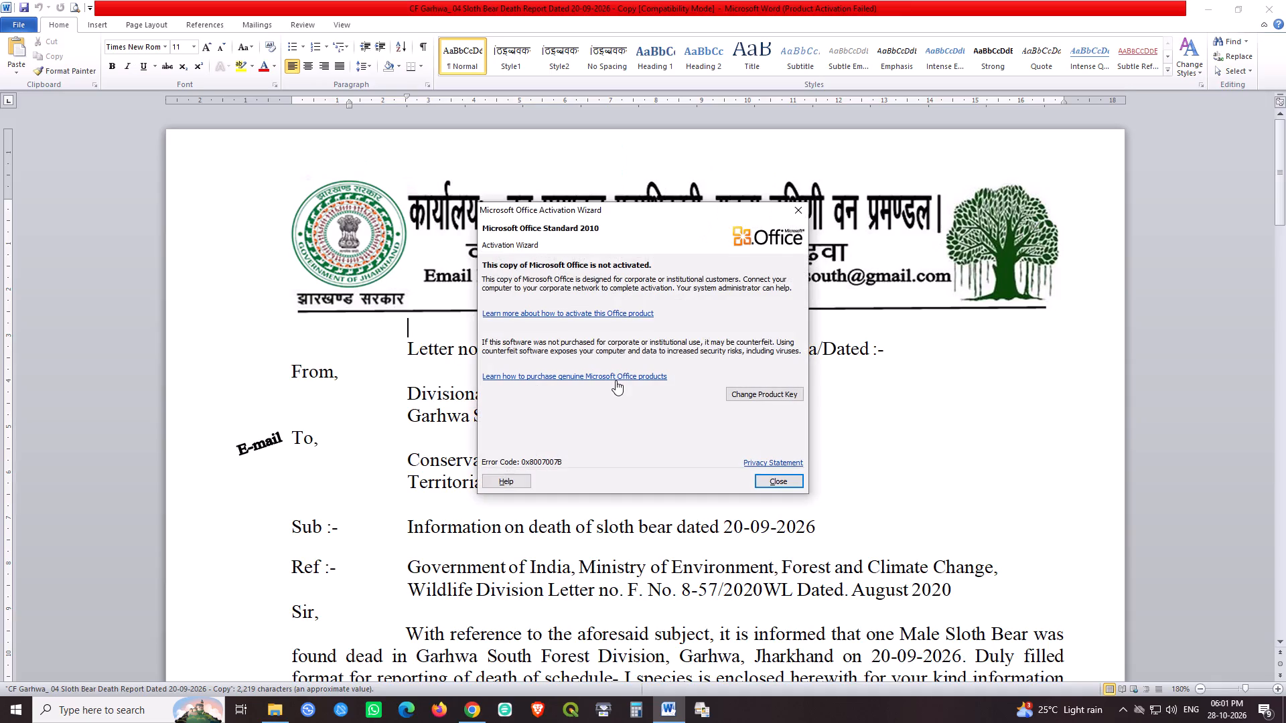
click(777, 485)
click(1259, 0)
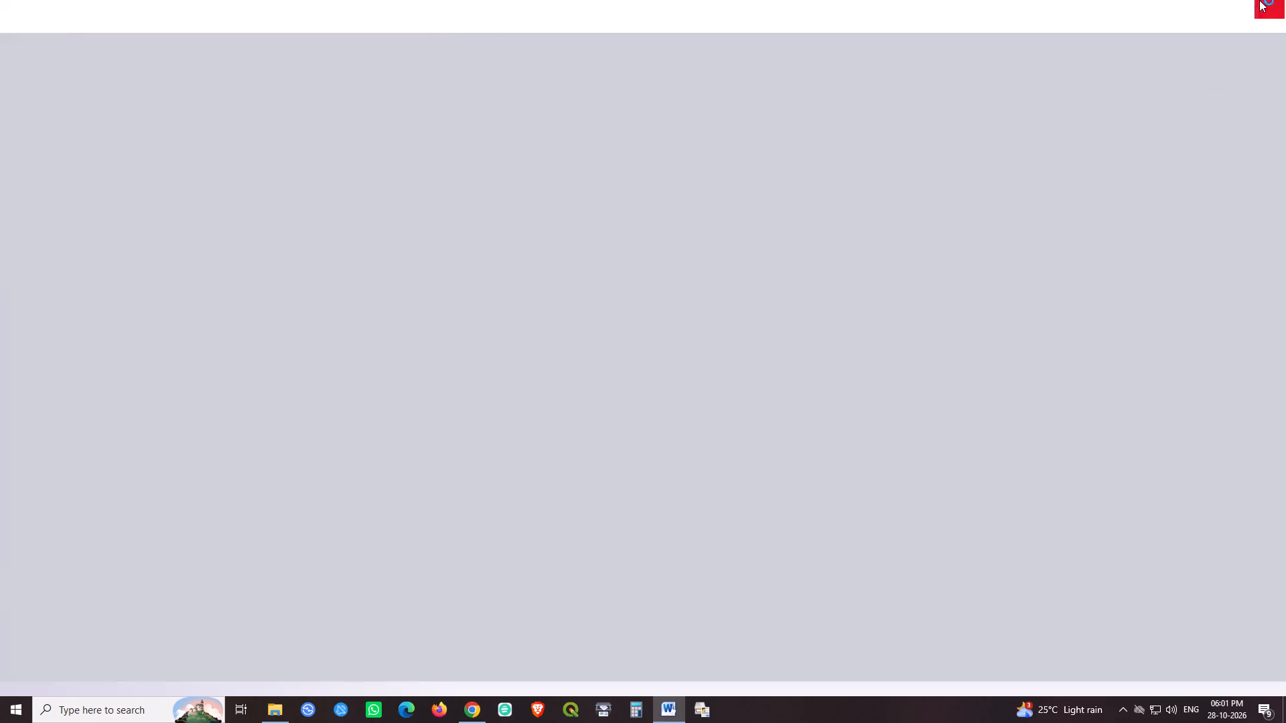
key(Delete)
Review the CF Garhwa_ 02 For CF Elephant Death Report Dated 05-10-2026 Hindi letter and close it.
key(Up)
key(Up)
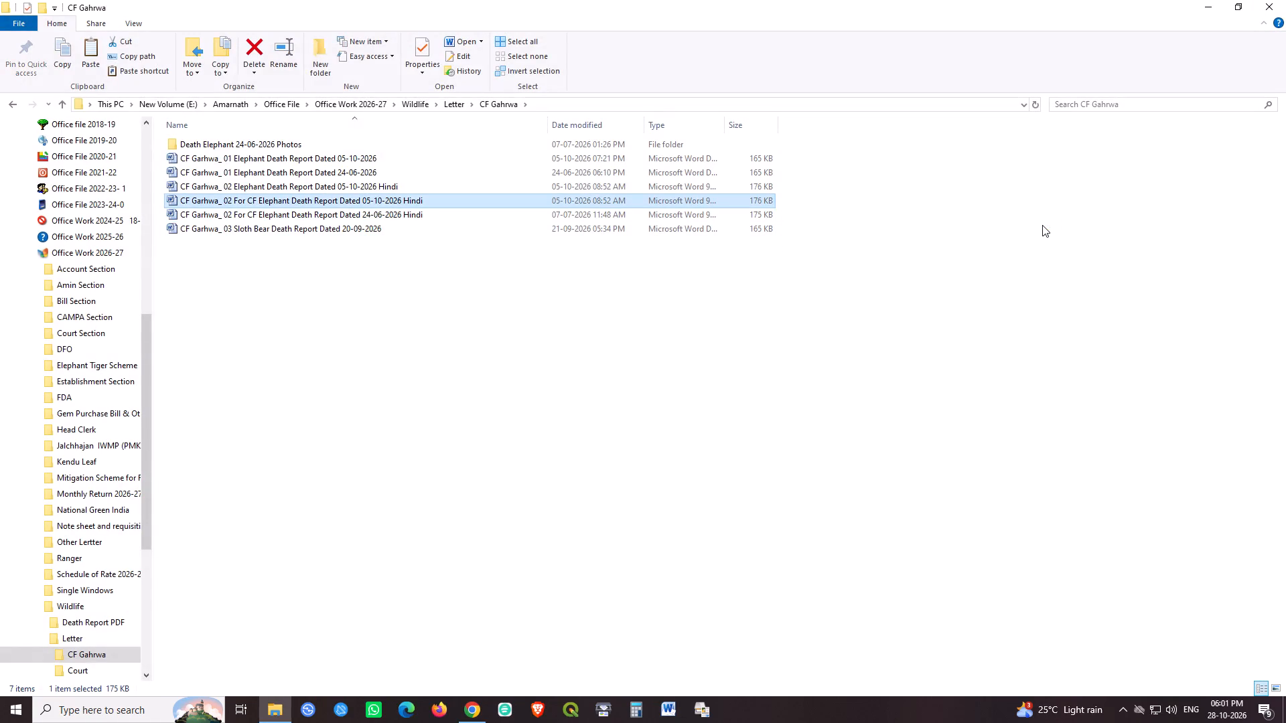
key(Return)
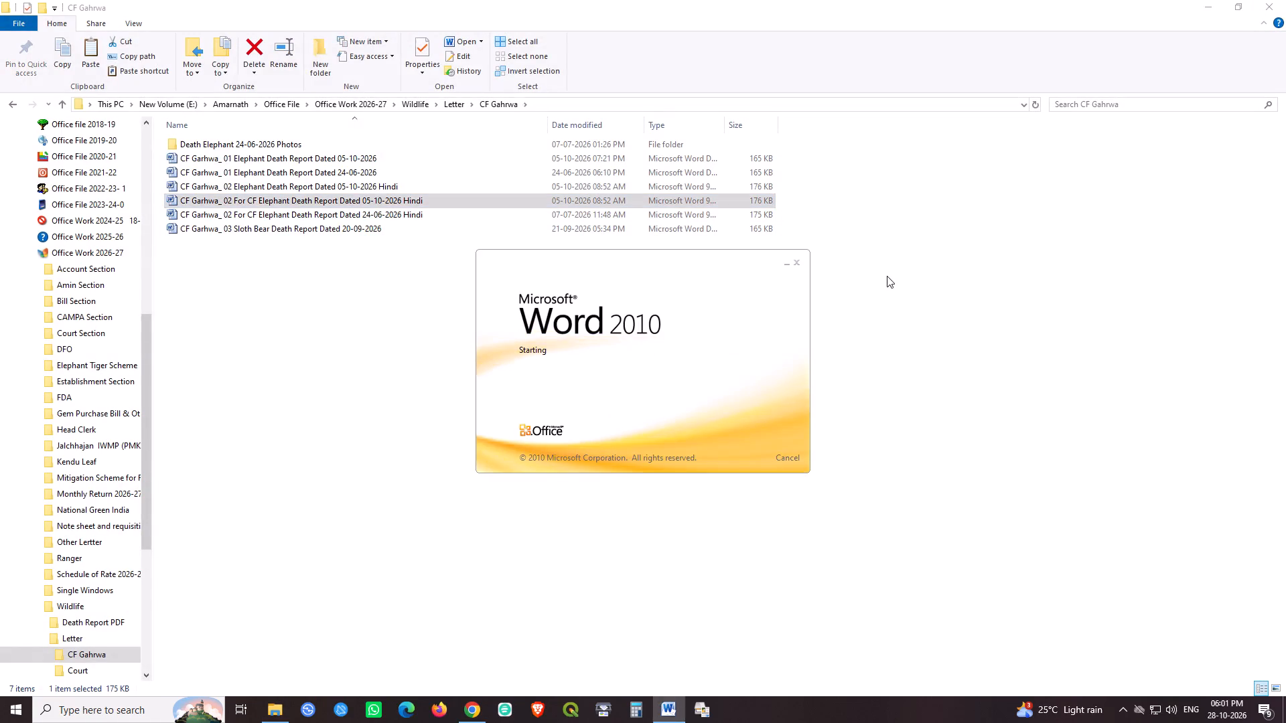
click(766, 486)
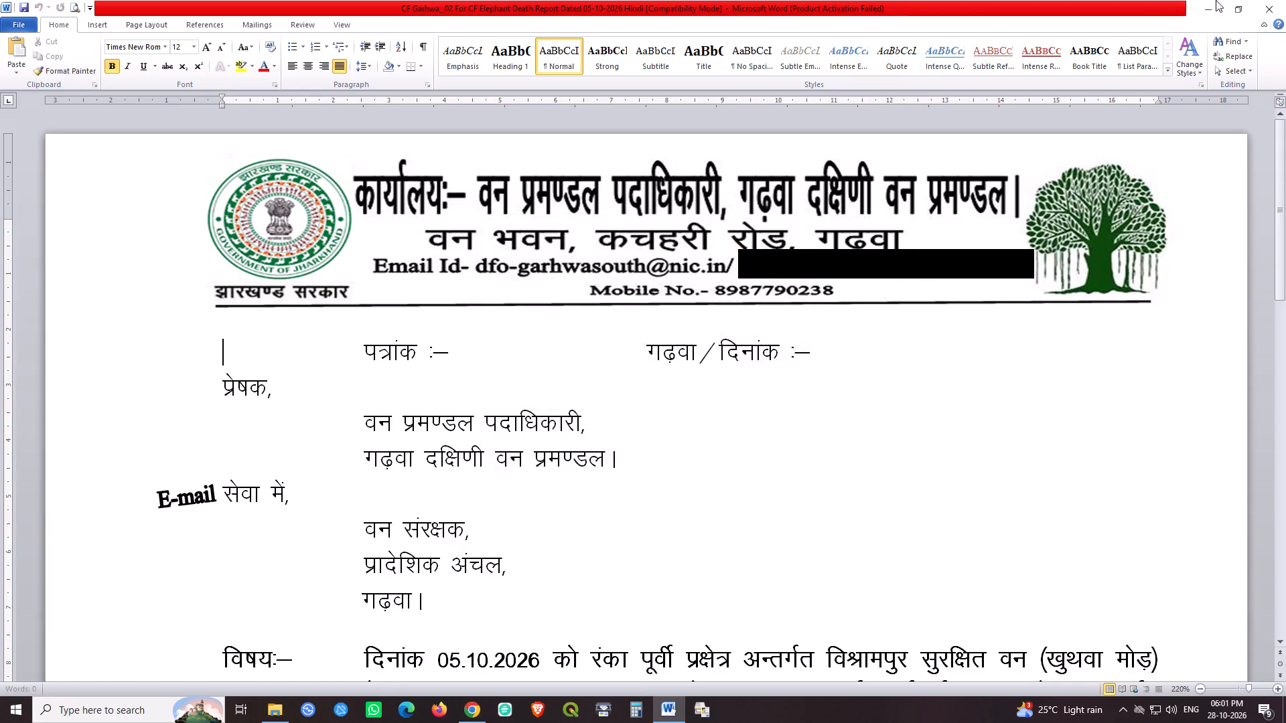
click(1285, 1)
Duplicate the 02 For CF elephant death report dated 05-10-2026 in Hindi and name the copy CF Garhwa_ 04 Conservation Reserve.
key(ctrl+c)
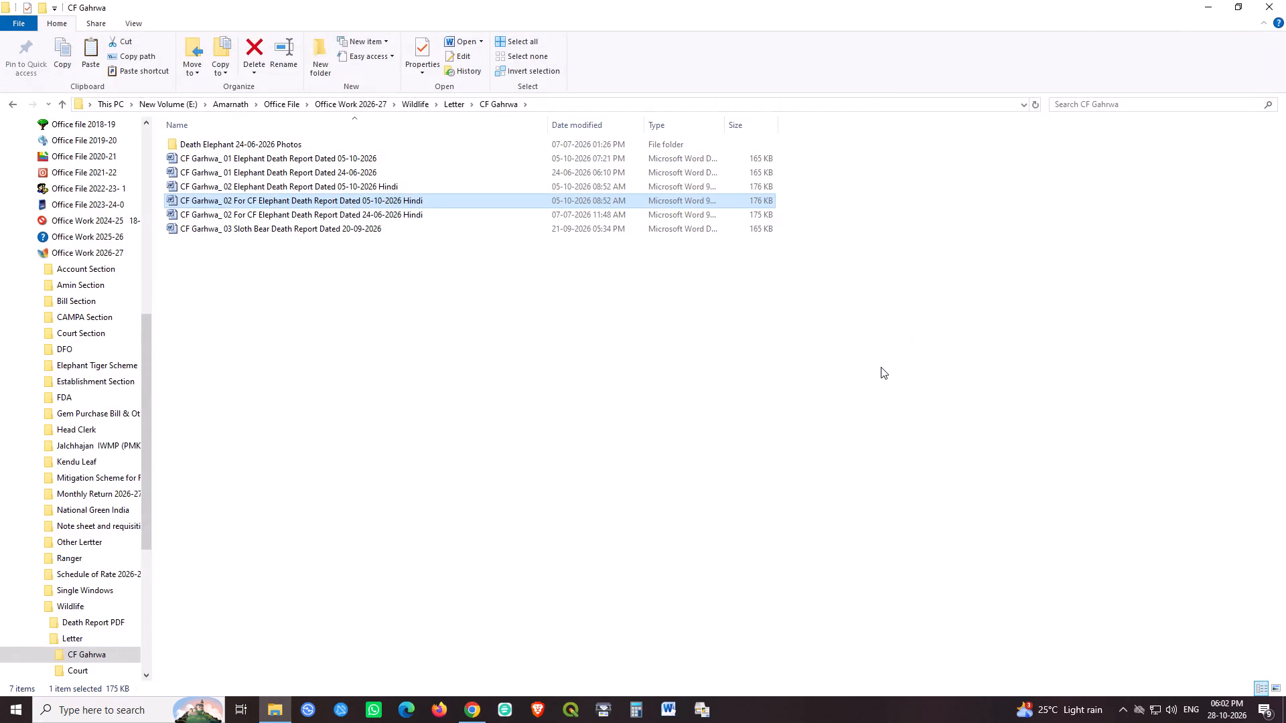
key(ctrl+v)
key(F2)
key(Right)
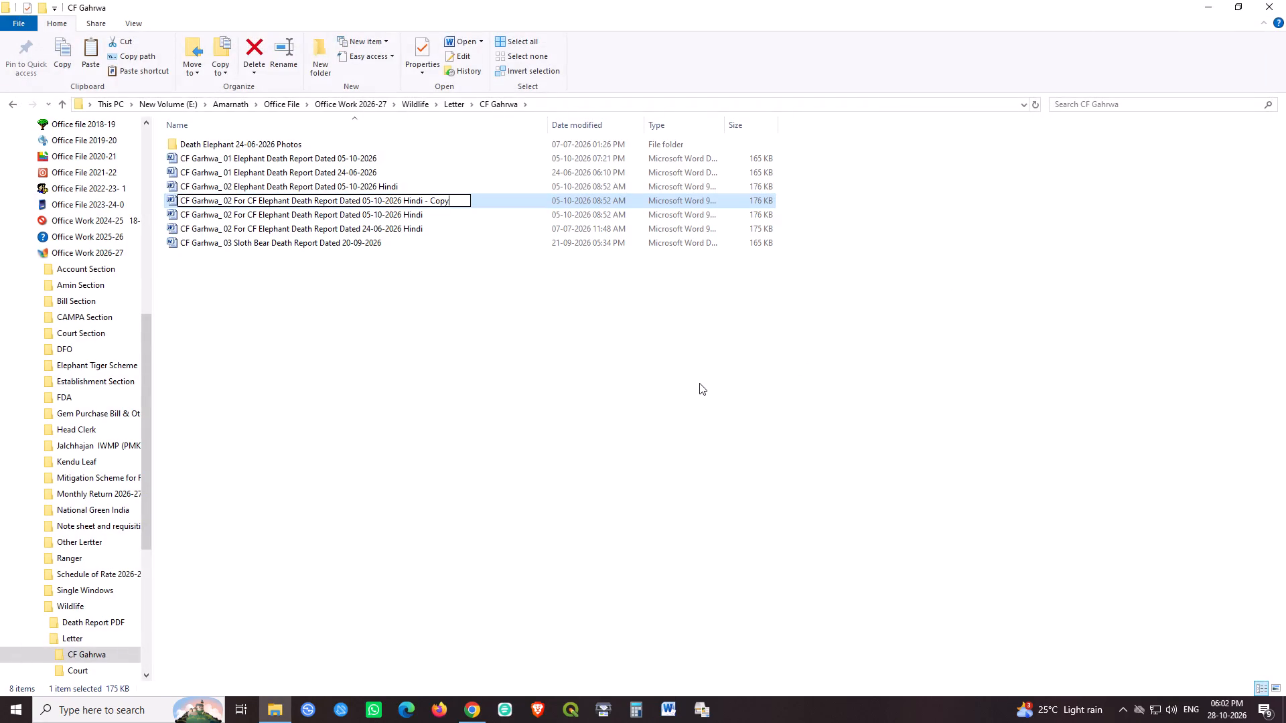
key(Left)
key(Left)
key(Left)
key(Left)
key(Left)
key(Left)
key(Left)
key(Left)
key(Left)
key(Left)
key(Left)
key(Left)
key(Left)
key(Left)
key(Left)
key(Left)
key(Left)
key(Left)
key(Left)
key(Left)
key(Left)
key(Left)
key(Left)
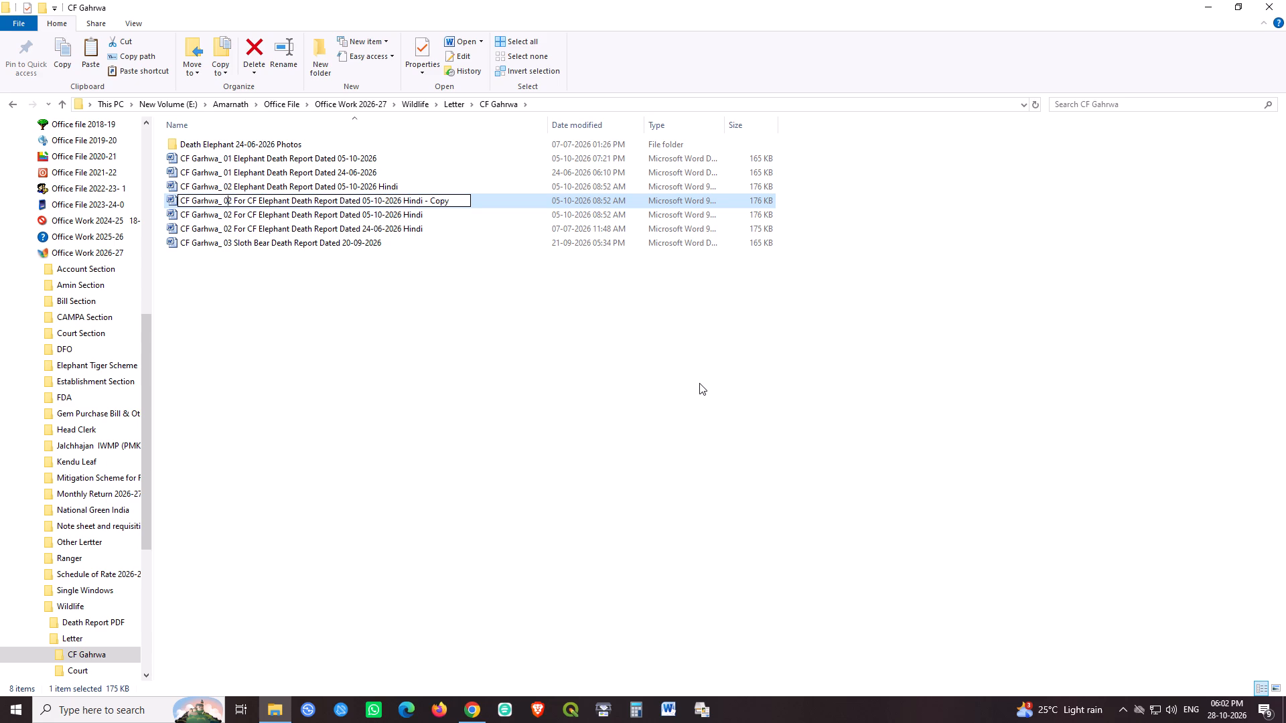
key(shift+Right)
key(4)
key(Right)
key(Right)
key(Right)
key(Right)
key(Right)
key(Right)
key(Right)
key(Right)
key(Left)
key(Left)
key(Left)
key(Left)
key(Left)
key(Left)
key(Left)
key(ctrl+shift+Right)
key(ctrl+shift+Right)
key(Delete)
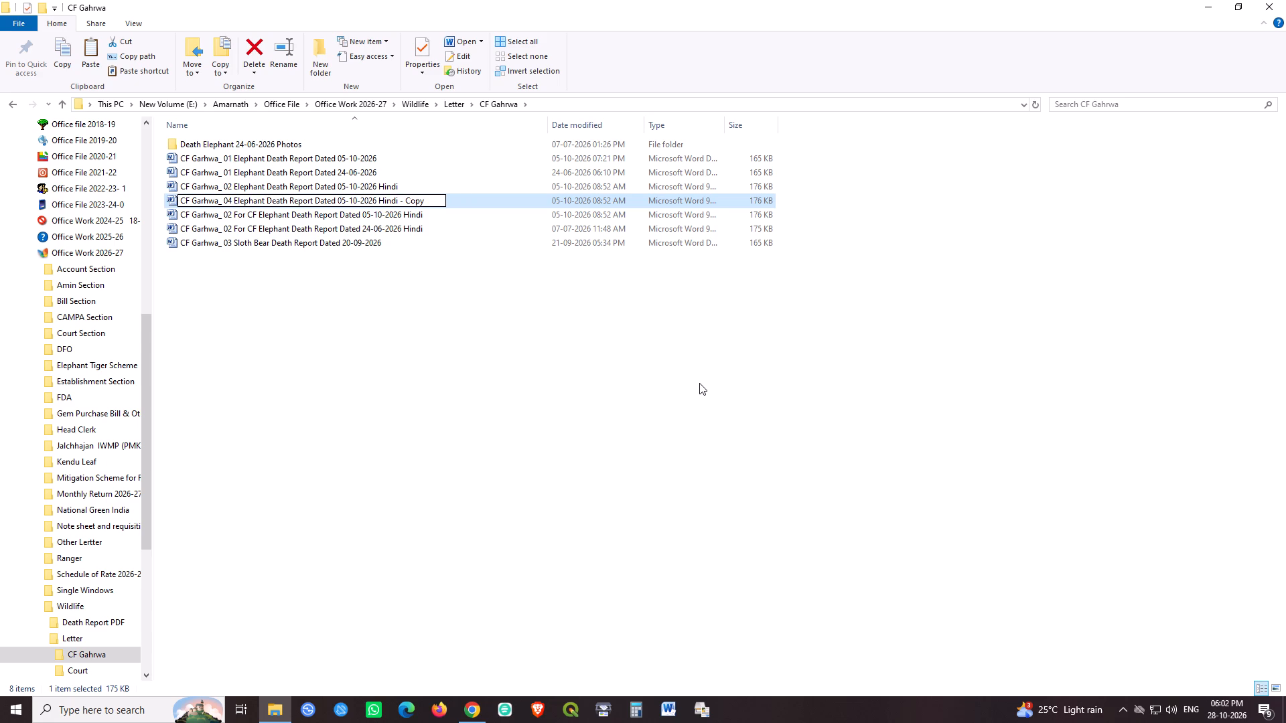
key(ctrl+shift+Right)
key(ctrl+shift+Right)
key(ctrl+shift+Right)
key(ctrl+shift+Right)
key(ctrl+shift+Right)
key(ctrl+shift+Right)
key(ctrl+shift+Right)
key(ctrl+shift+Right)
key(ctrl+shift+Right)
key(ctrl+shift+Right)
key(ctrl+shift+Right)
key(ctrl+shift+Right)
key(ctrl+shift+Right)
key(ctrl+shift+Right)
key(ctrl+shift+Right)
key(ctrl+shift+Right)
key(ctrl+shift+Right)
key(ctrl+shift+Right)
key(ctrl+shift+Right)
key(ctrl+shift+Right)
key(Delete)
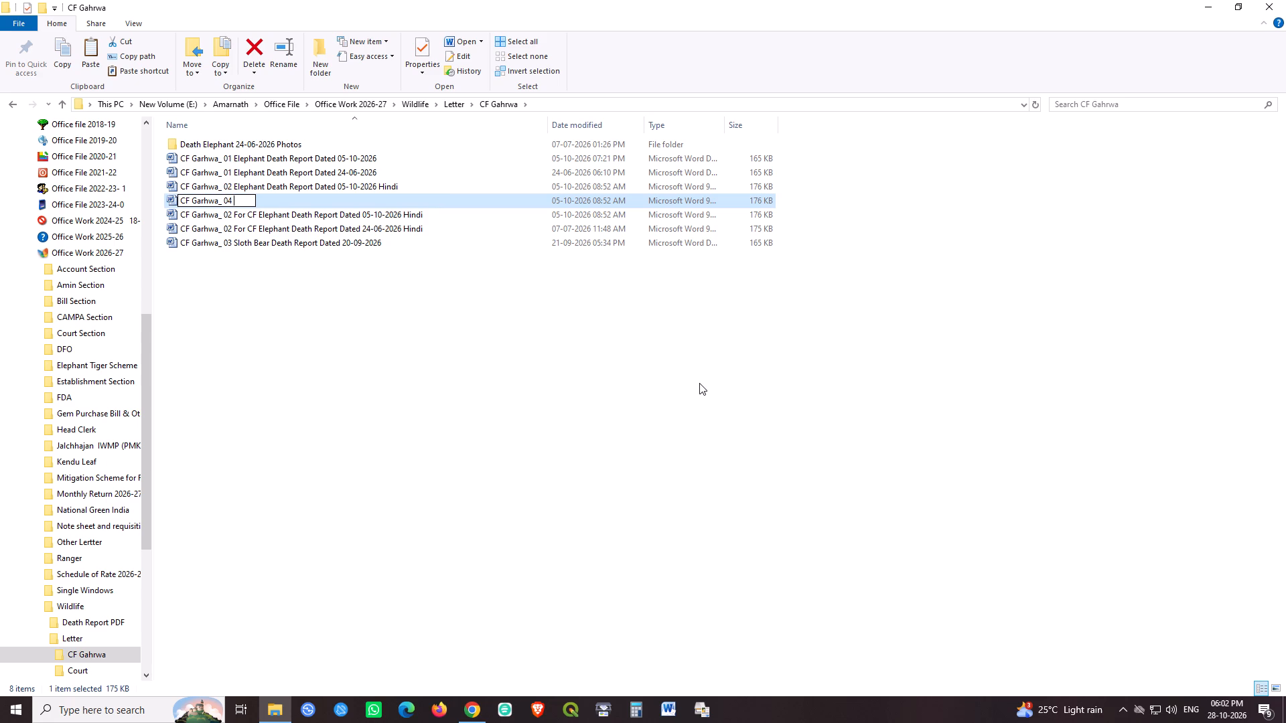
text(Conse)
text(rvation REserve)
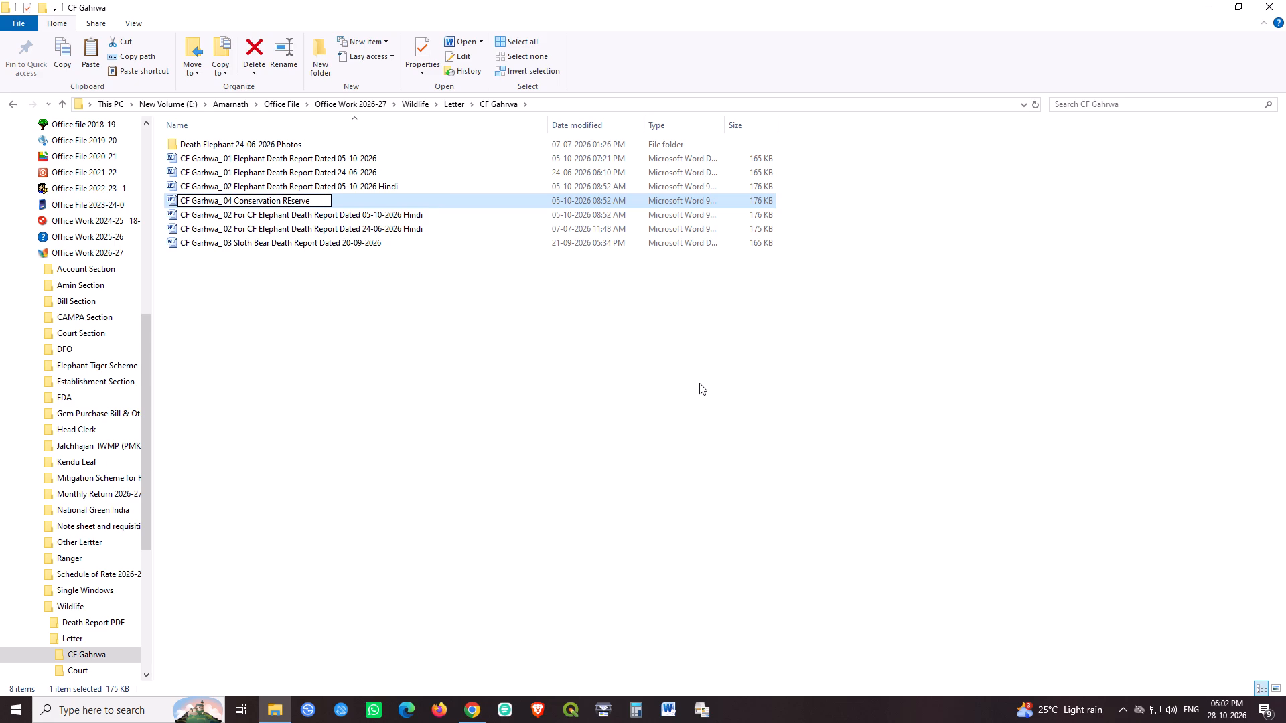
key(Left)
key(Left)
key(Left)
key(Left)
key(Left)
key(Left)
key(Delete)
key(e)
key(Return)
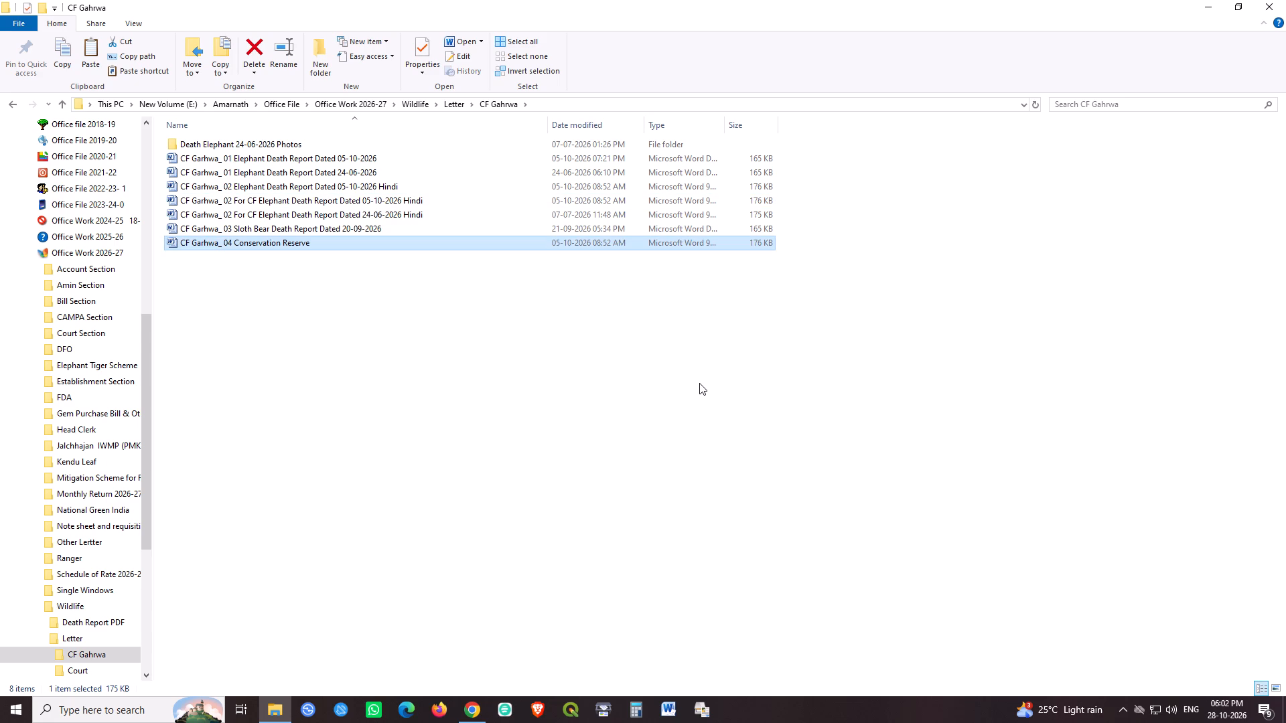
Open the CF Garhwa_ 04 Conservation Reserve letter for editing.
key(Return)
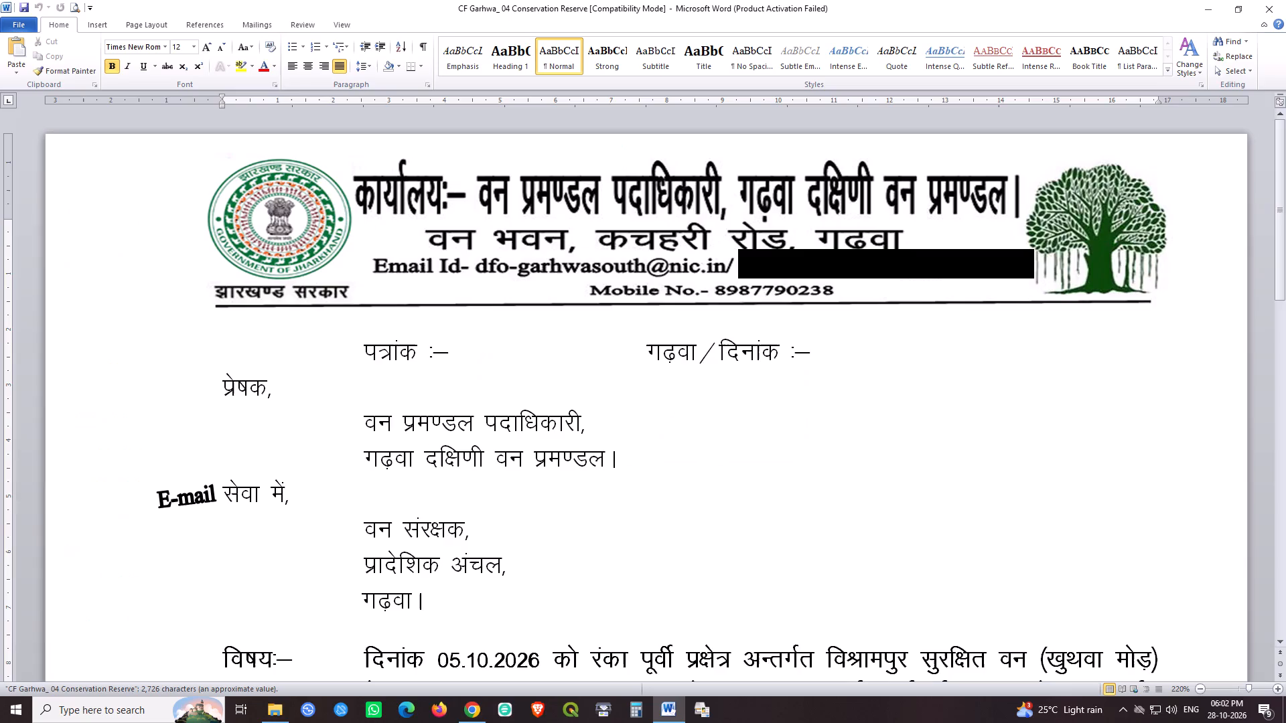
click(775, 478)
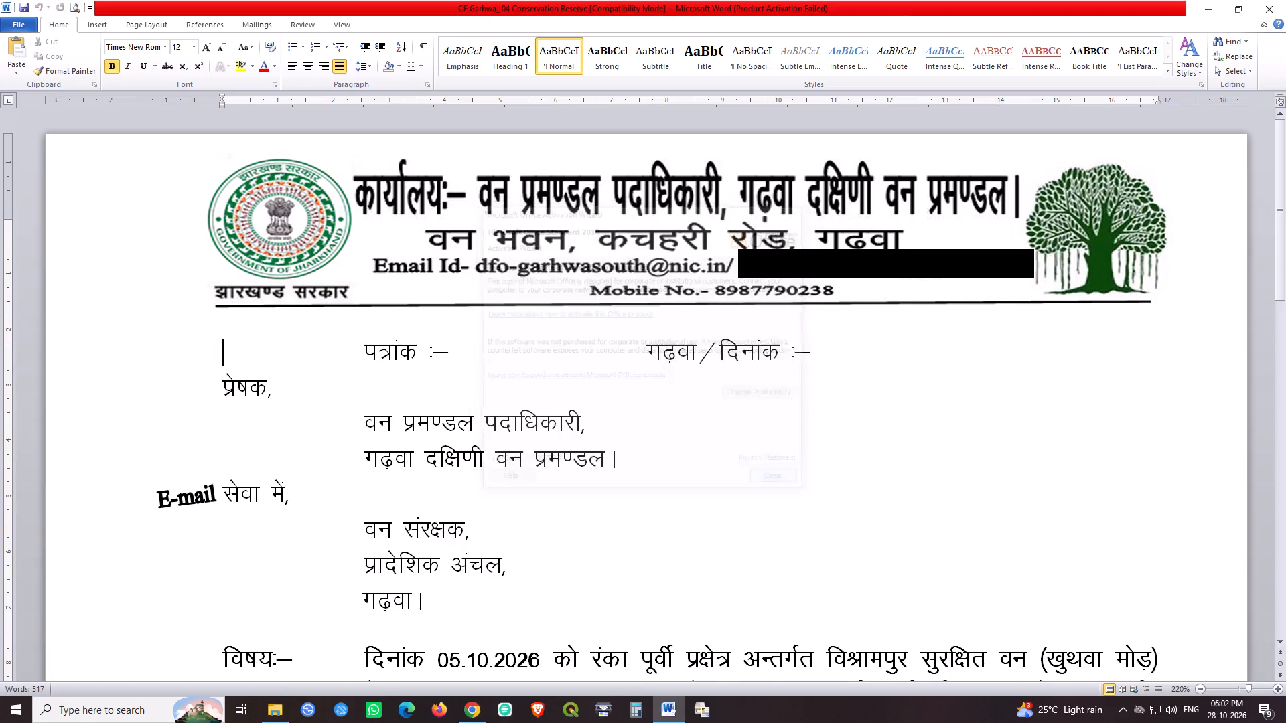
Apply single line spacing to the sender's designation line and the recipient address lines of the letter.
scroll(580, 481, down, 4)
click(523, 164)
click(534, 145)
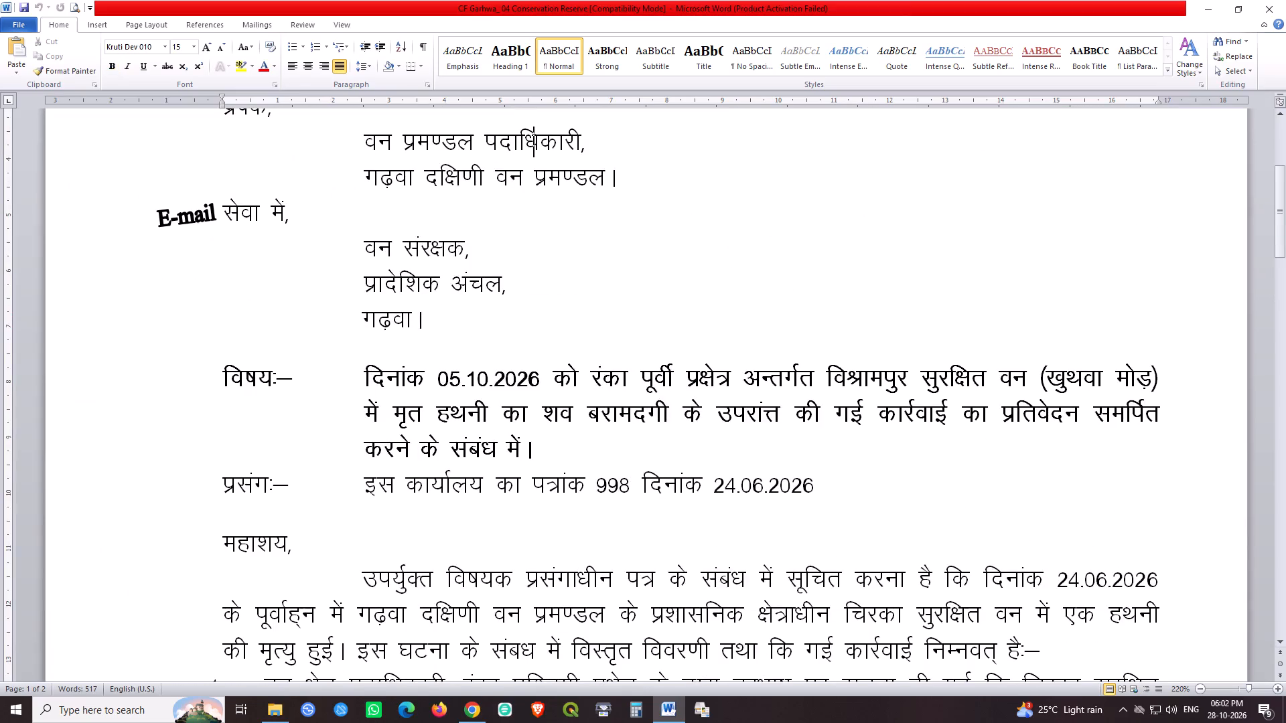
key(ctrl+1)
drag(425, 240, 466, 305)
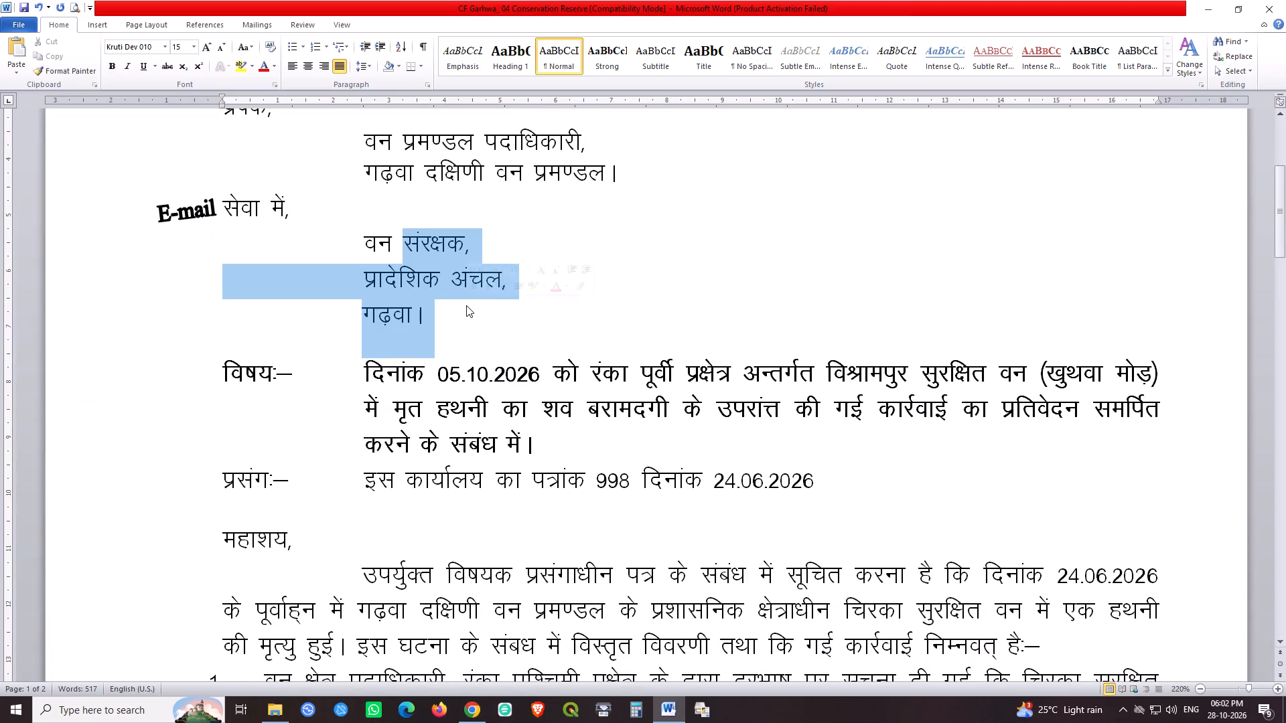
key(ctrl+1)
Replace the letter's subject text with गढ़वा दक्षिणी वन प्रमण्डल अन्तर्गत वन्यप्राणी.
click(503, 369)
drag(362, 361, 532, 419)
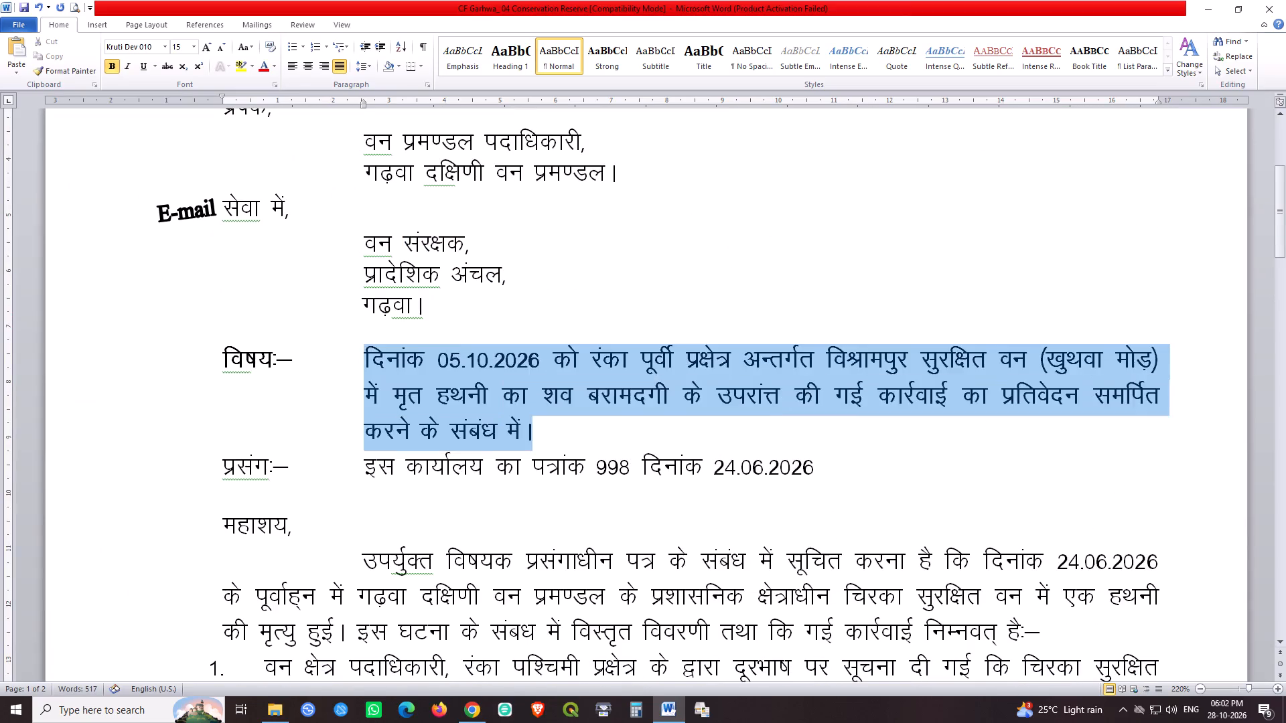
drag(532, 419, 537, 422)
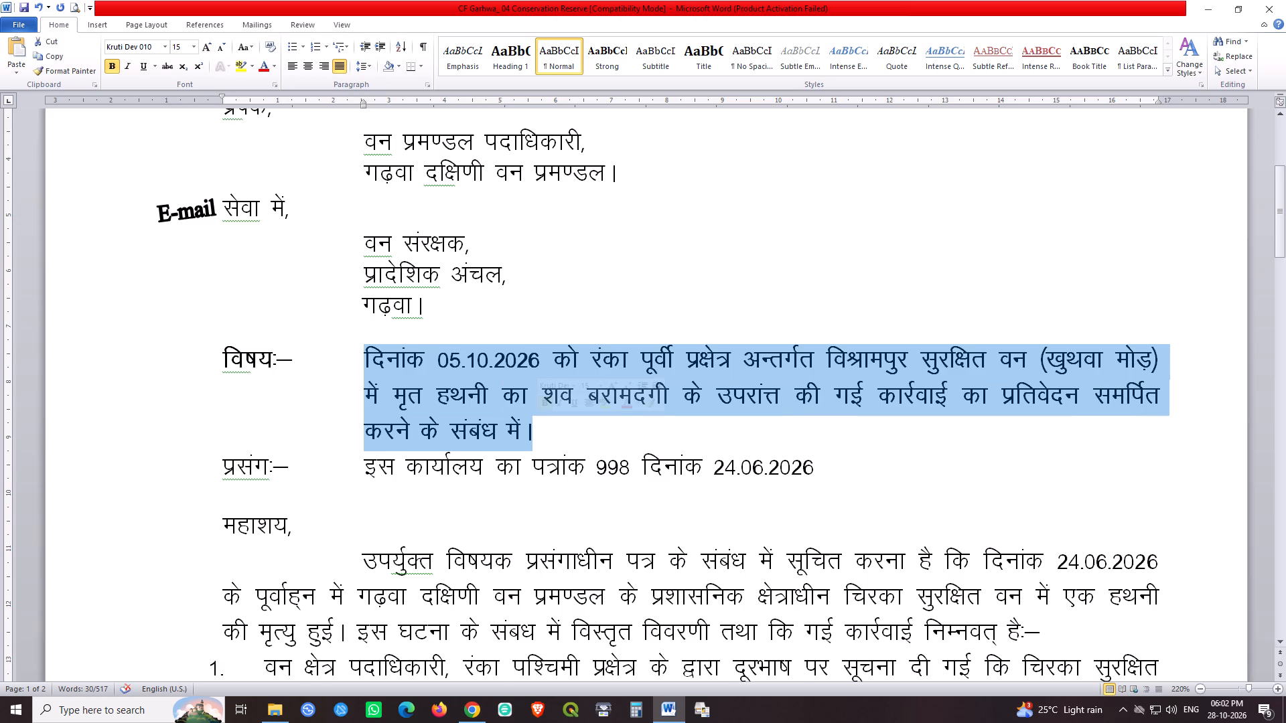
text(x<+ok nf{k.kh ou ize.My vUrxZr oU;)
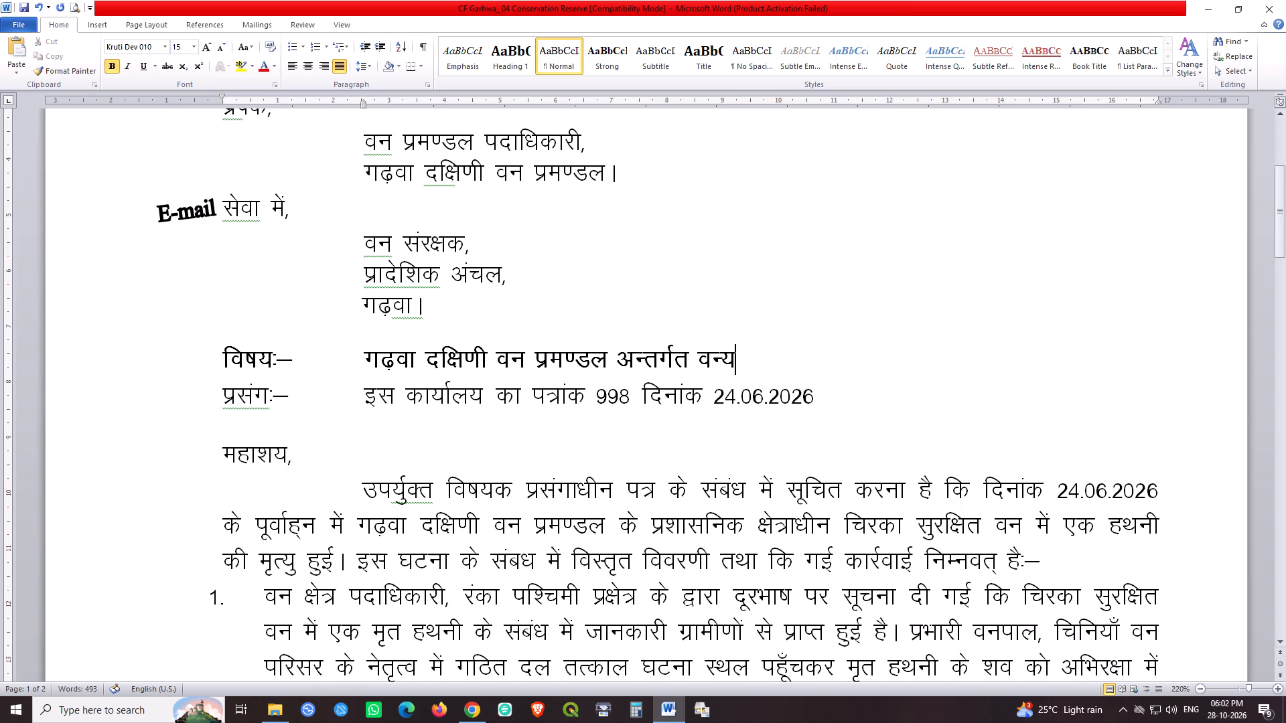
text(iz)
text(k.kh)
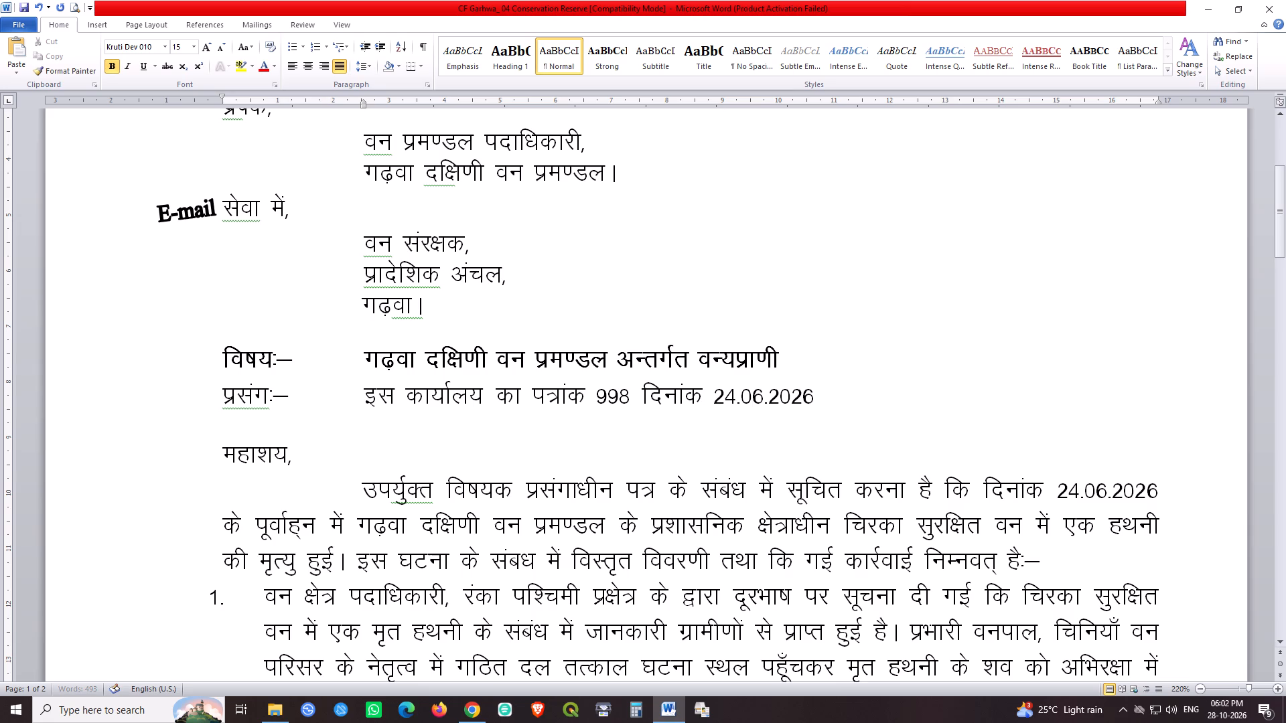
Continue the subject with (संरक्षण) अधिनियम, 1972 की धारा, including the parentheses around संरक्षण.
key(space)
key(alt+0)
key(alt+1)
key(alt+8)
key(alt+8)
text(laj{k.k)
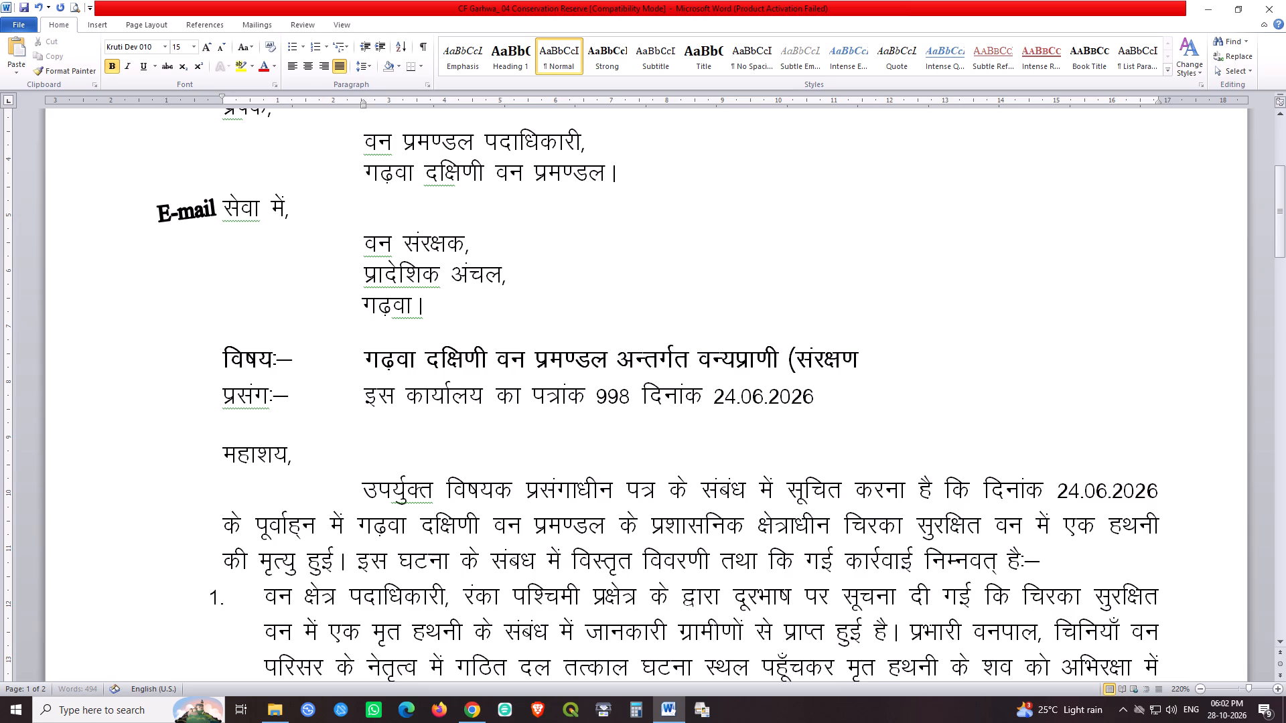
key(alt+0)
key(alt+1)
key(alt+8)
key(alt+9)
key(space)
text(vf/kfu;e)
text(] 1972 dh /kkjk)
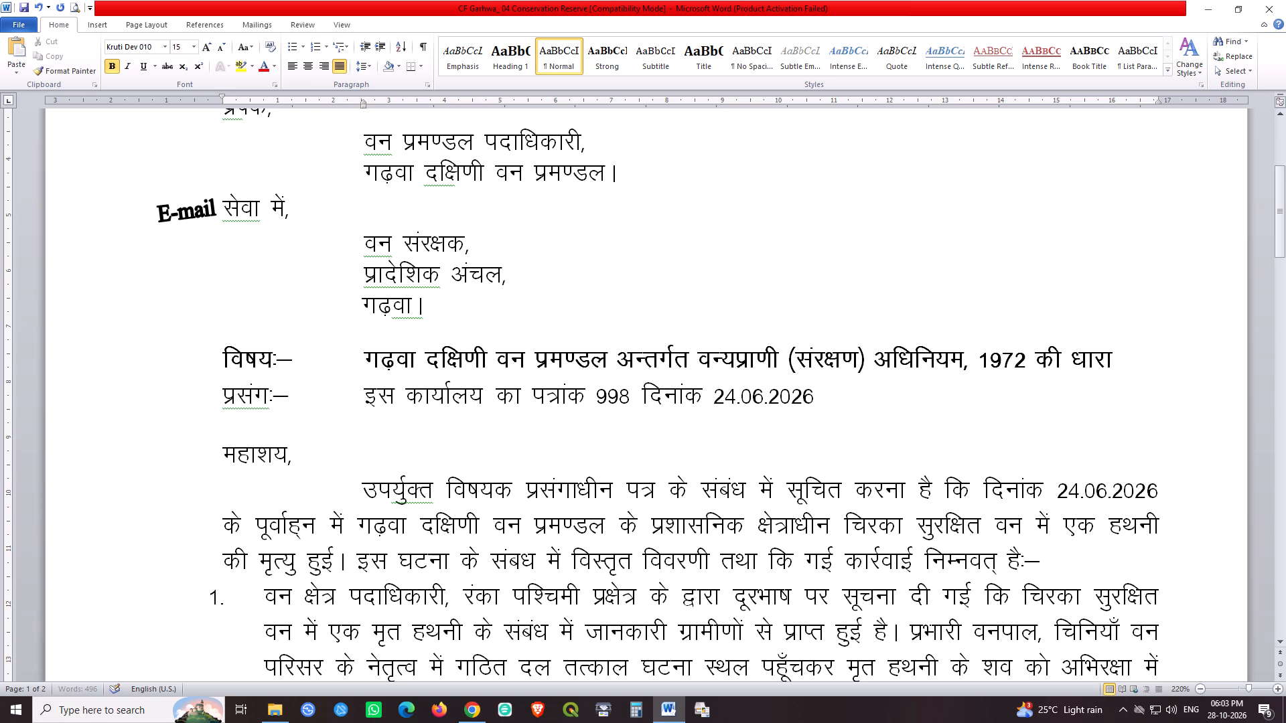
Add the section number 36.A. after धारा in the subject, with the A in English, followed by के तहत्.
key(space)
text(36)
key(period)
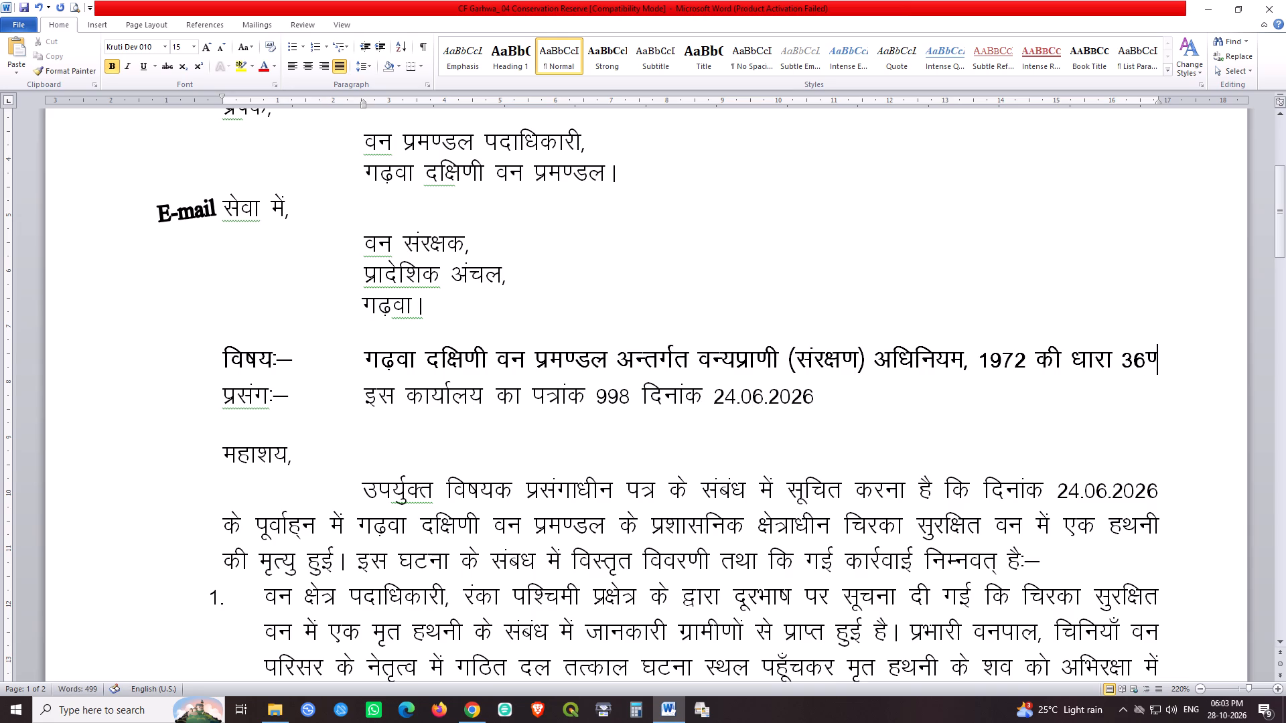
key(BackSpace)
key(space)
key(space)
key(space)
key(Left)
key(Left)
key(Left)
key(ctrl+space)
key(shift+a)
key(Left)
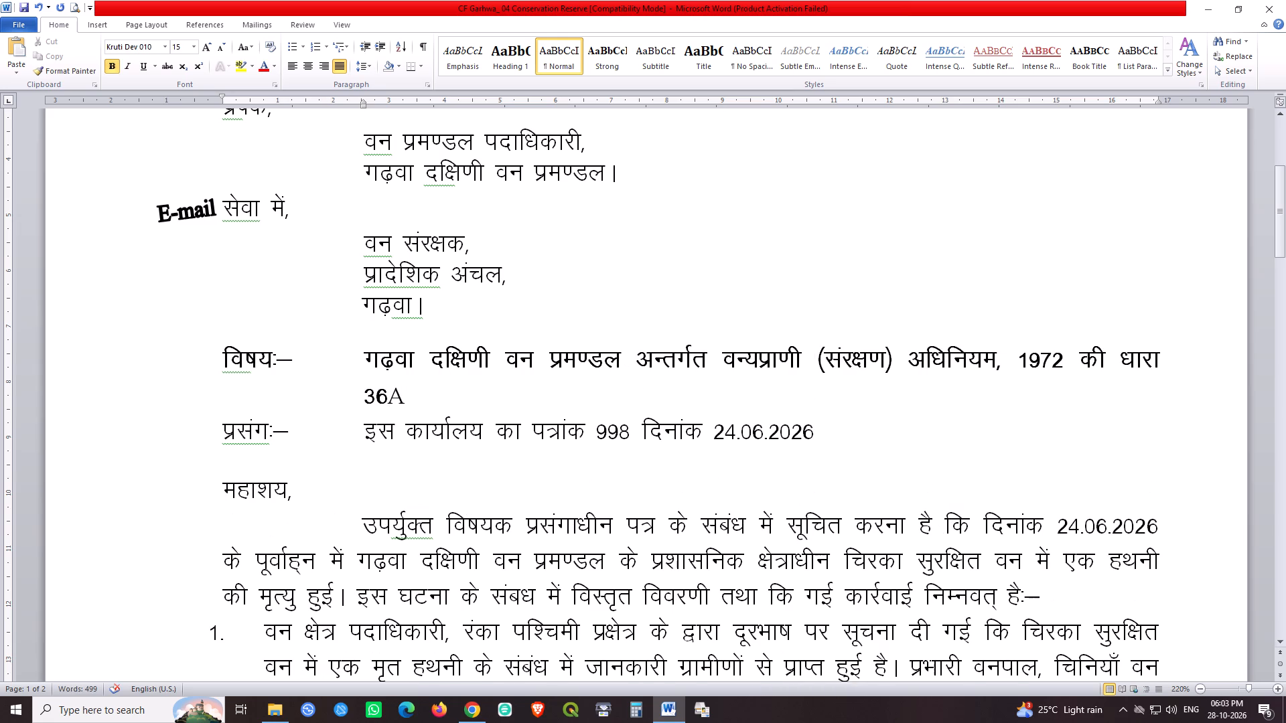
key(period)
key(shift+Left)
key(minus)
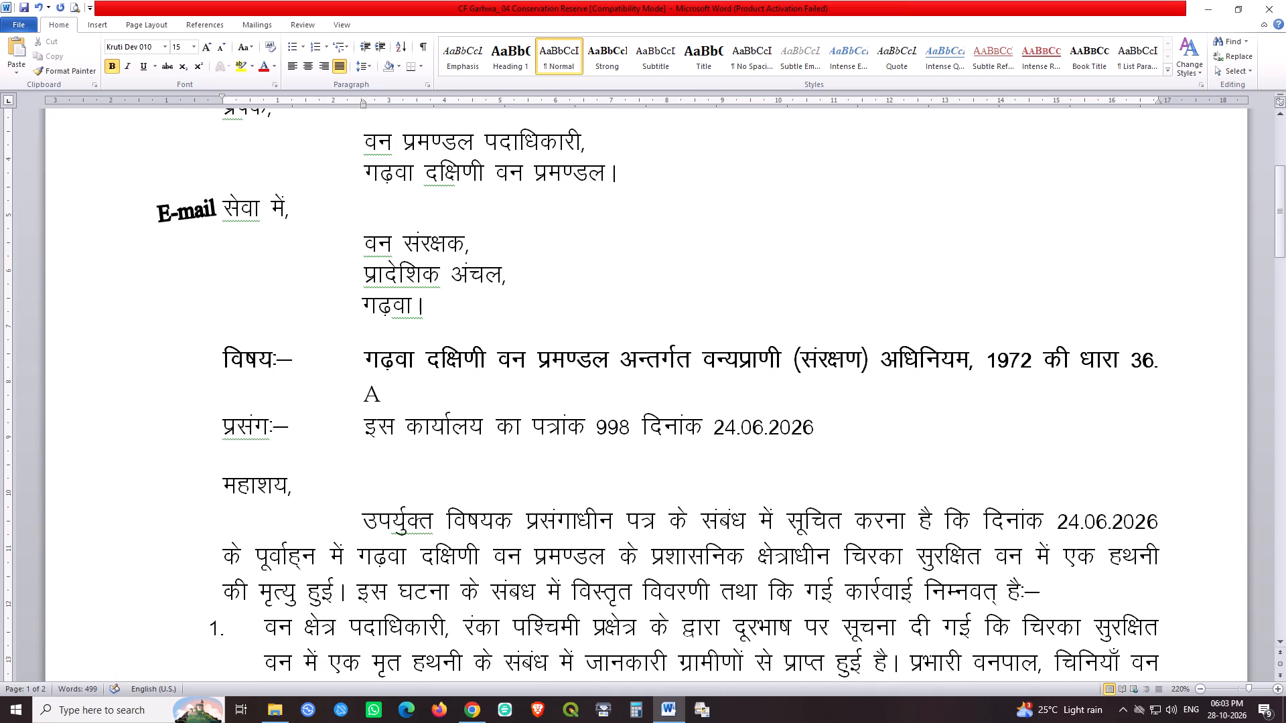
key(Right)
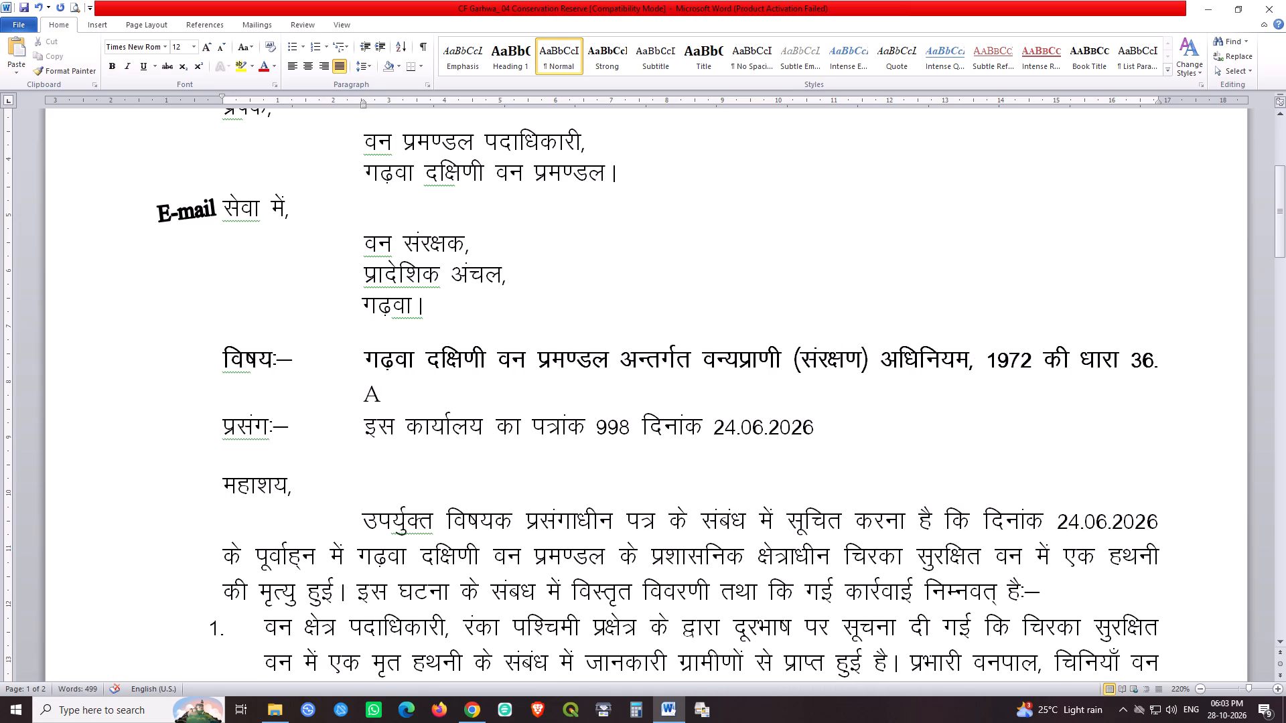
key(minus)
key(BackSpace)
key(period)
key(Right)
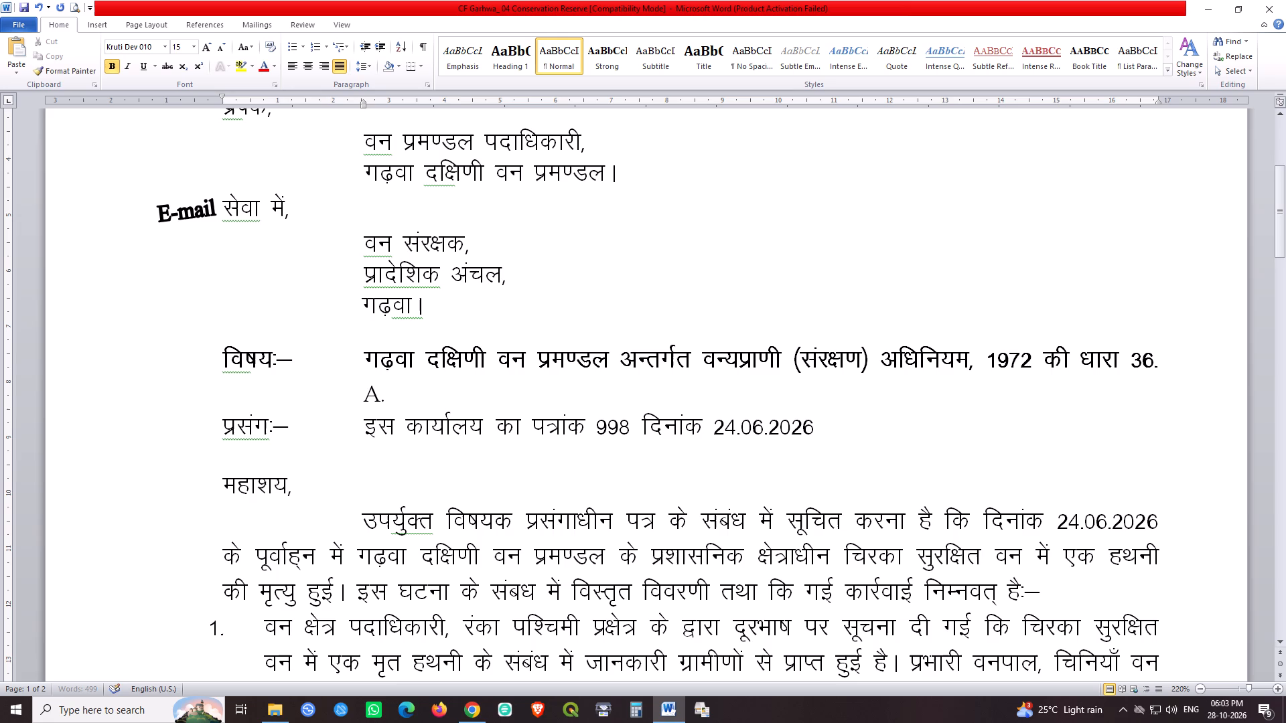
text(ds rgr~)
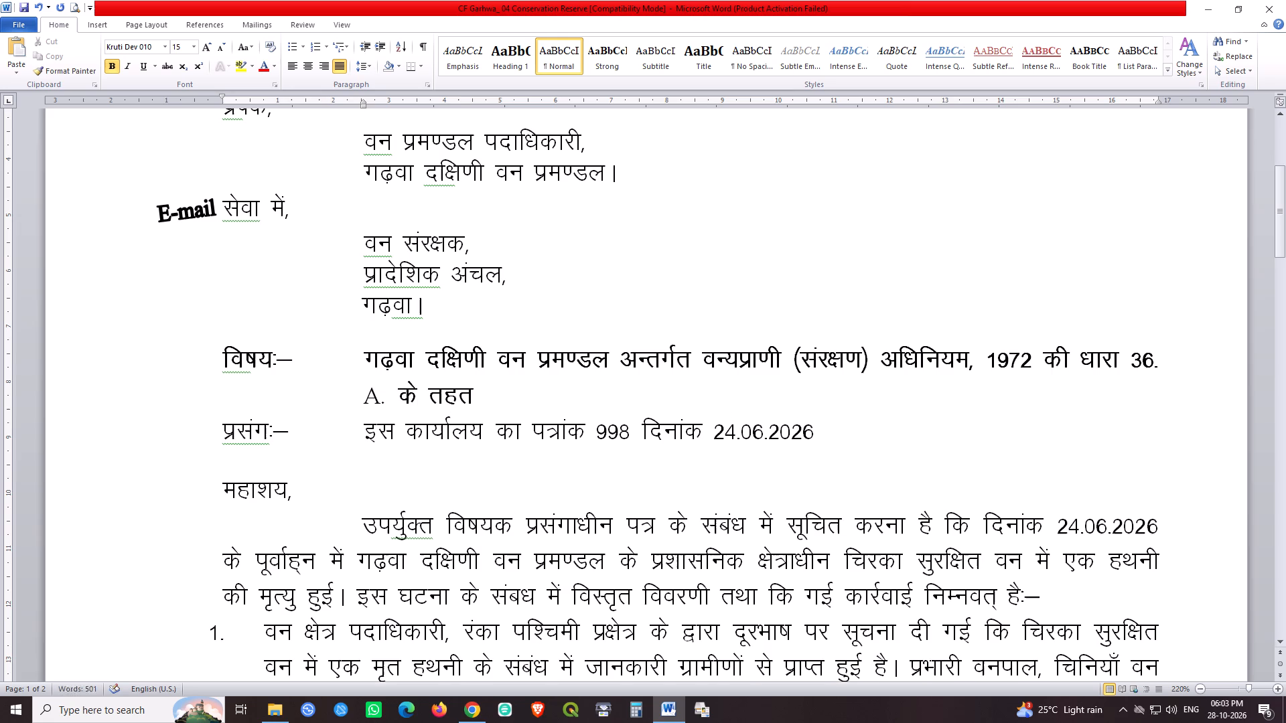
key(space)
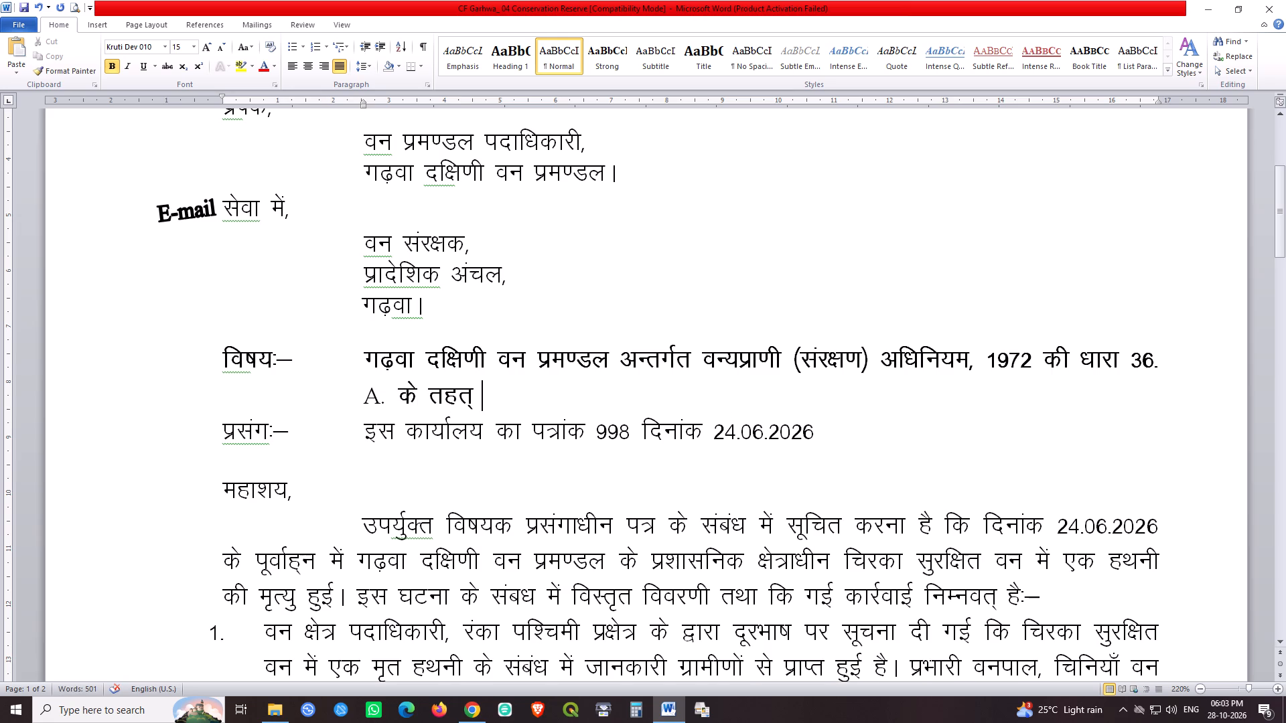
Make the A. of the section number bold and insert an extra space before 36 in the subject.
drag(352, 404, 383, 404)
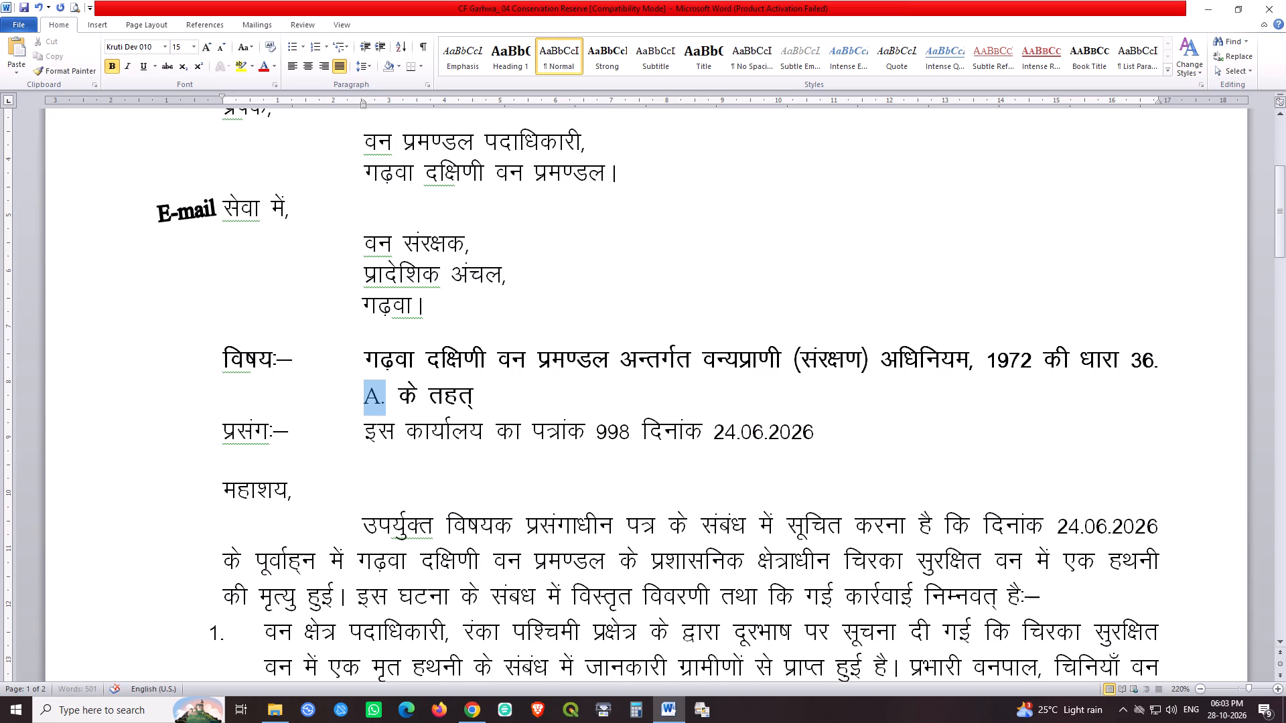
drag(383, 404, 384, 404)
key(ctrl+space)
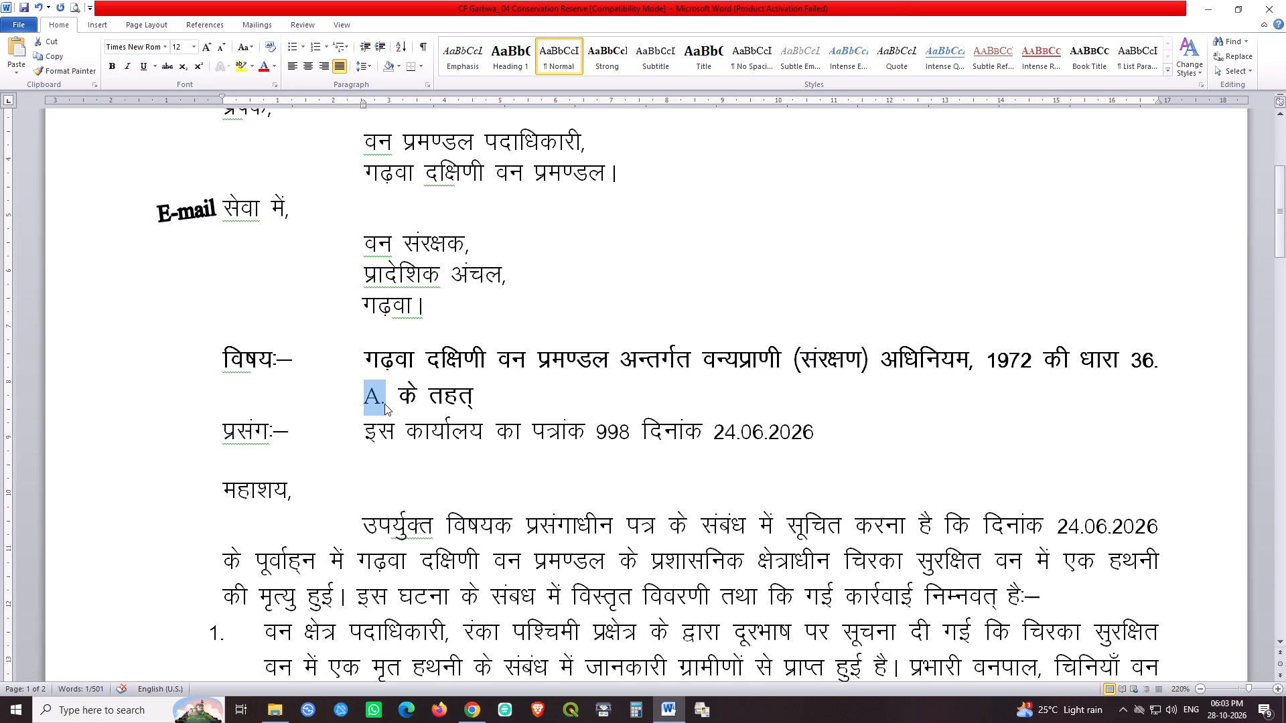
click(117, 63)
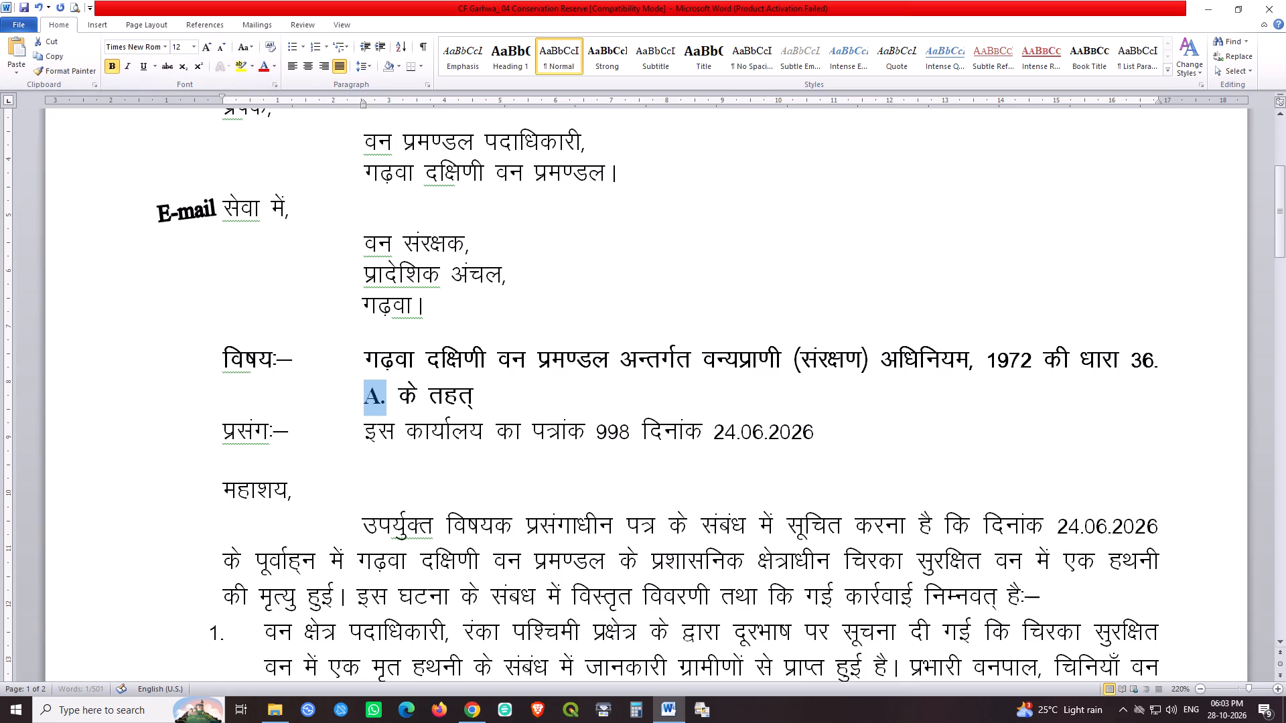
click(886, 383)
click(1130, 366)
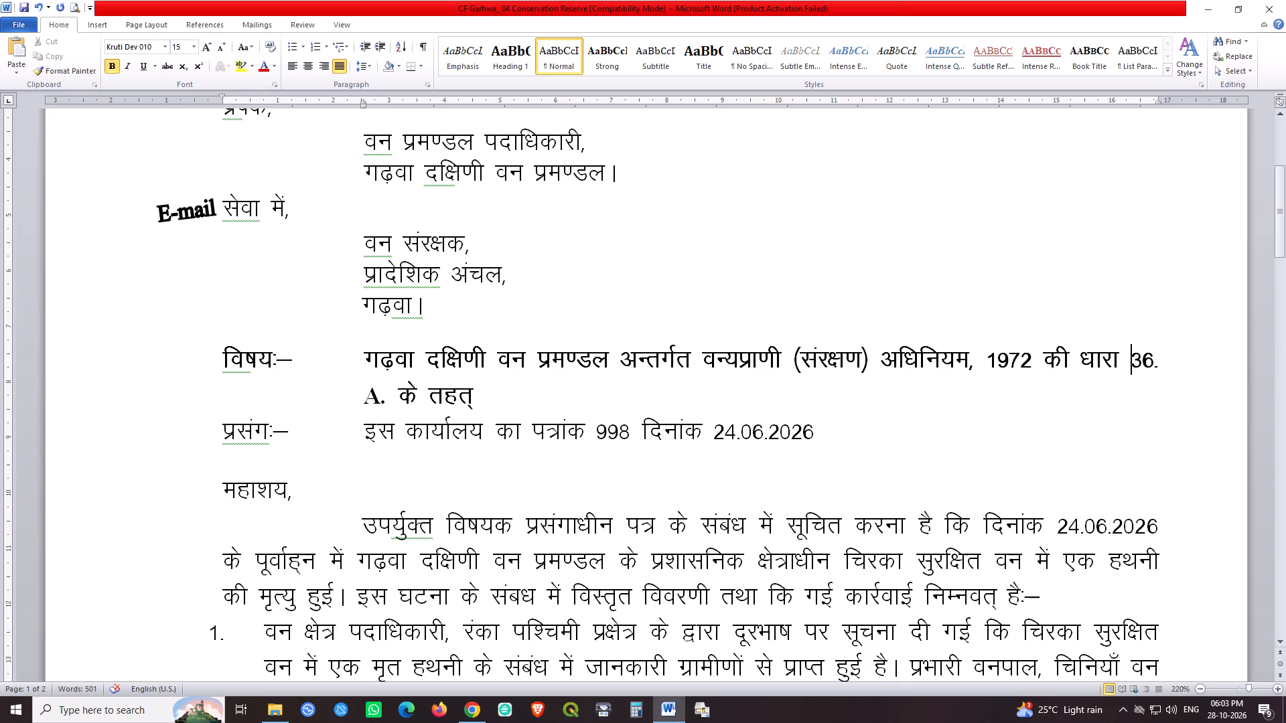
key(space)
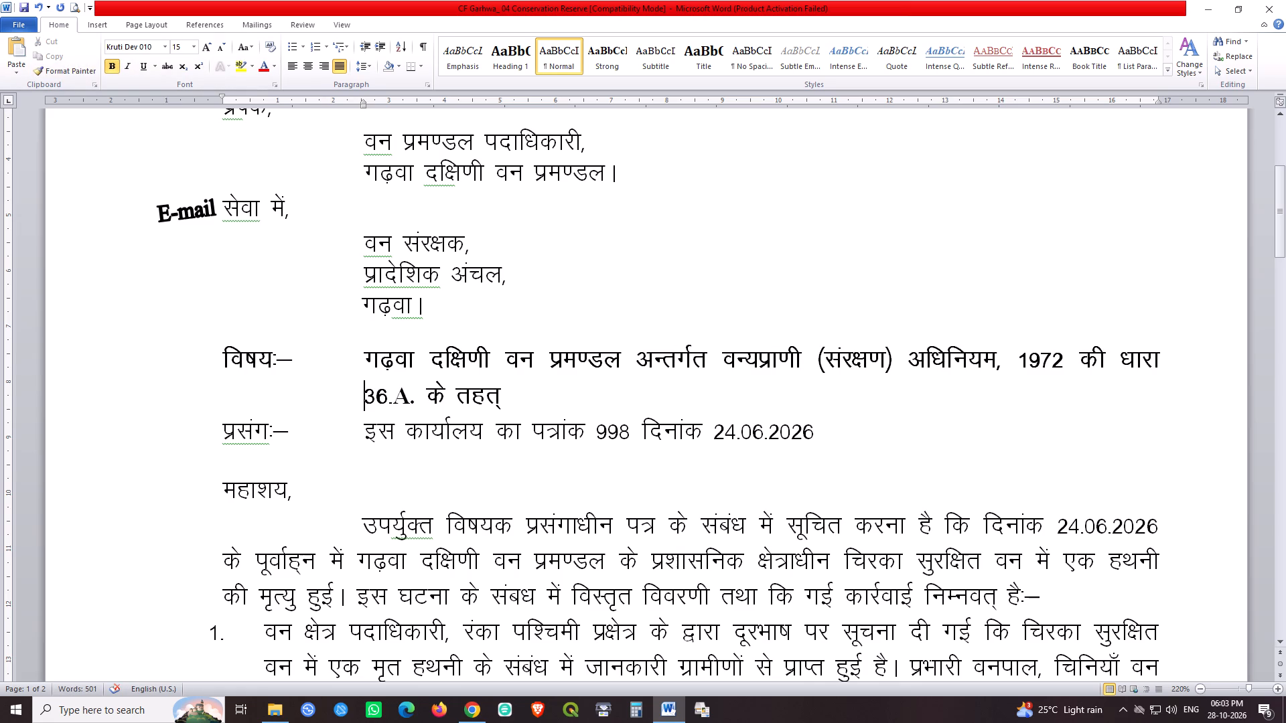
Continue the subject after के तहत् with संरक्षण आरक्षिति.
click(504, 394)
key(Right)
text(laj{k.k)
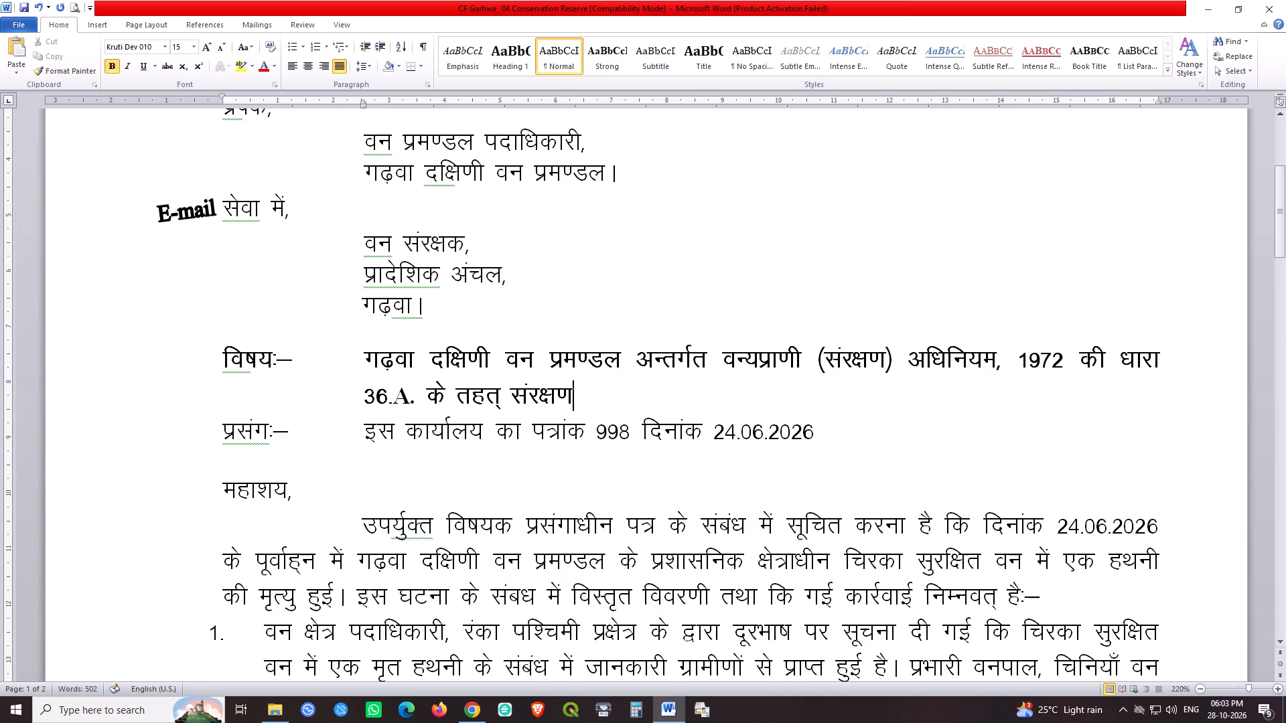
key(space)
text(vkj)
text(f{K)
key(BackSpace)
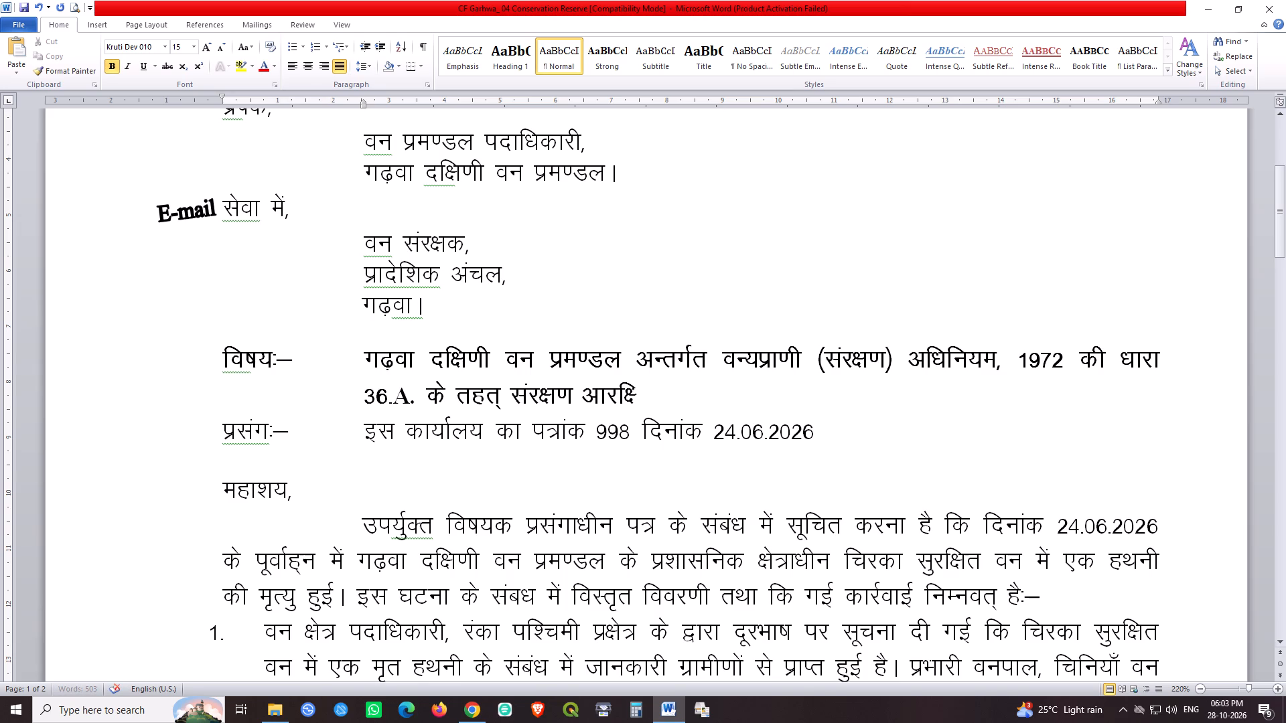
key(k)
text(fr)
key(space)
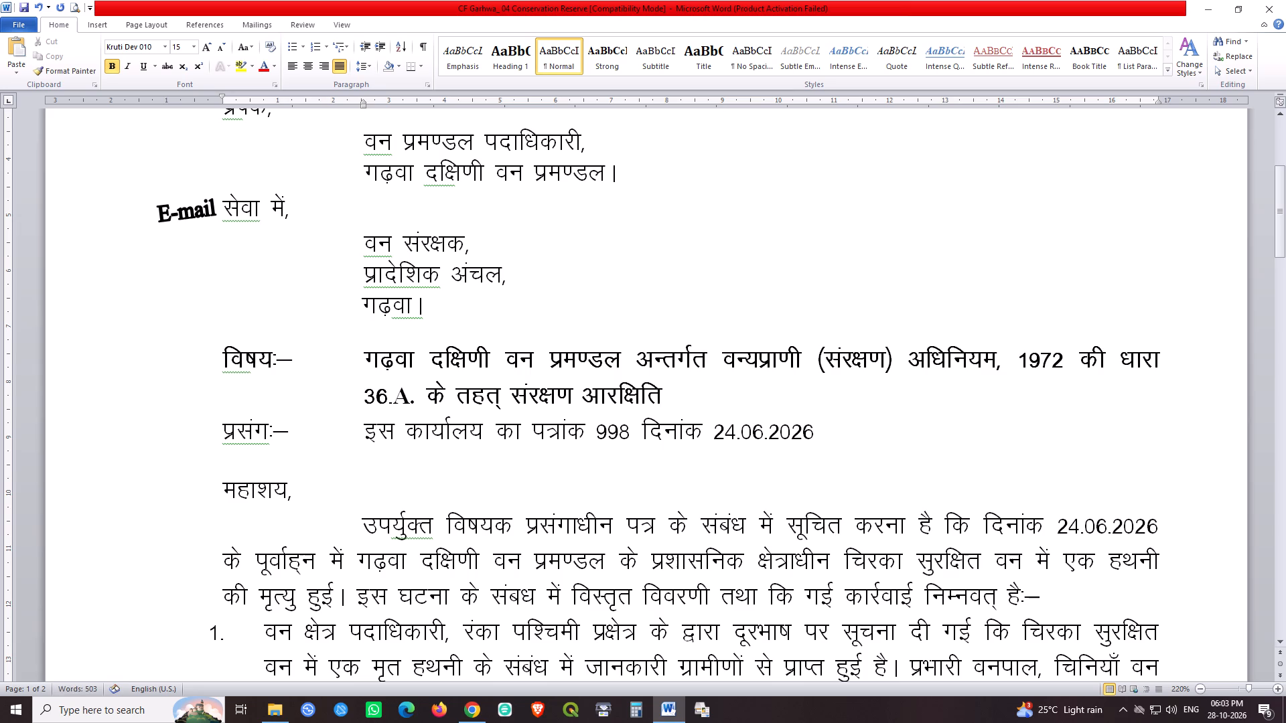
Add the English term Conservation Reserve in parentheses after संरक्षण आरक्षिति in the subject.
key(alt+0)
key(alt+1)
key(alt+8)
key(alt+8)
key(alt+0)
key(alt+1)
key(alt+8)
key(alt+9)
key(Left)
key(ctrl+space)
text(Conservatio)
text(n R)
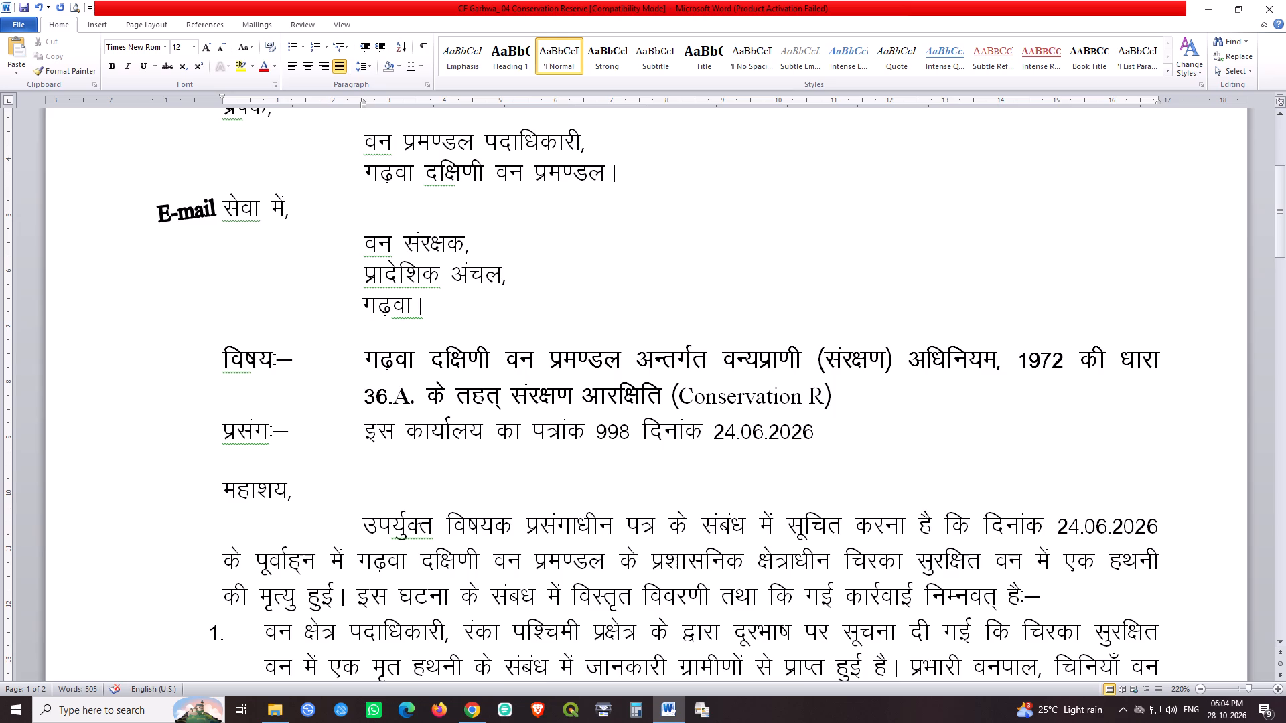
text(eserve)
key(Right)
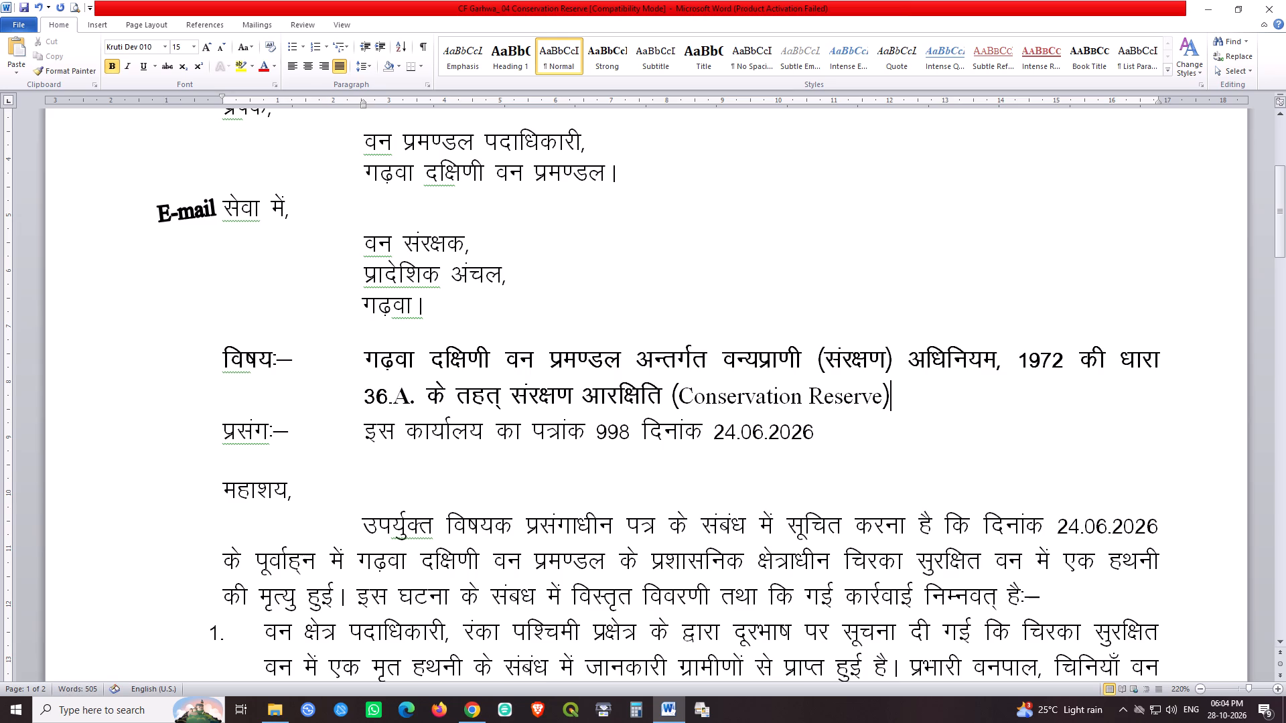
Complete the subject with का गठन करने के संबंध में। after the parenthesised English term.
key(space)
text(dk xBu djus ds laca/k esaA)
key(space)
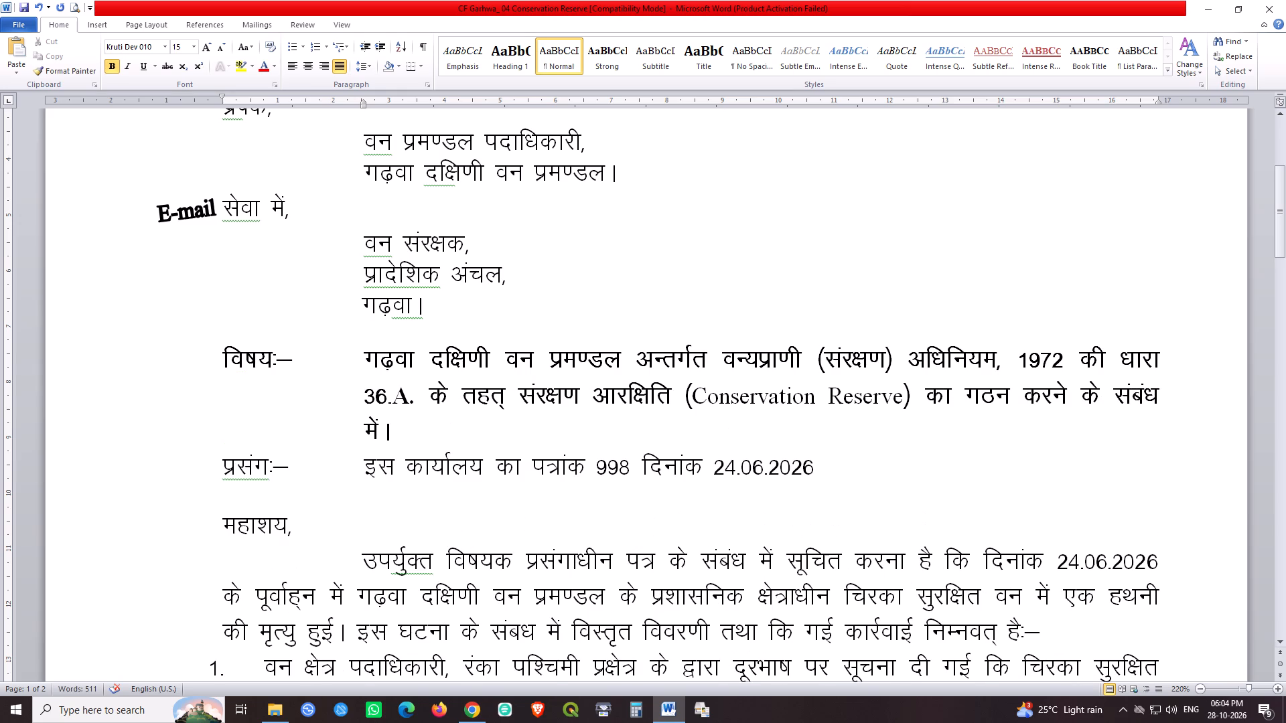
Delete the प्रसंग reference line and the blank line below the subject, and save the letter.
drag(837, 475, 92, 476)
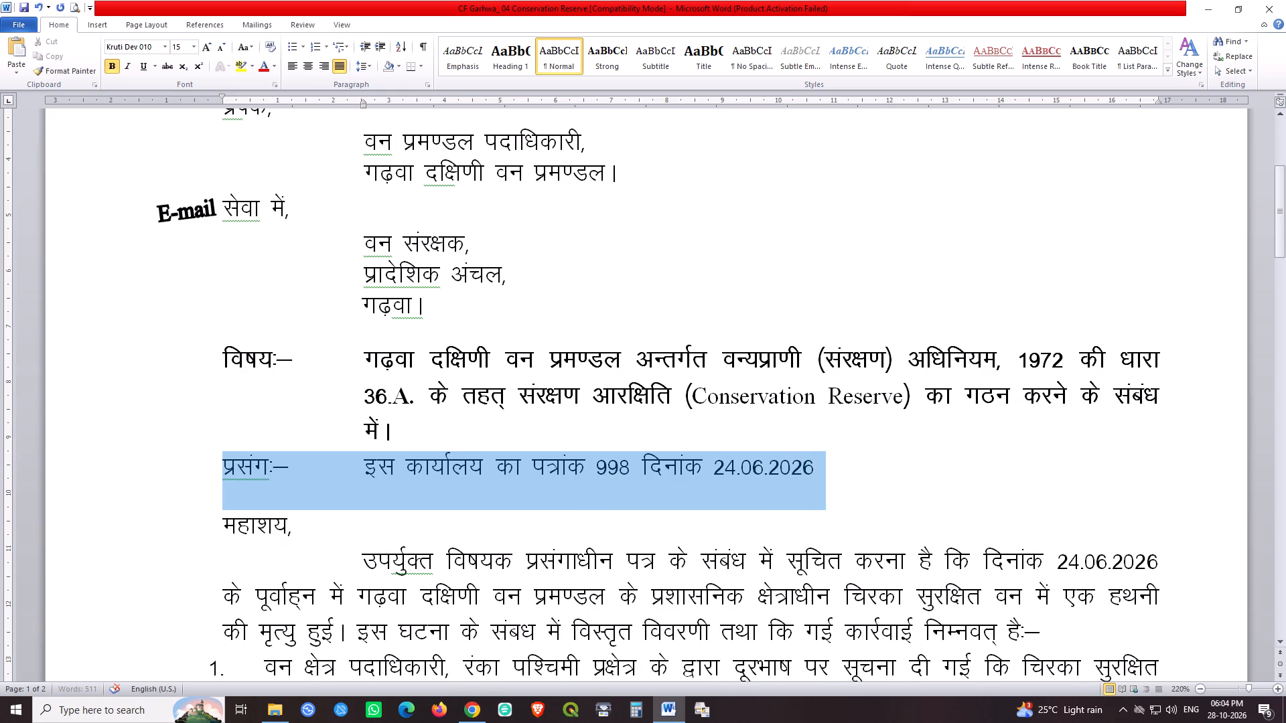
drag(92, 476, 91, 476)
key(BackSpace)
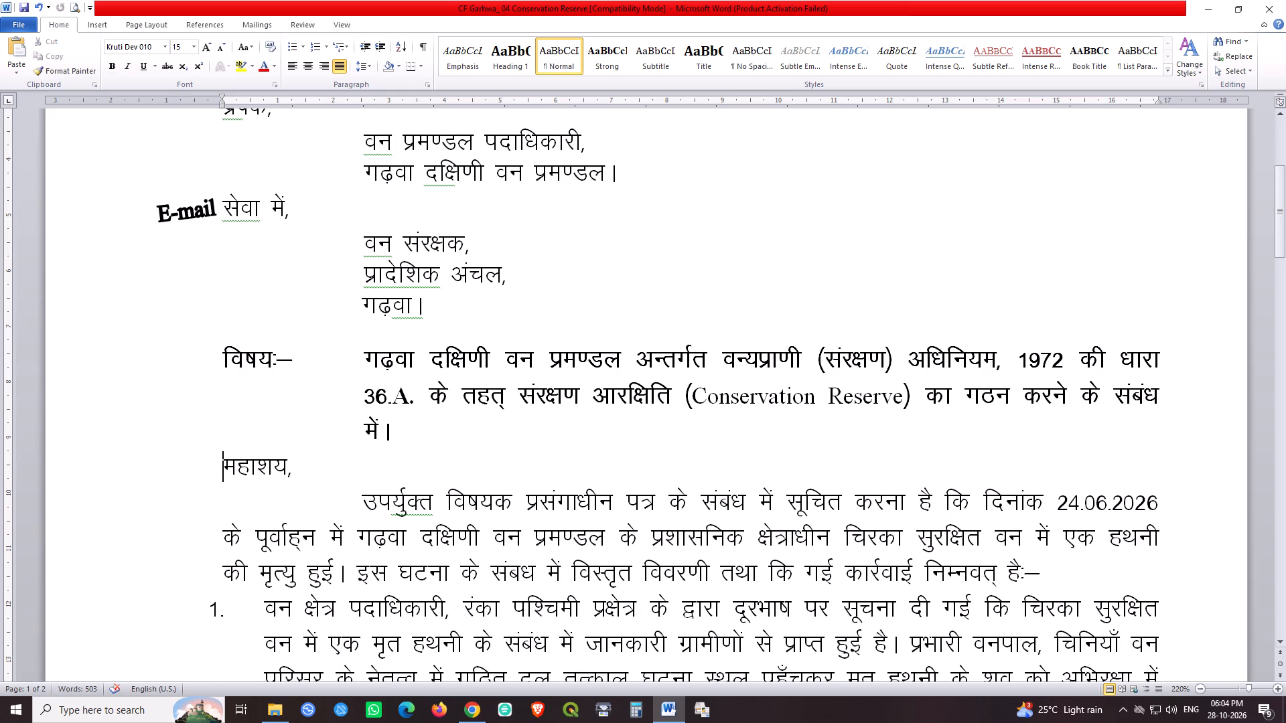
key(ctrl+s)
key(ctrl+s)
key(ctrl+s)
key(ctrl+s)
key(ctrl+s)
key(ctrl+s)
key(ctrl+s)
key(ctrl+s)
key(ctrl+s)
key(ctrl+s)
key(ctrl+s)
key(ctrl+s)
key(ctrl+s)
Delete the old elephant report text after उपर्युक्त विषयक, including all numbered points and the closing समर्पित। sentence.
scroll(451, 448, down, 1)
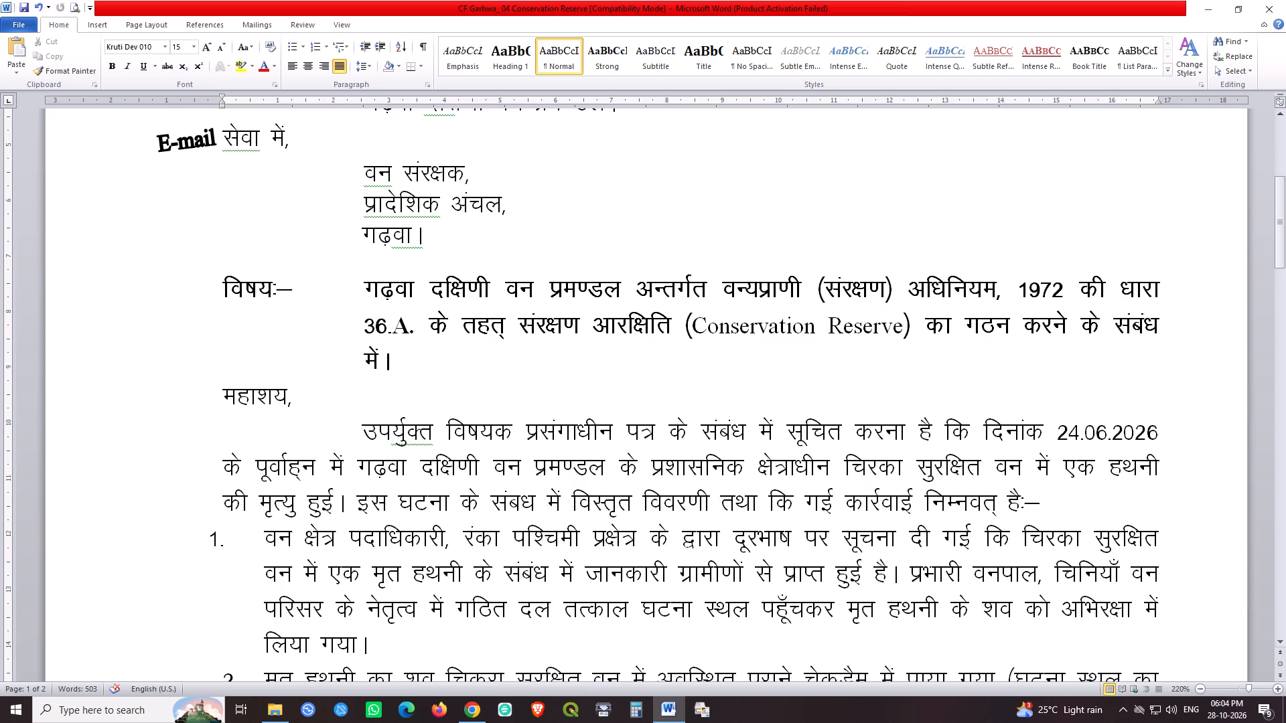
drag(531, 434, 567, 722)
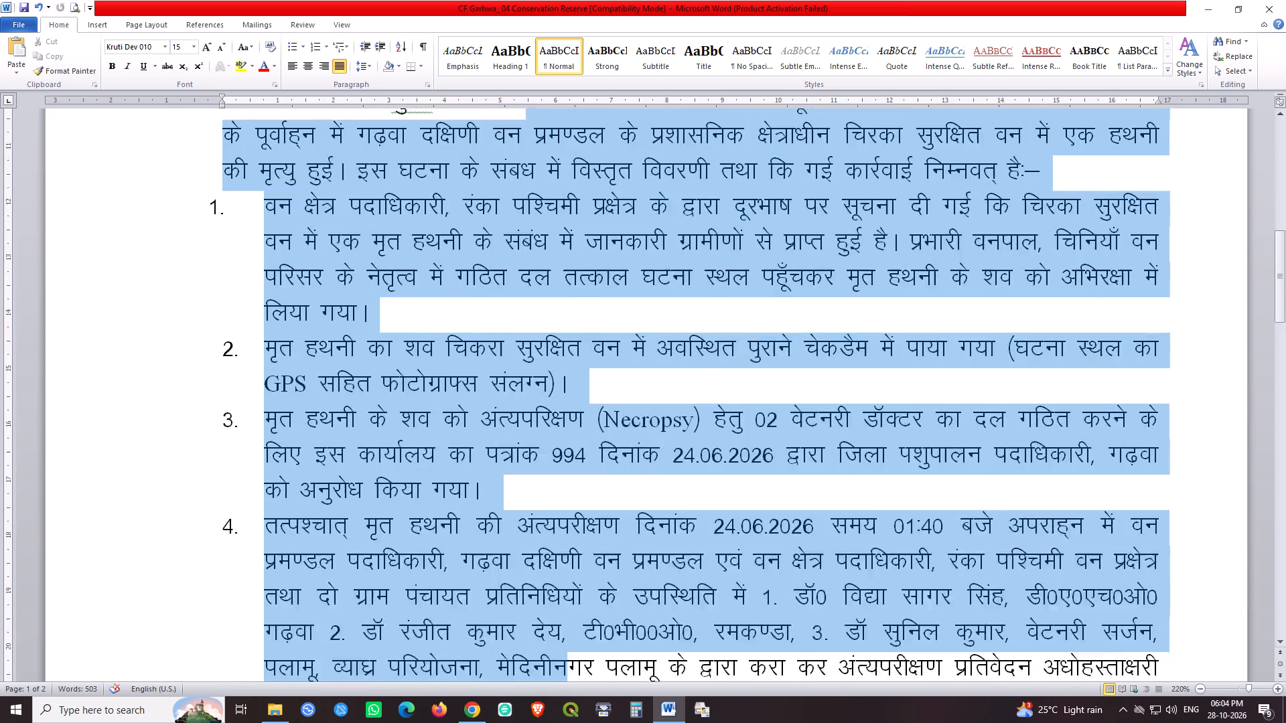
drag(567, 722, 933, 218)
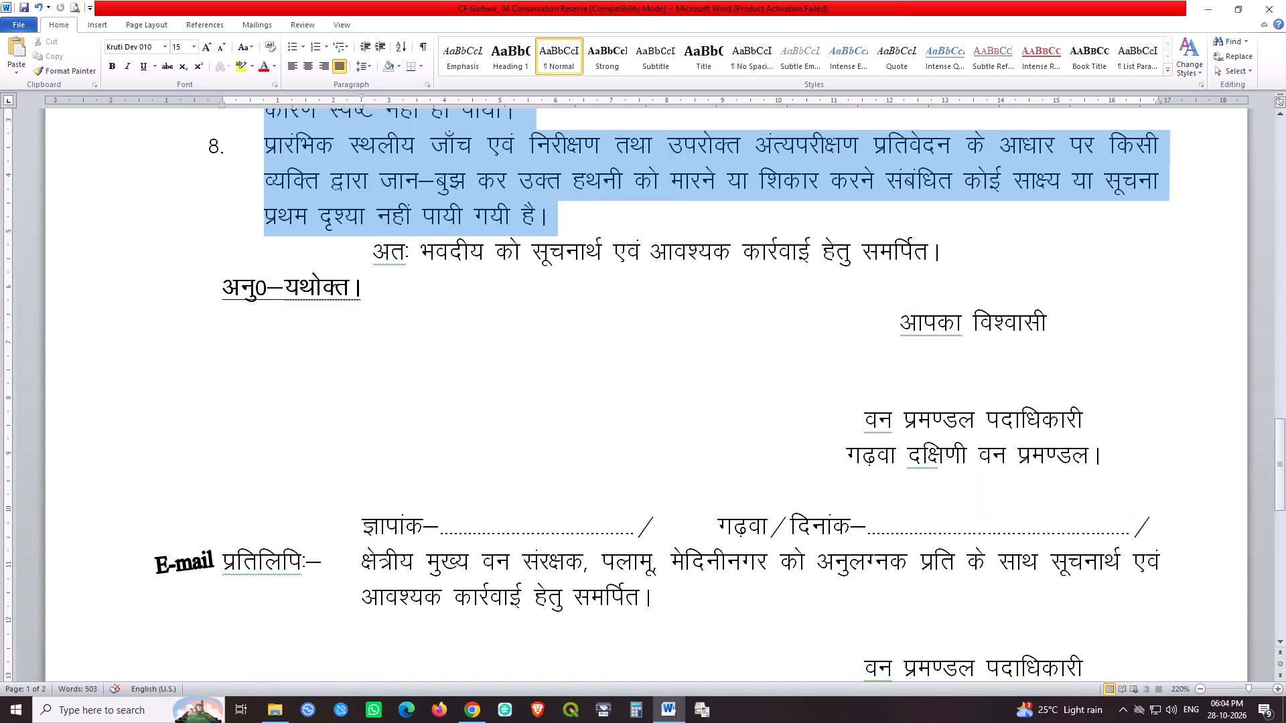
drag(933, 218, 937, 261)
key(BackSpace)
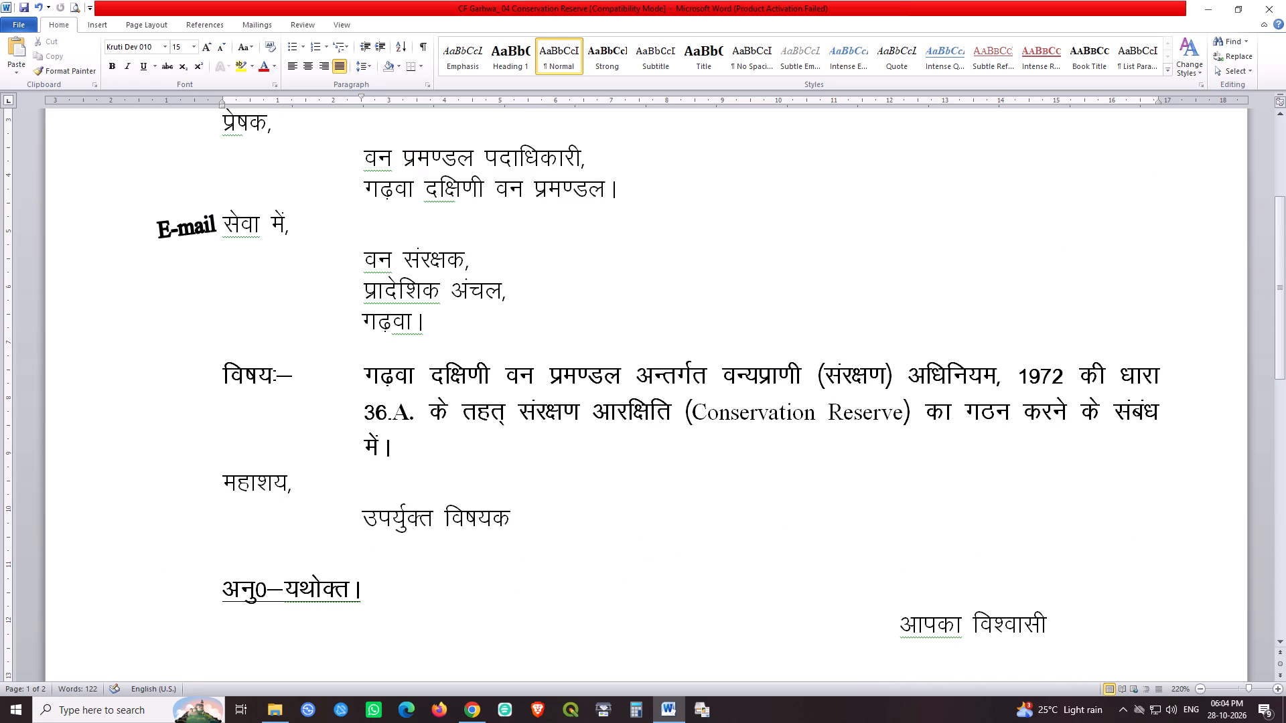
Insert three paragraph breaks after उपर्युक्त विषयक to make room for the new body text.
key(Return)
key(Return)
key(Return)
key(Left)
key(Left)
key(Left)
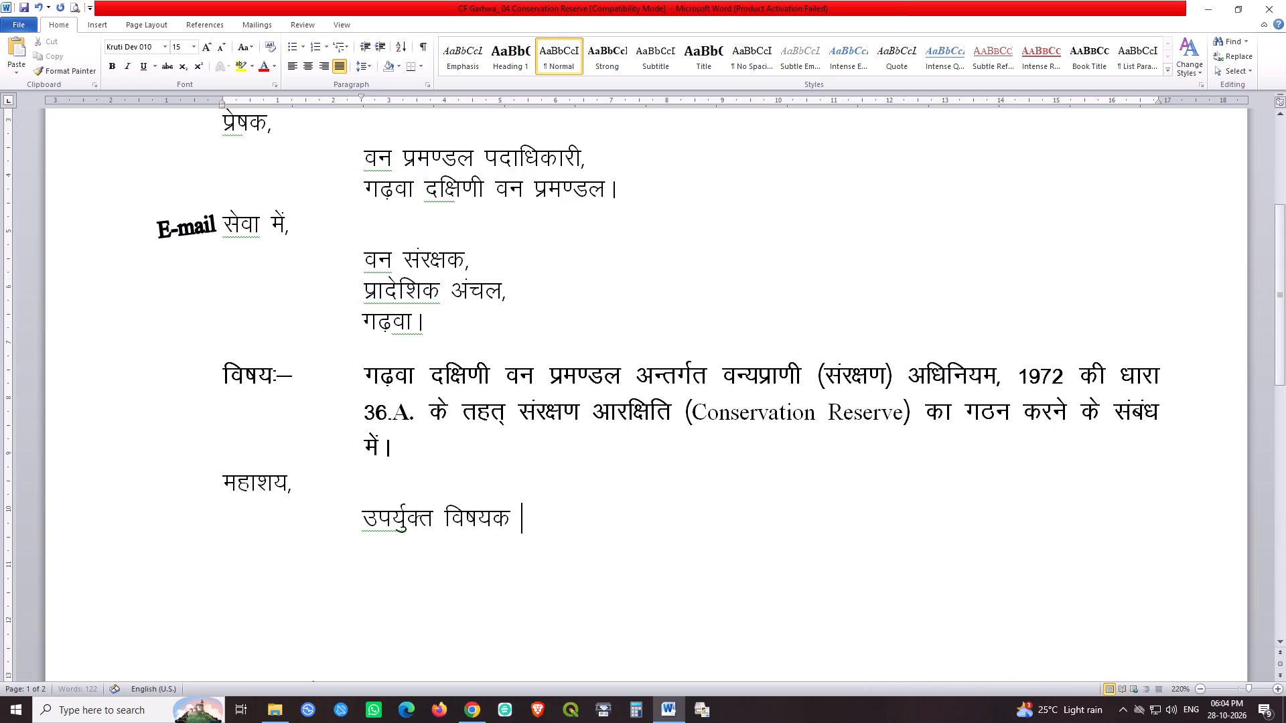
Continue the opening sentence after उपर्युक्त विषयक with संदर्भ में सूचित करना है कि गढ़वा दक्षिणी वन प्रमण्डल,.
key(Left)
key(space)
key(space)
key(space)
key(Left)
key(Left)
key(Left)
key(space)
text(lanHkZ esa lwfpr djuk gS fd)
key(space)
text(x<+ok nf{k.kh o)
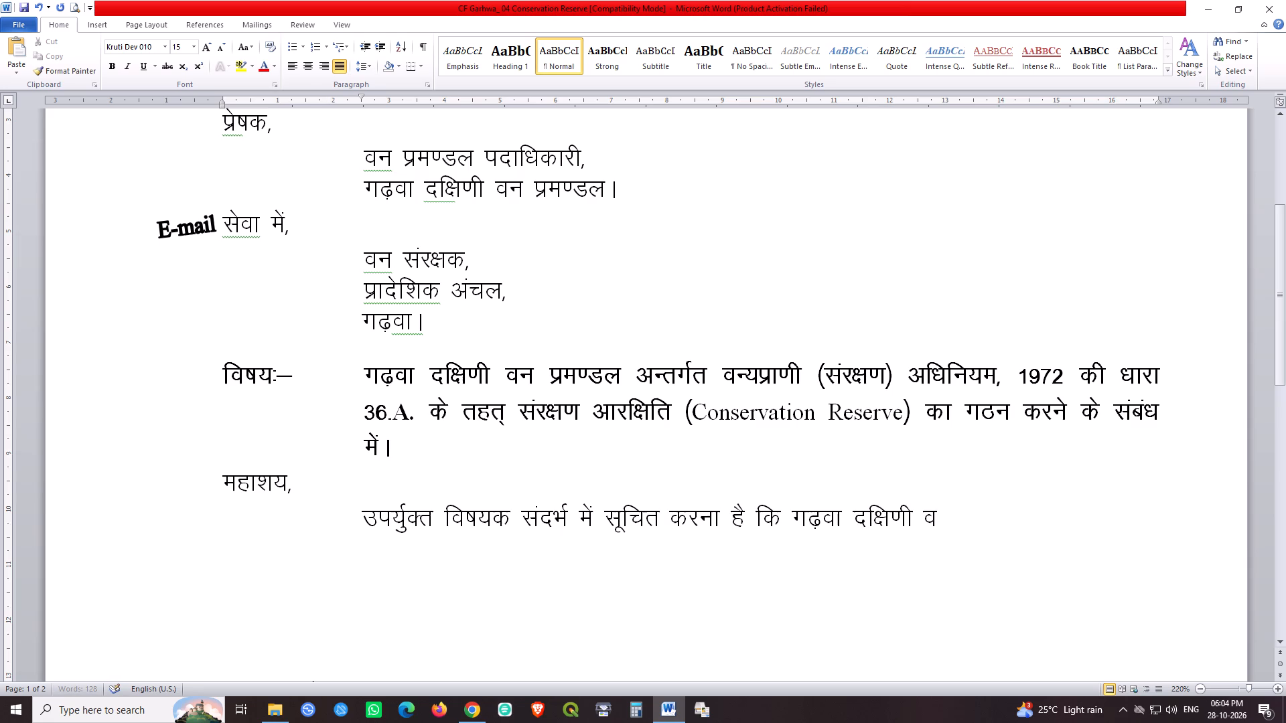
key(BackSpace)
text(ou i)
text(ze.My)
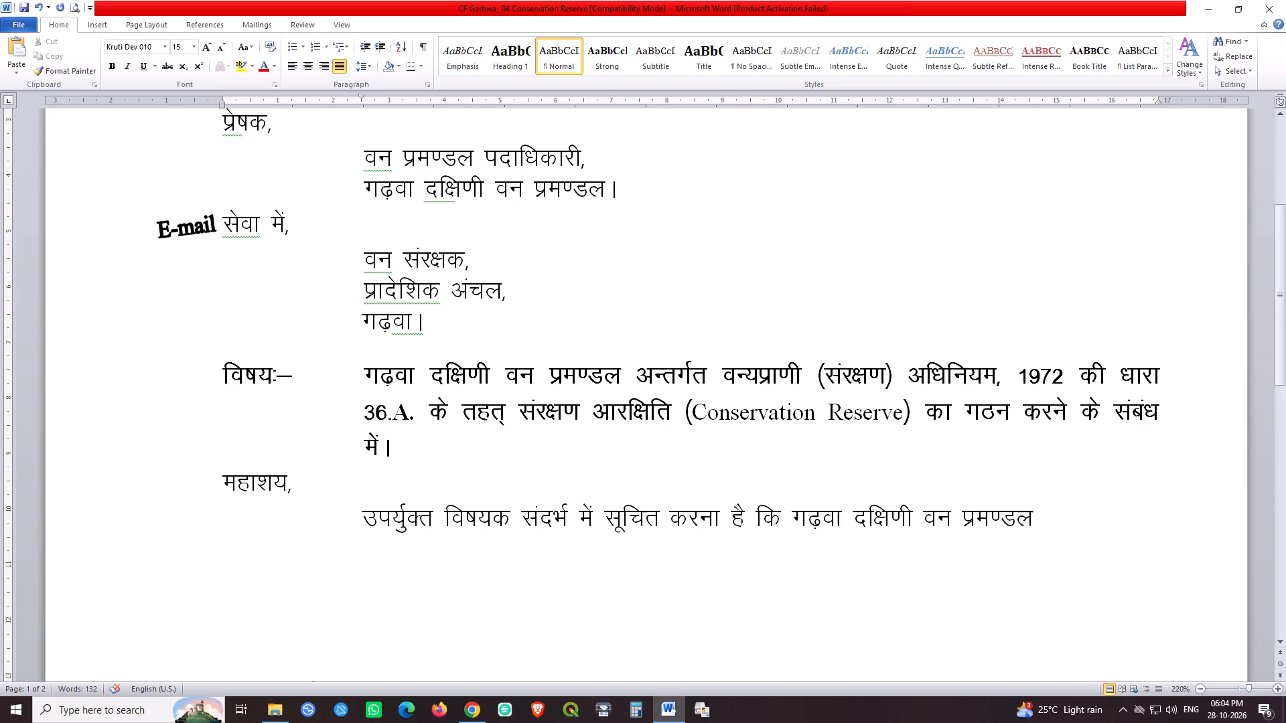
key(bracketright)
key(Left)
key(Right)
Continue the sentence with पलामू ब्याघ्र परियोजना अभ्यारण्य से सटा हुआ है तथा उक्त क्षेत्र.
key(space)
text(iykew)
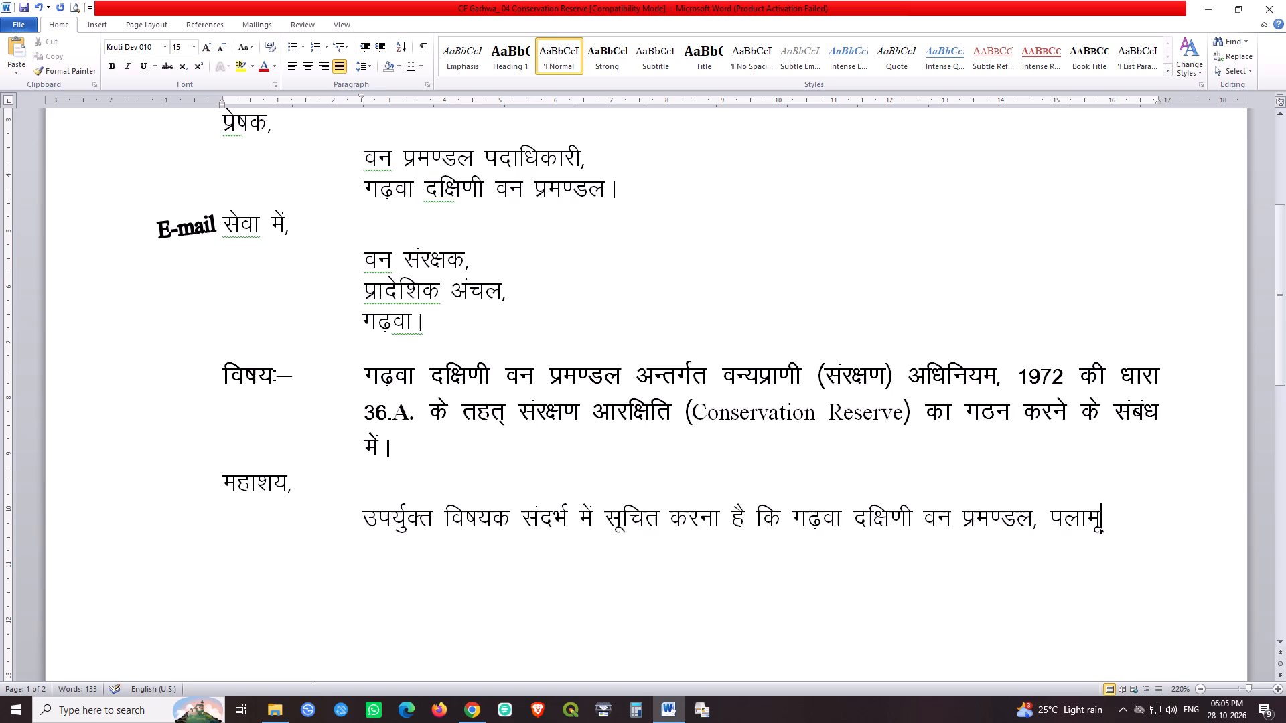
key(space)
text(C;k?kz ifj;kstuk)
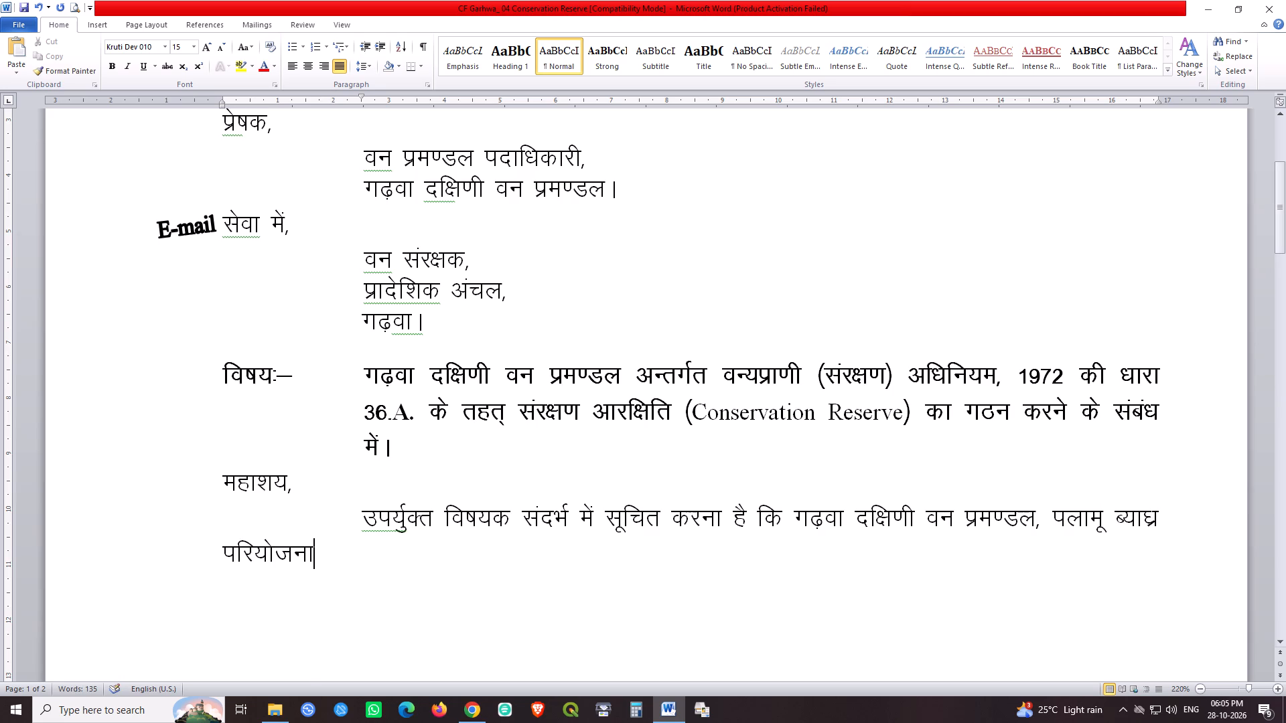
key(space)
text(vH;kj.;)
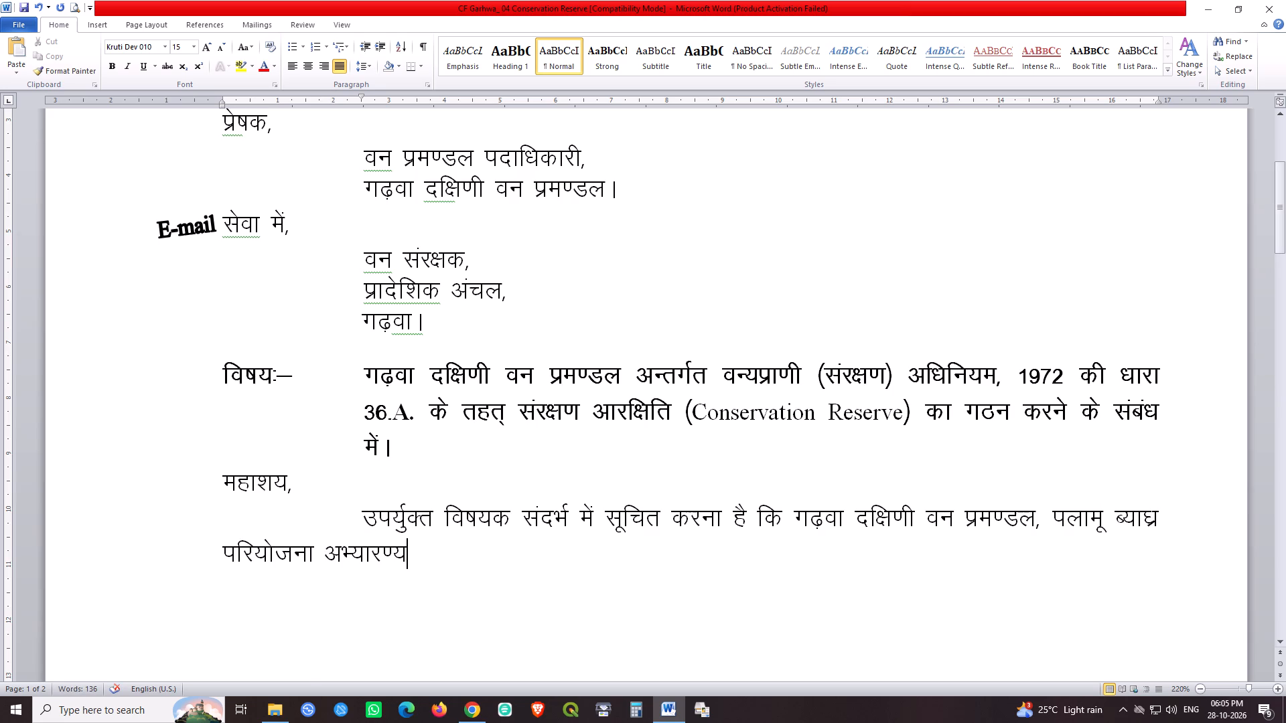
key(space)
text(ls lVk)
key(space)
text(gqvk gS rFkk)
key(space)
text(mDr {")
key(BackSpace)
text(ks=)
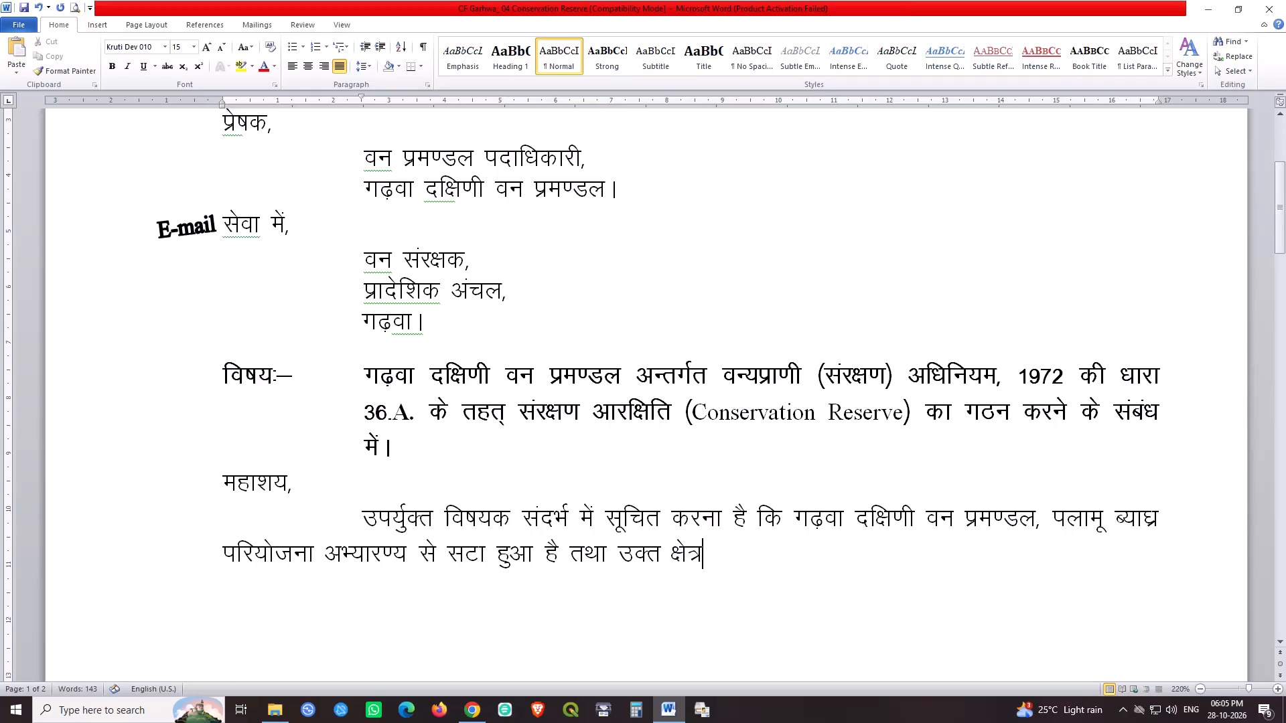
Complete the first paragraph with से बाघों का अवागमन इस प्रमण्डल के वनों में समय–समय पर होता है।.
key(space)
text(ls ck?kksa dk)
key(space)
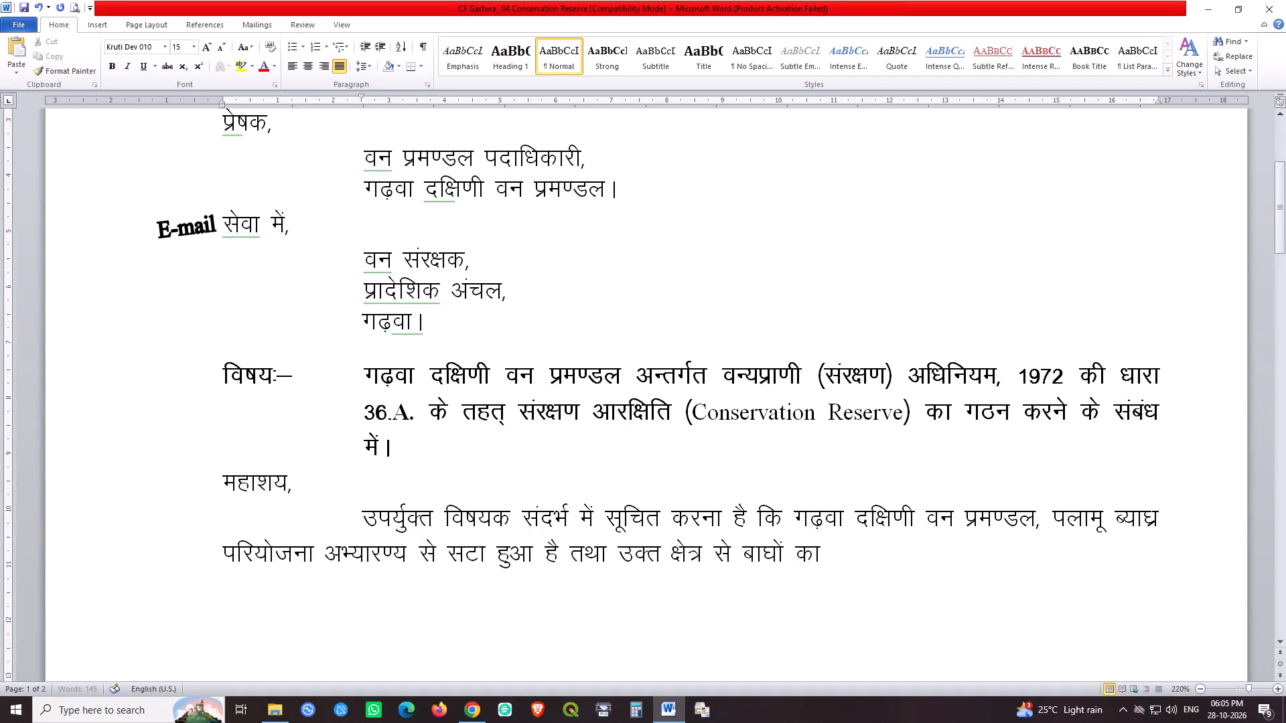
key(v)
text(okxeu bl ize.My)
key(space)
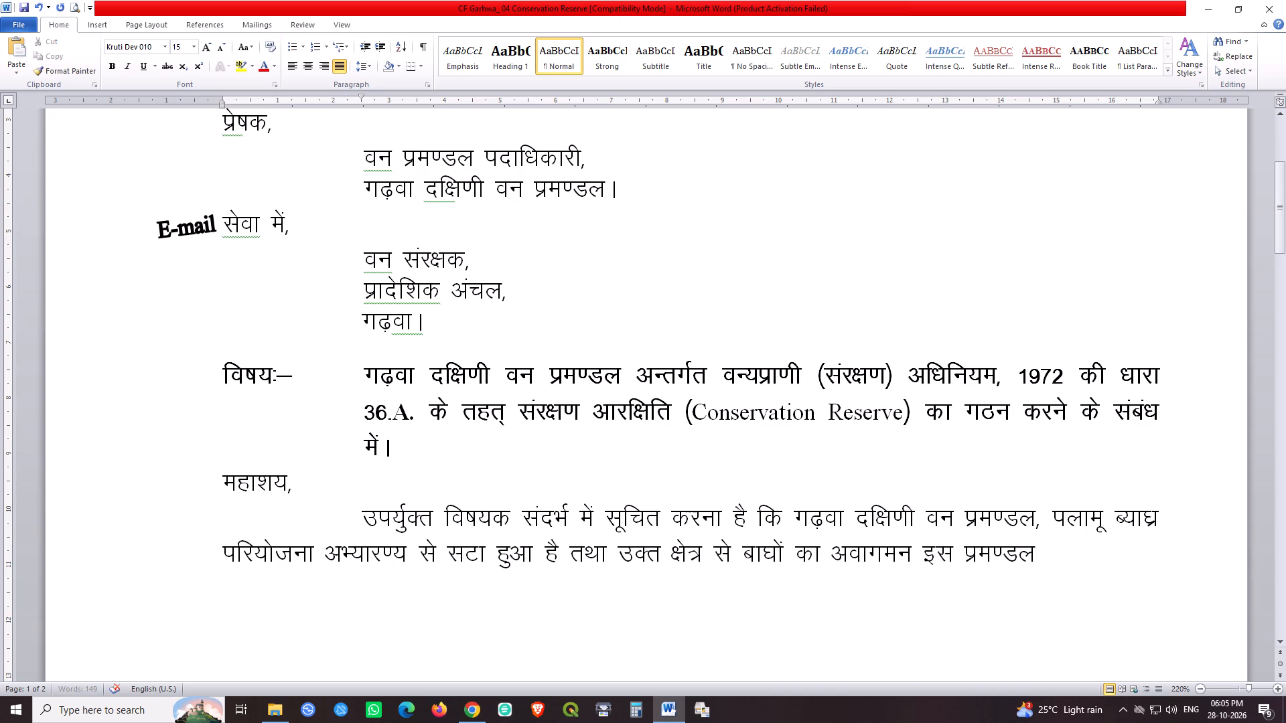
text(ds ouksa)
key(space)
text(esa le;&le;)
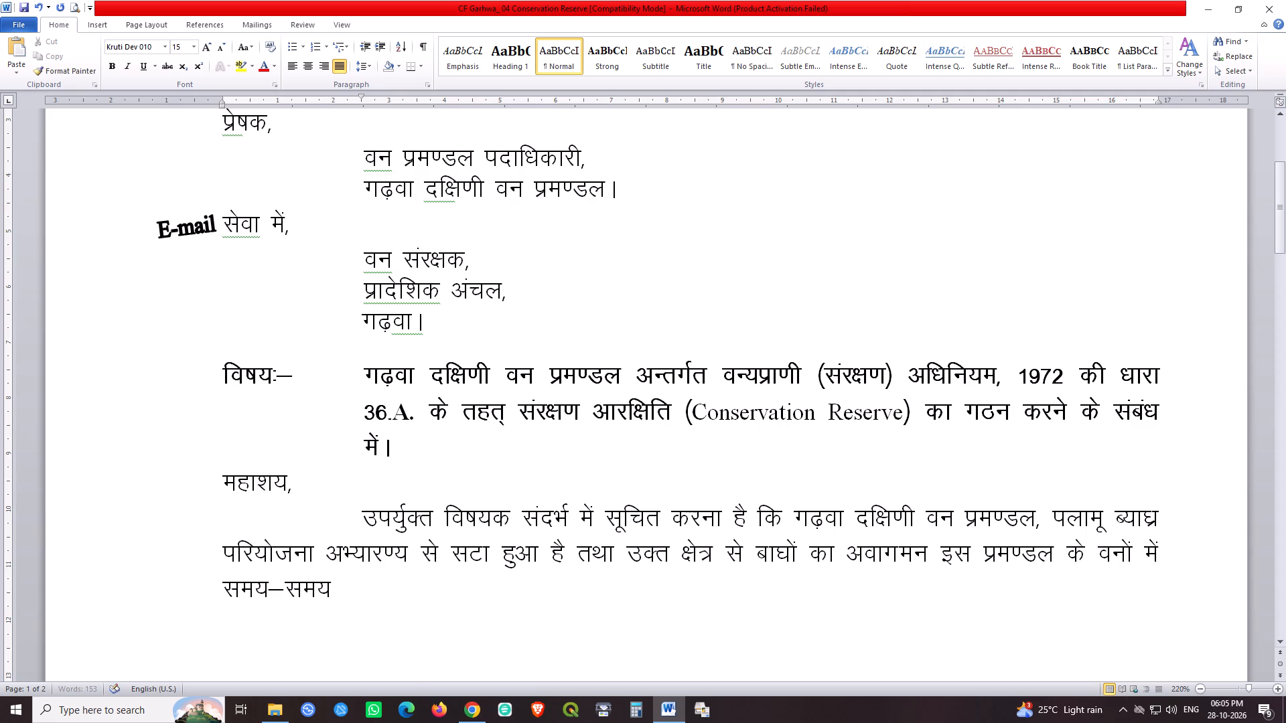
key(space)
text(ij gkrsk)
key(space)
key(BackSpace)
key(BackSpace)
key(BackSpace)
key(BackSpace)
text(srk gSA)
Start a new unindented paragraph numbered (2) followed by a tab space, and save the letter.
key(Return)
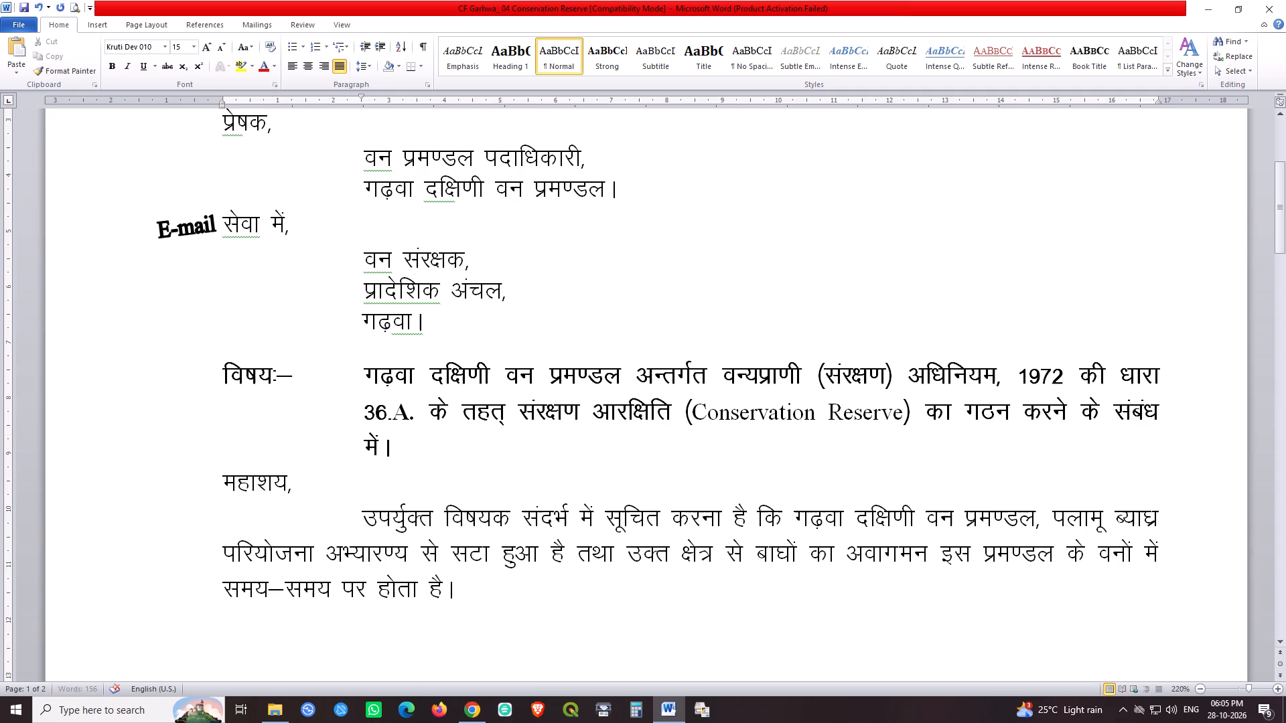
key(BackSpace)
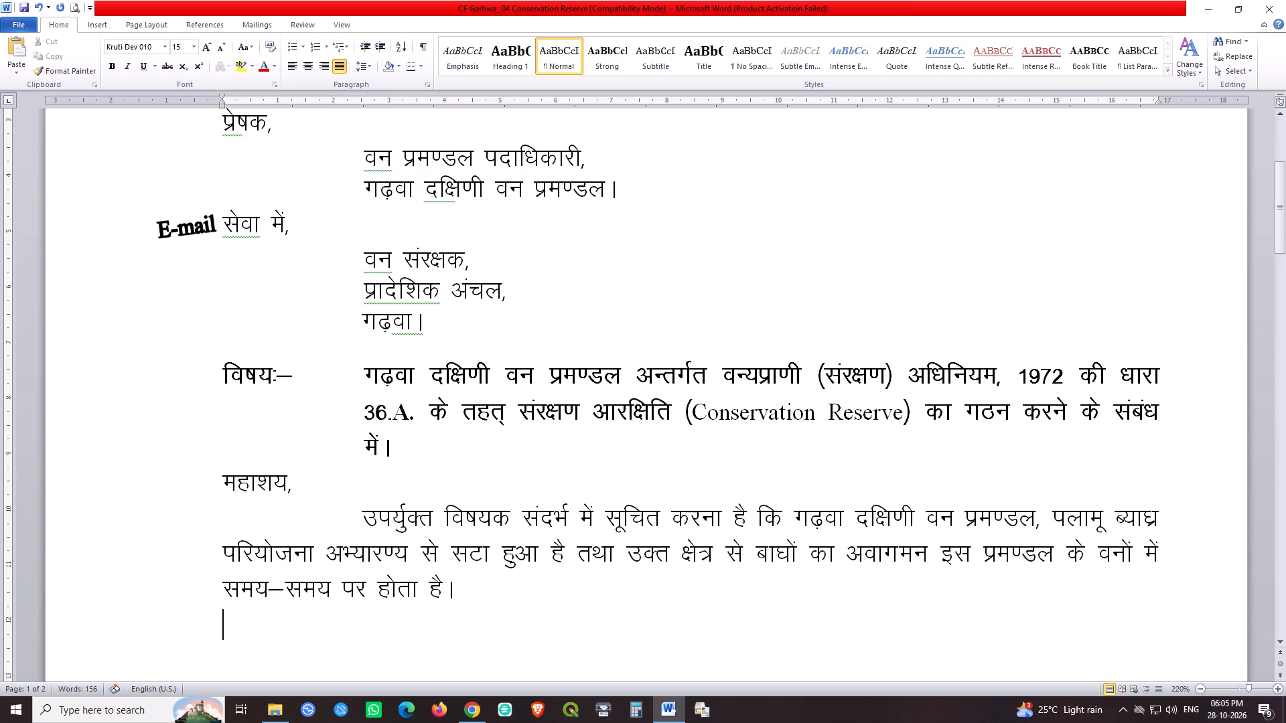
key(alt+0)
key(alt+1)
key(alt+8)
key(alt+8)
key(2)
key(alt+0)
key(alt+1)
key(alt+8)
key(alt+9)
key(Tab)
key(ctrl+s)
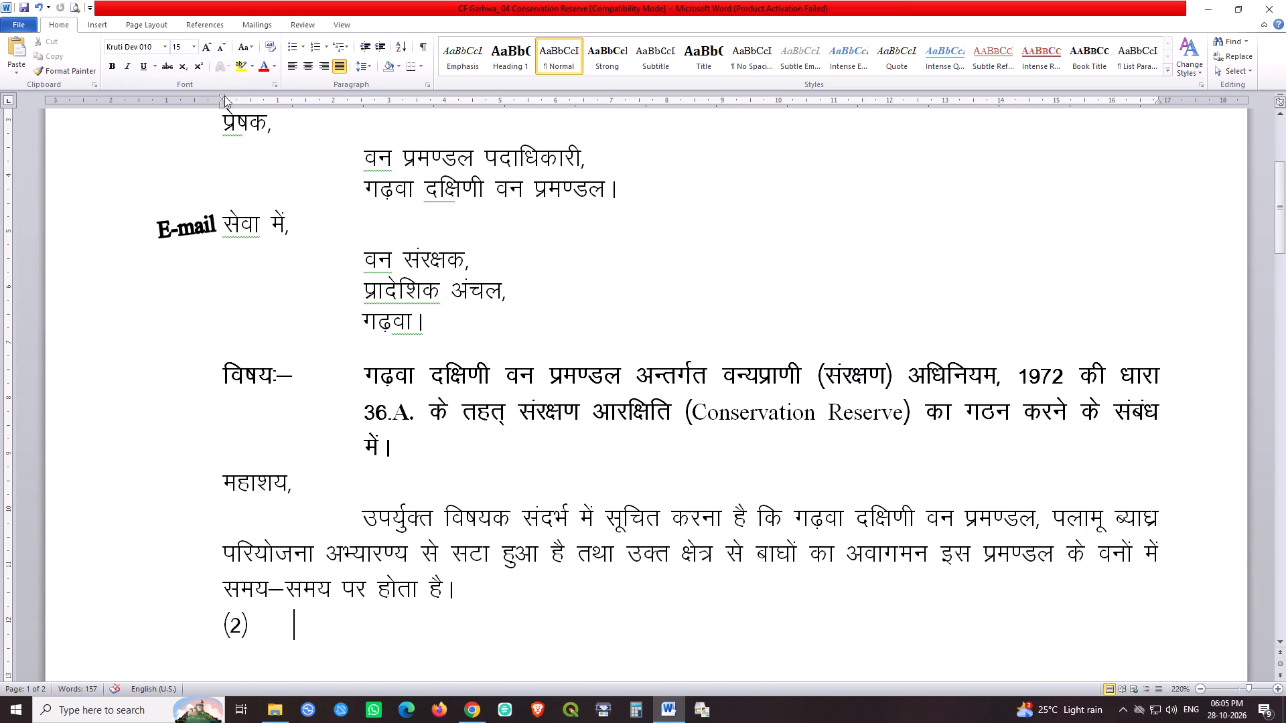
Give the (2) paragraph a hanging indent of about 1 cm with its number at the margin, and save.
drag(222, 104, 278, 105)
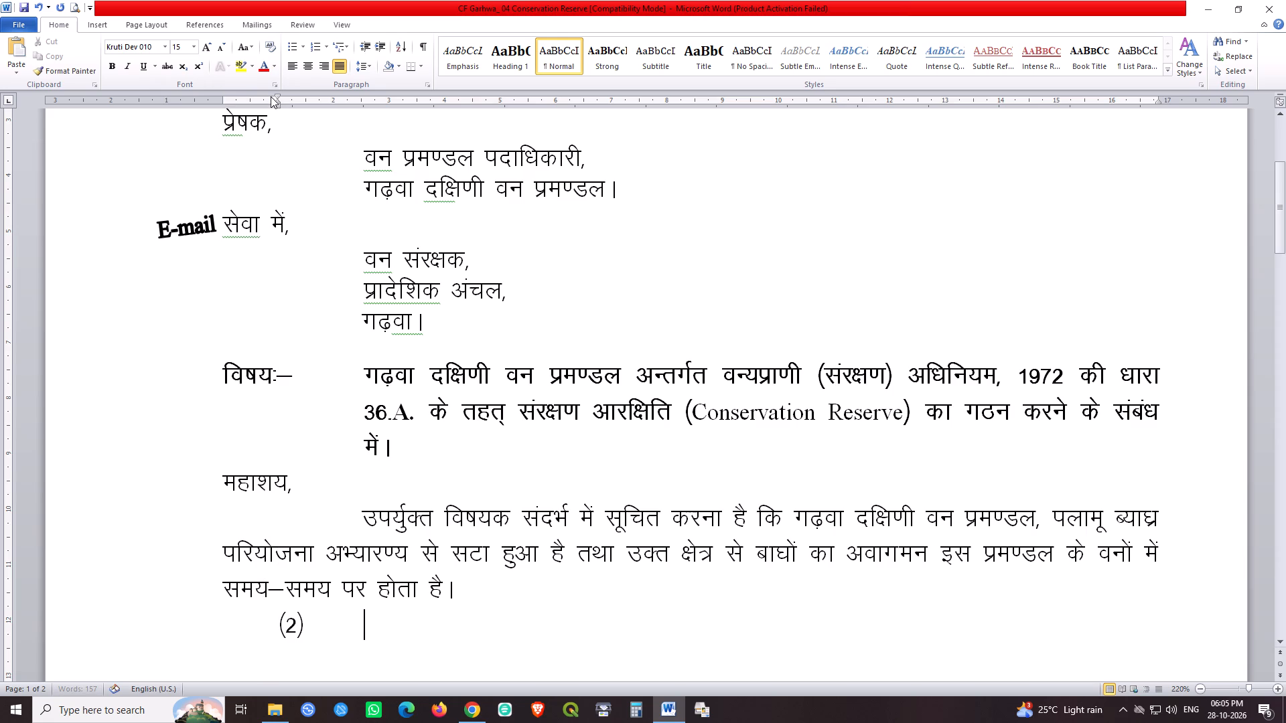
drag(279, 96, 222, 106)
key(ctrl+s)
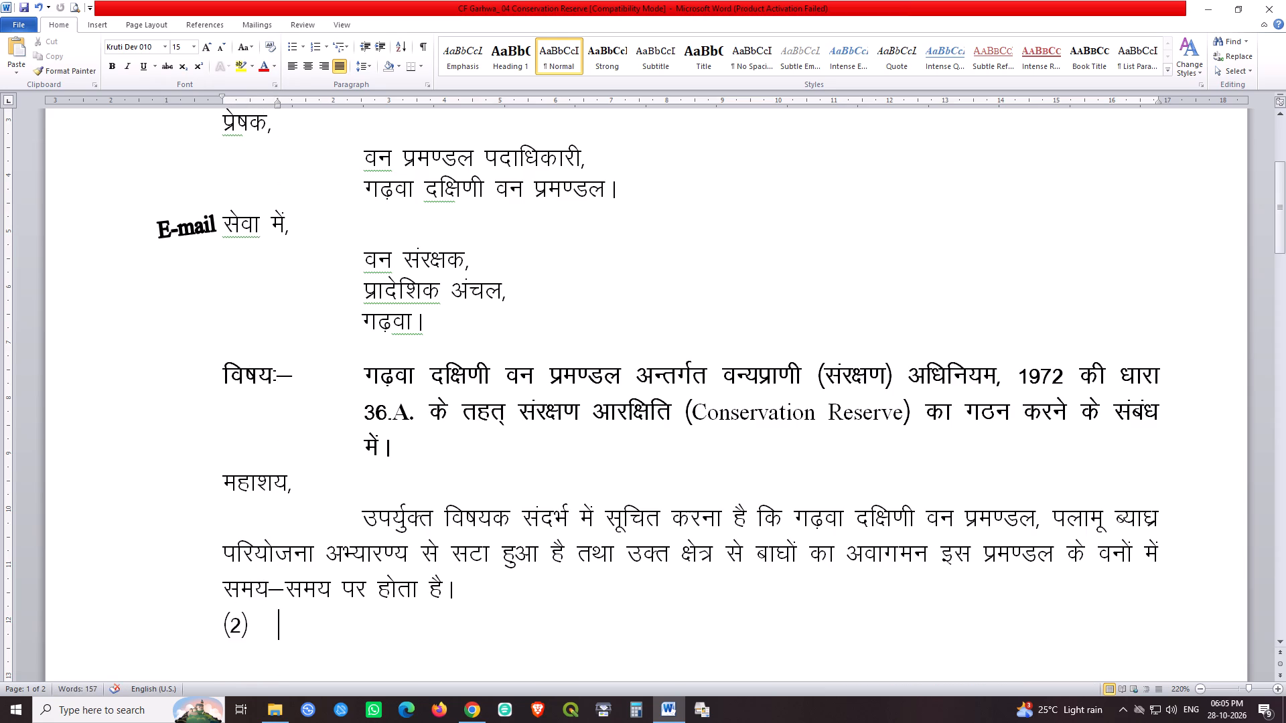
Put a placeholder े mark after (2) and add three paragraph breaks below it.
key(s)
key(Return)
key(Return)
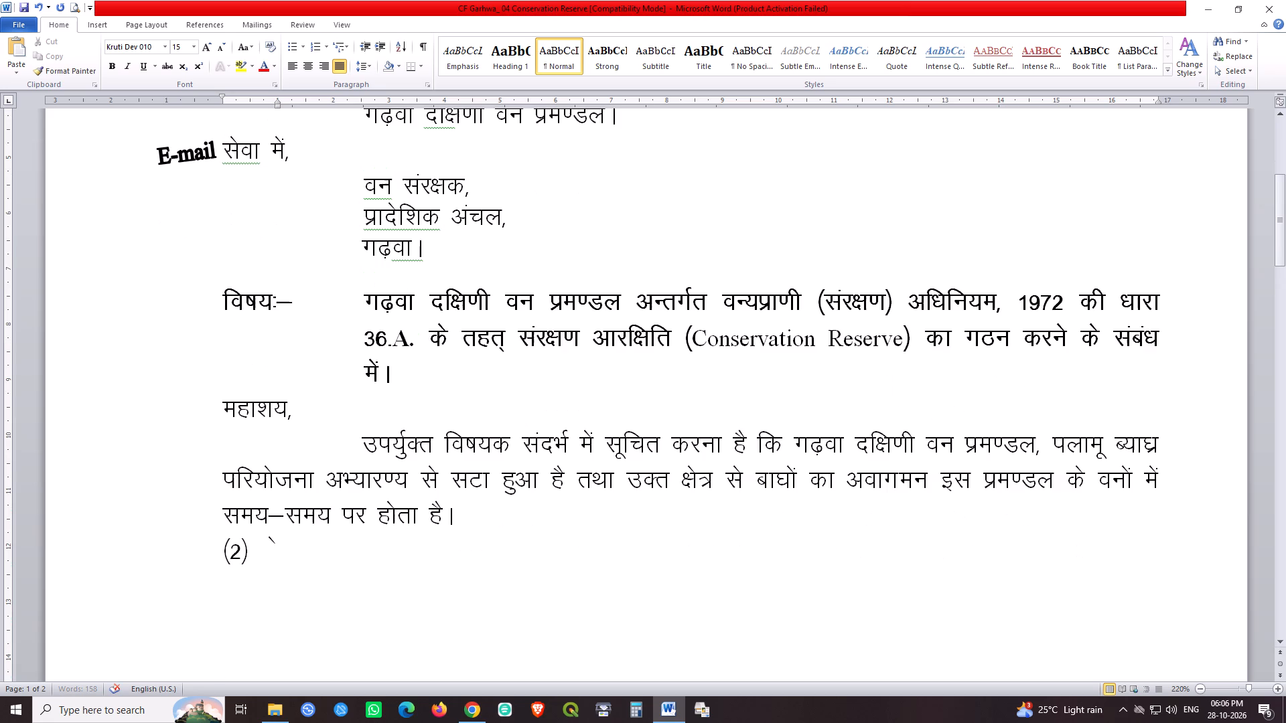
key(Return)
Replace the placeholder mark after (2) with the text विगत 3 वर्षो में गढ़वा दक्षिणी वन प्रमण्डल अन्तर्गत बाघों का प्रमाण.
drag(273, 550, 278, 552)
drag(278, 552, 267, 546)
key(shift+Left)
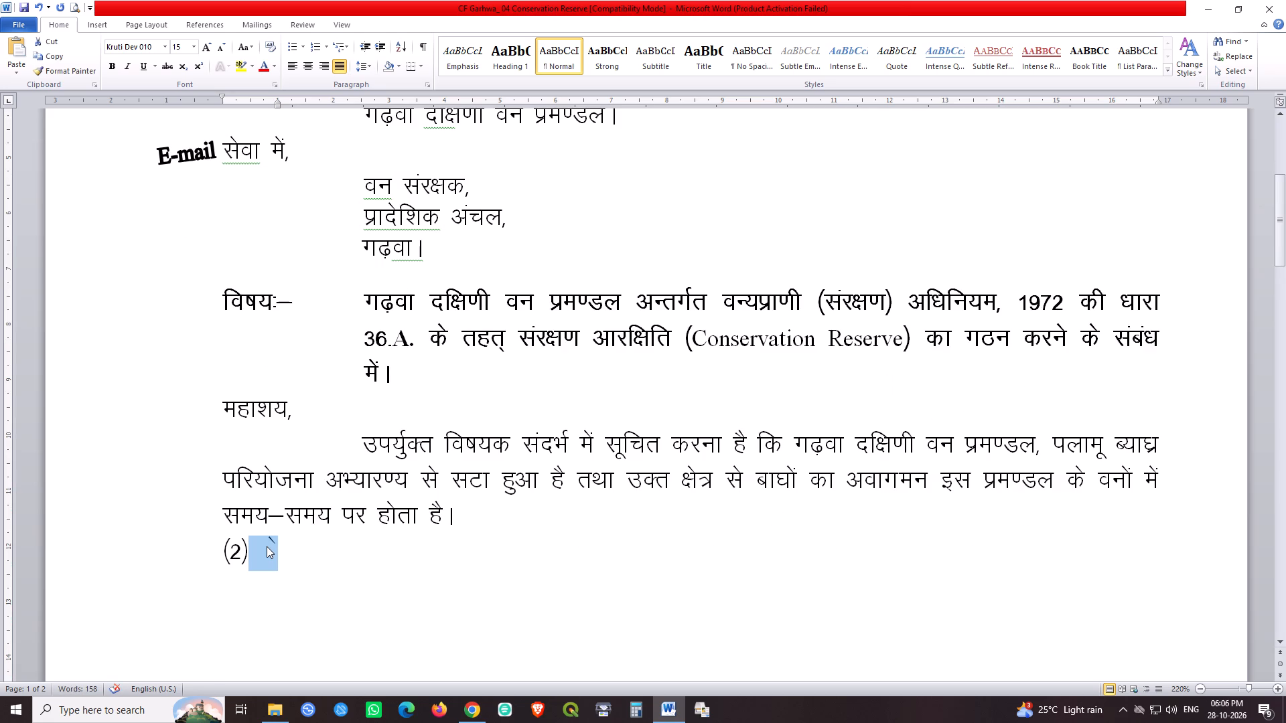
key(Tab)
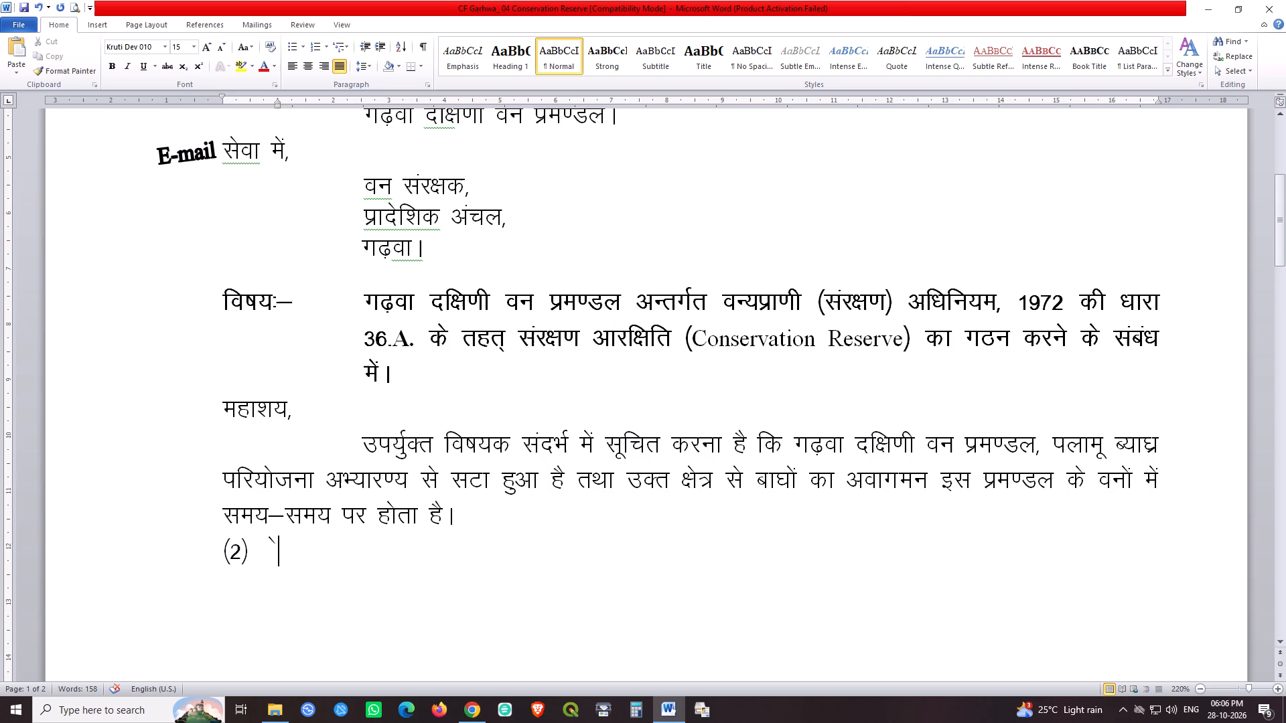
text(foxr)
key(space)
key(Delete)
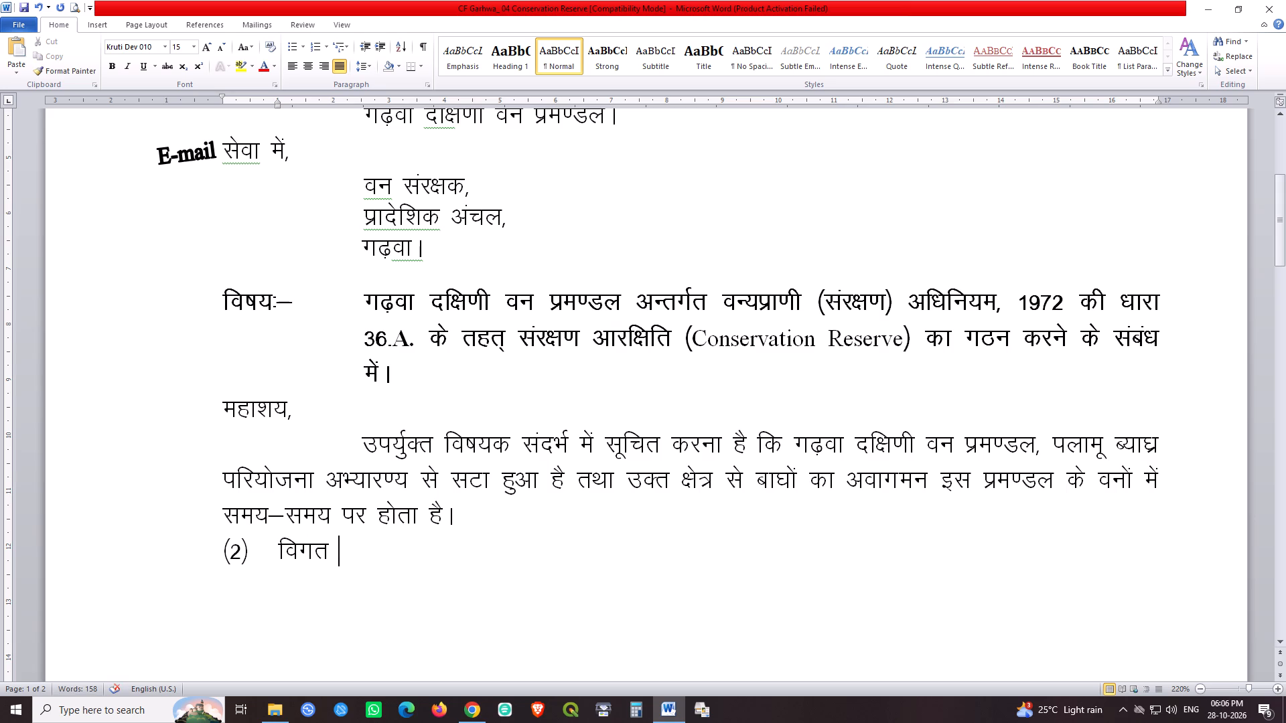
text(3 o'kksZ esa x<+ok nf{k.kh ou ize.)
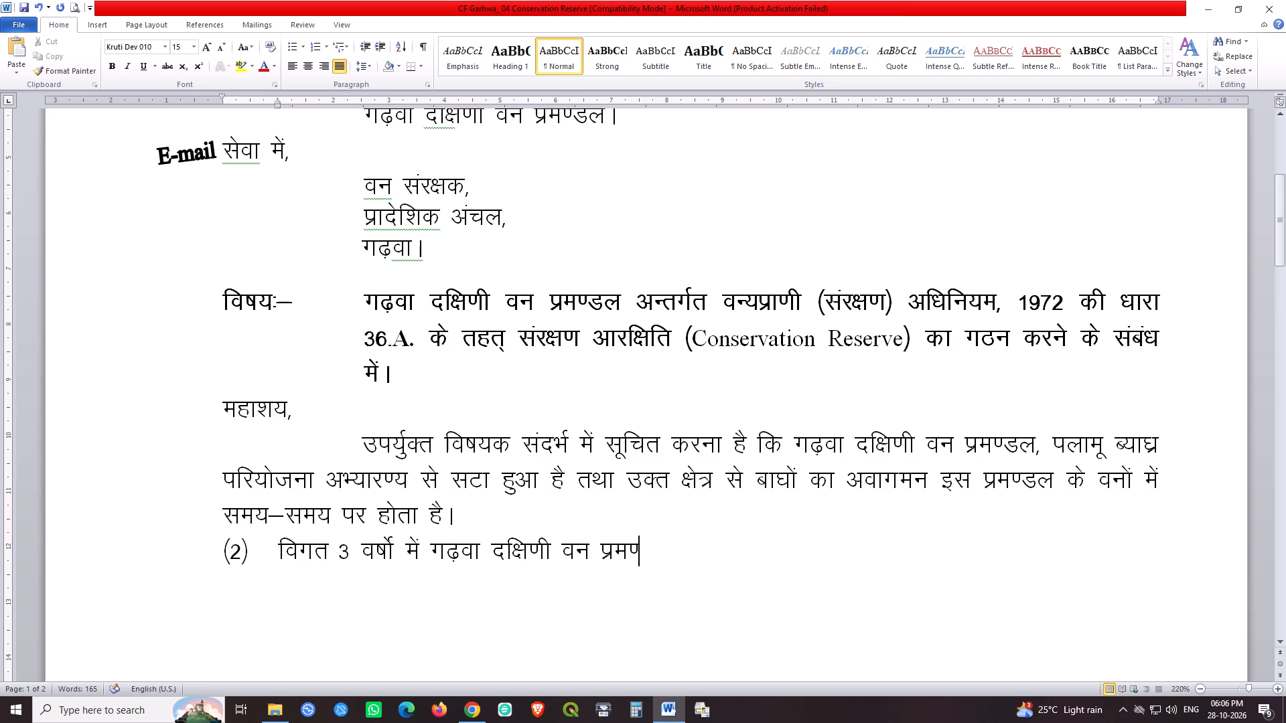
text(My vUrxZr)
key(space)
text(ck?kksa dk izek.k)
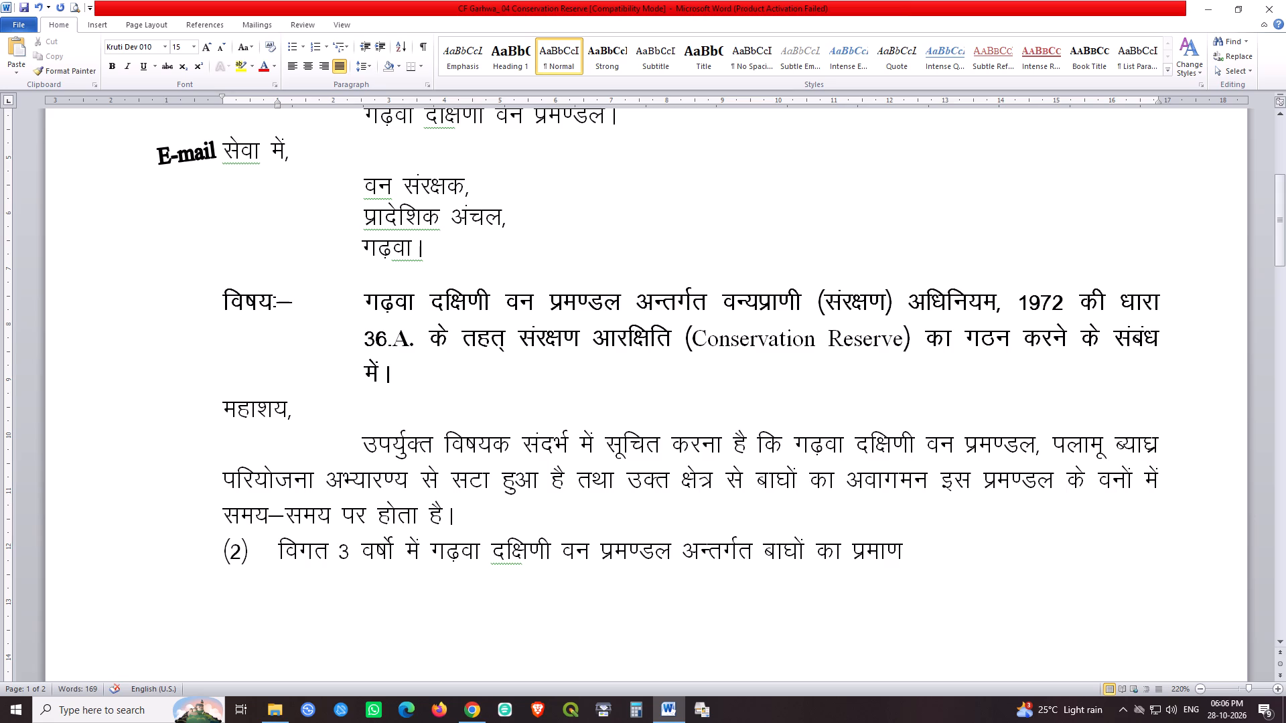
Add a pair of brackets after प्रमाण containing Pugmark ,oa Kill in the default Times New Roman font.
key(space)
key(alt+0)
key(alt+1)
key(alt+8)
key(alt+8)
key(alt+0)
key(alt+1)
key(alt+8)
key(alt+9)
key(Left)
key(ctrl+space)
text(Pugmark)
key(space)
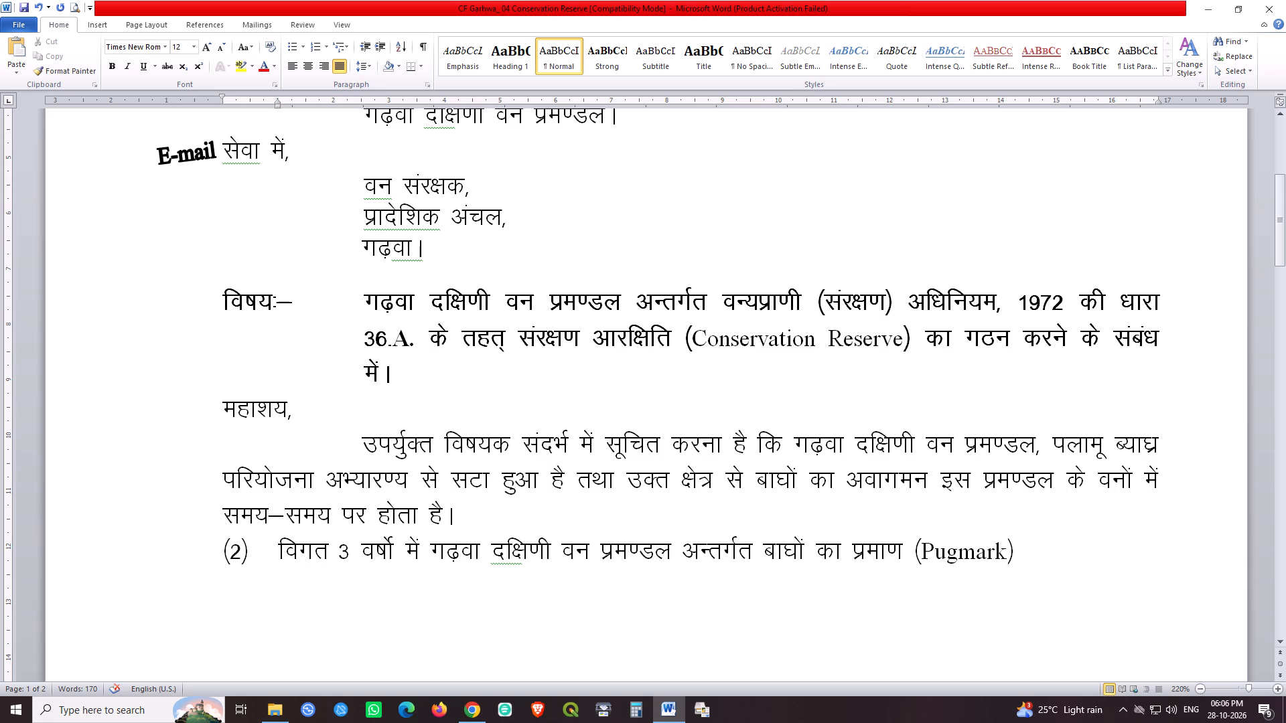
key(space)
key(Left)
text(,oa)
key(space)
text(Kill)
Format the ,oa between Pugmark and Kill as Kruti Dev 010 at size 15 so it reads एवं.
key(Left)
key(Left)
key(Left)
key(Left)
key(Left)
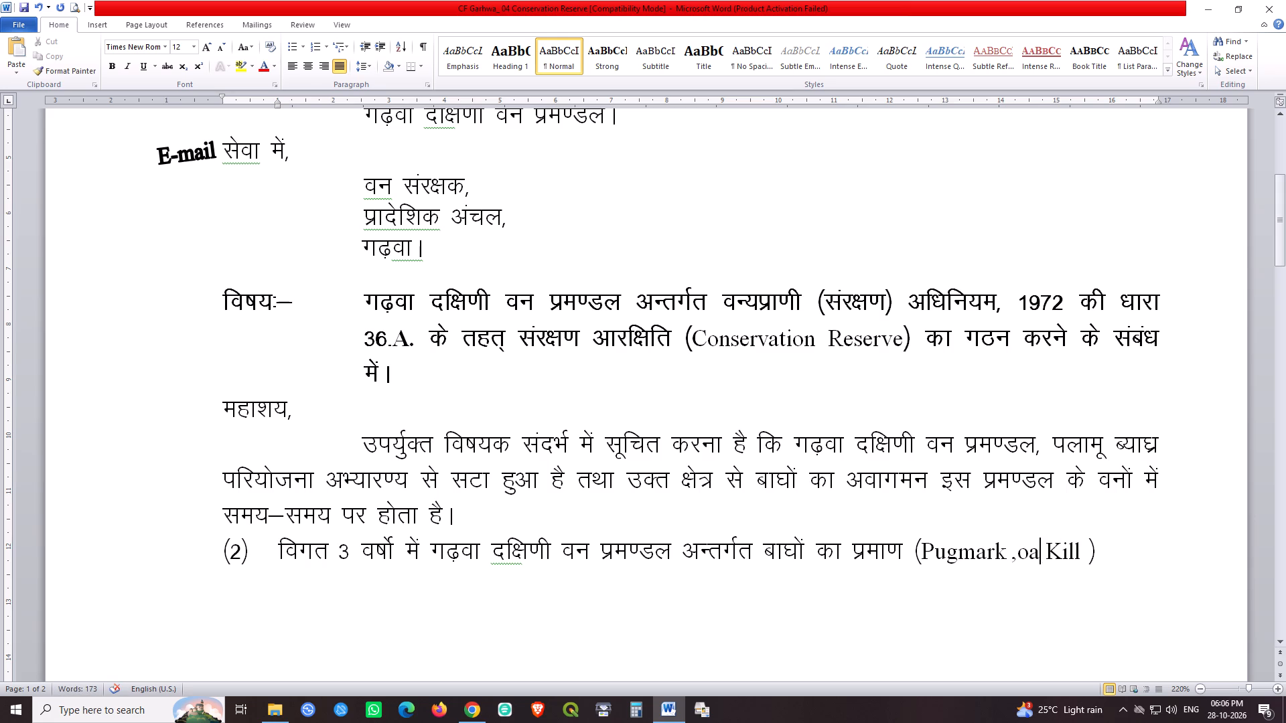
key(shift+Left)
key(shift+Left)
key(shift+Left)
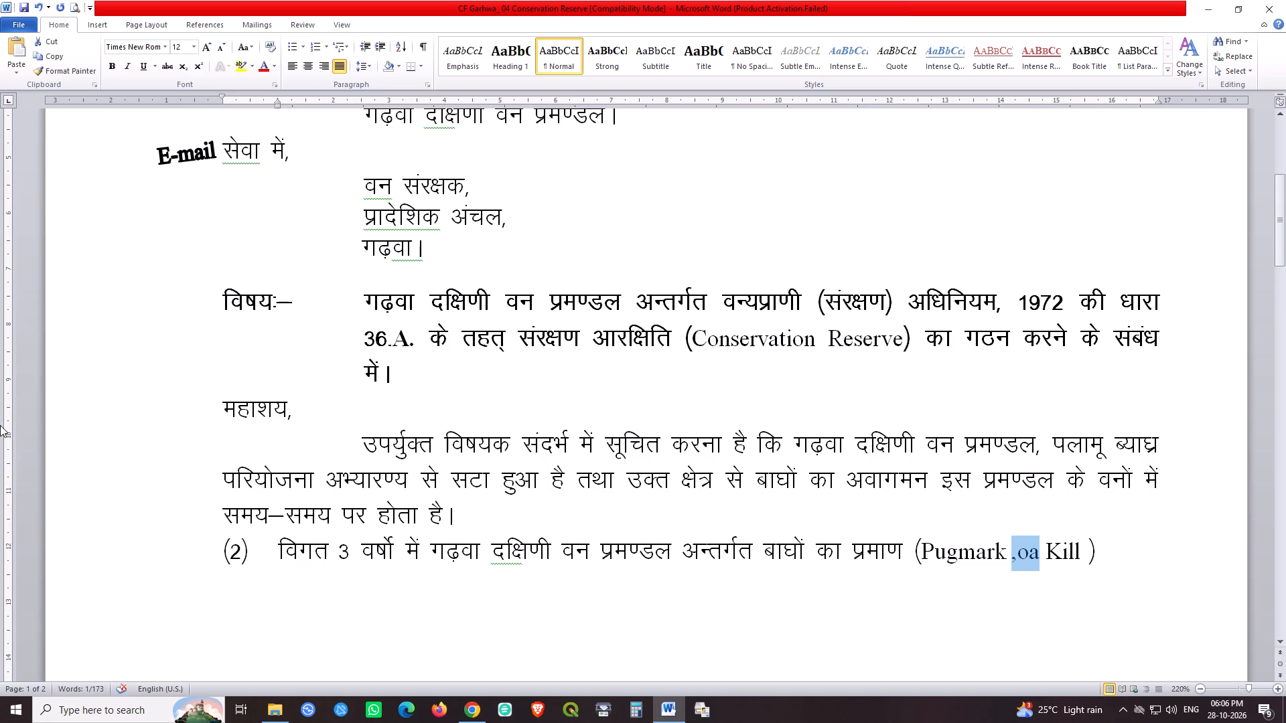
click(157, 52)
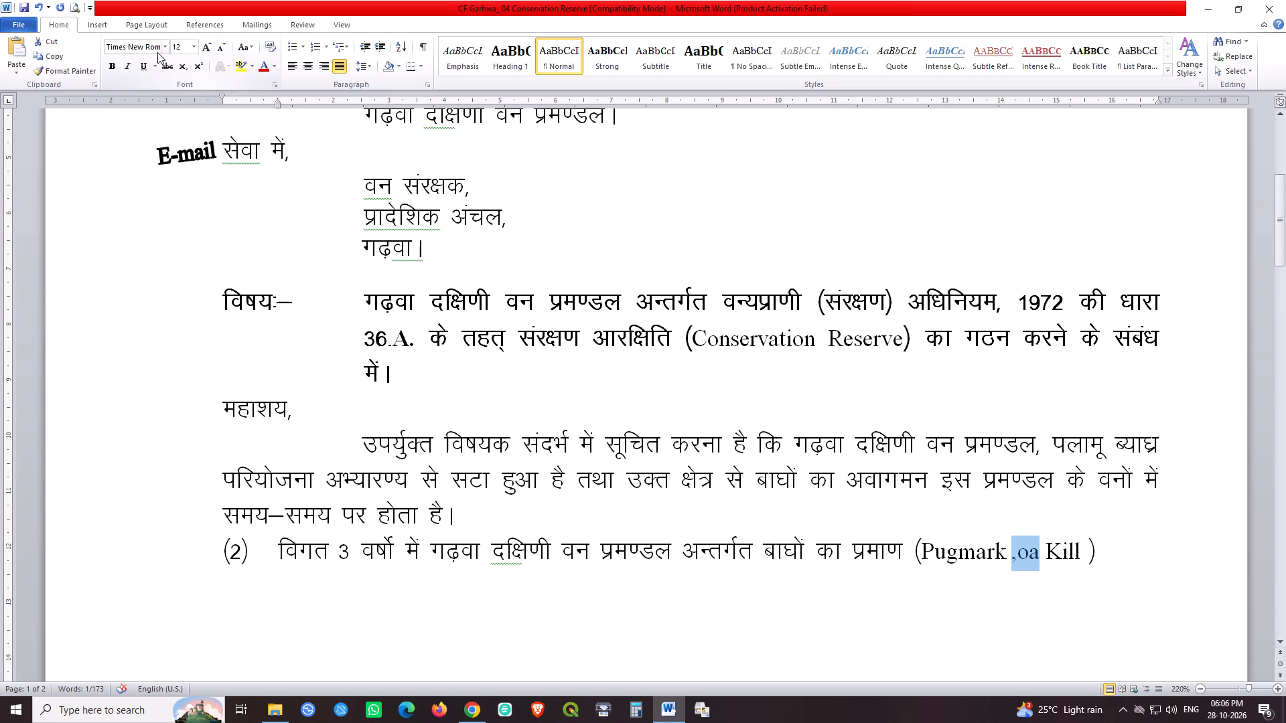
click(156, 48)
text(kru)
key(Tab)
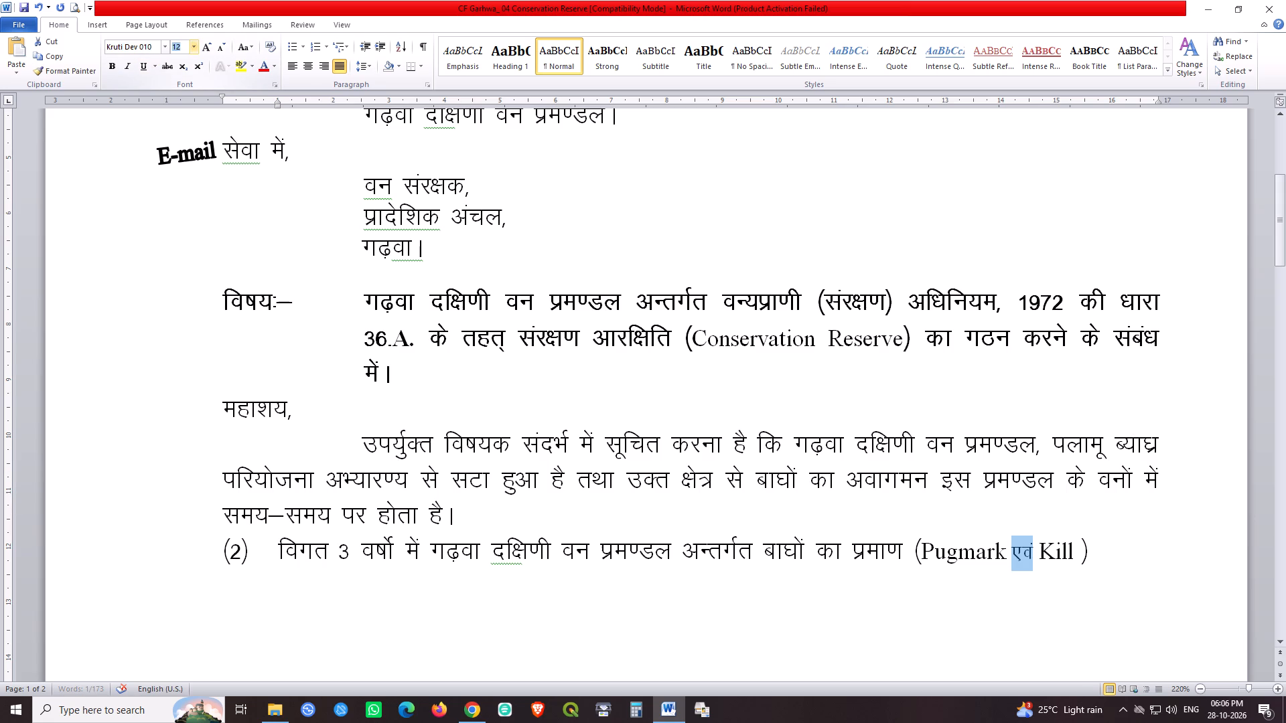
text(15)
key(Return)
key(Right)
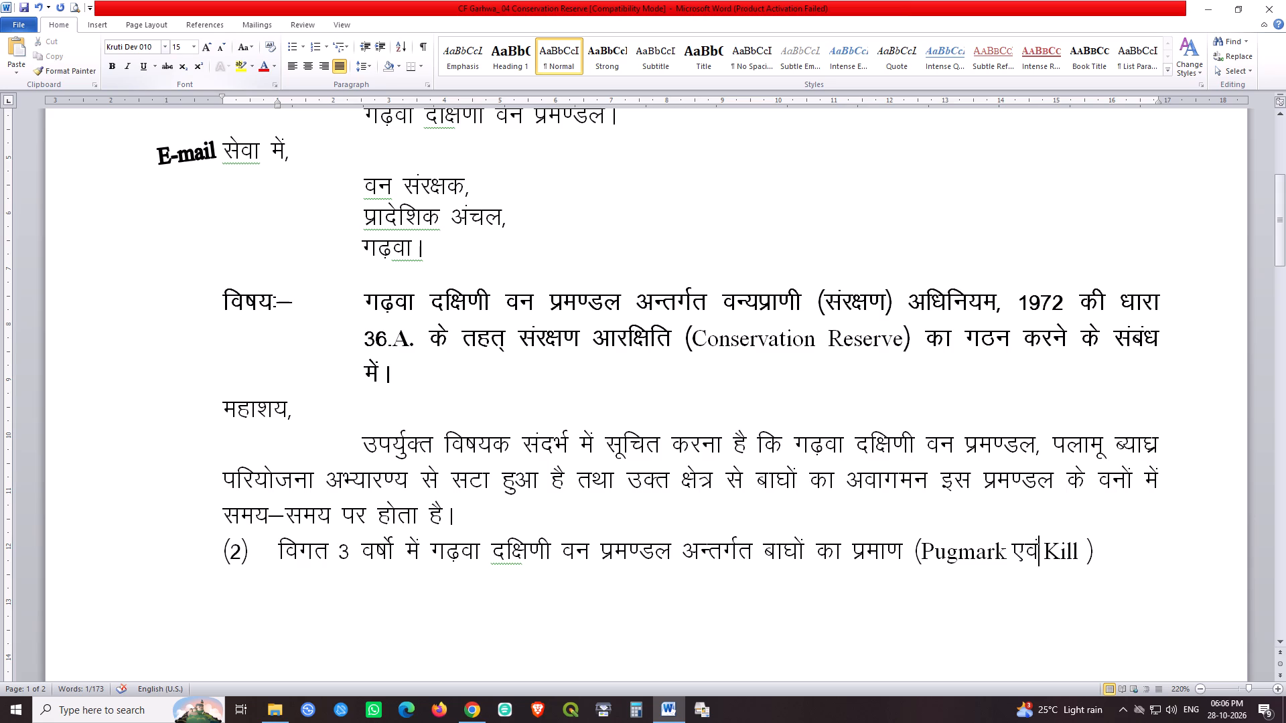
Delete the extra space between Kill and the closing bracket.
key(Right)
key(Right)
key(Right)
key(Right)
key(Right)
key(Right)
key(BackSpace)
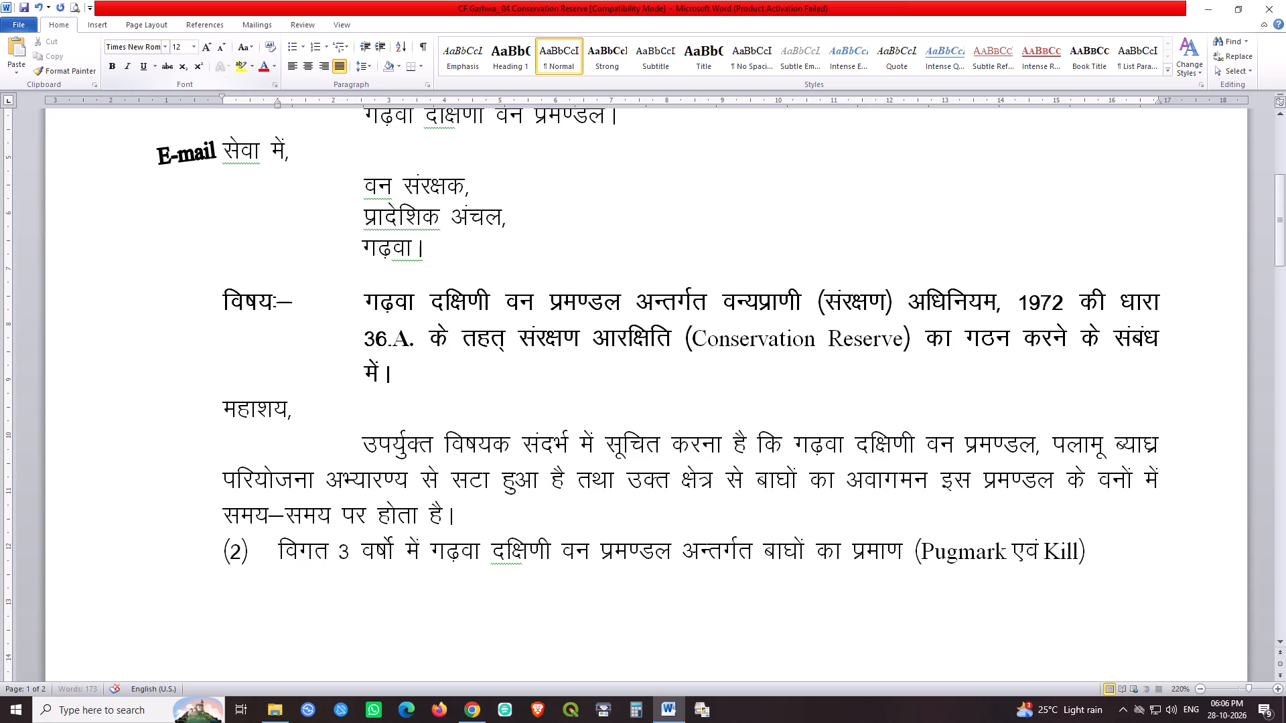
Continue paragraph (2) after the bracket with को नक्शा में में रेखाकित करते हुए इस पत्र के साथ संलग्न है.
key(Right)
key(space)
text(dks)
key(space)
text(uD"kk esa)
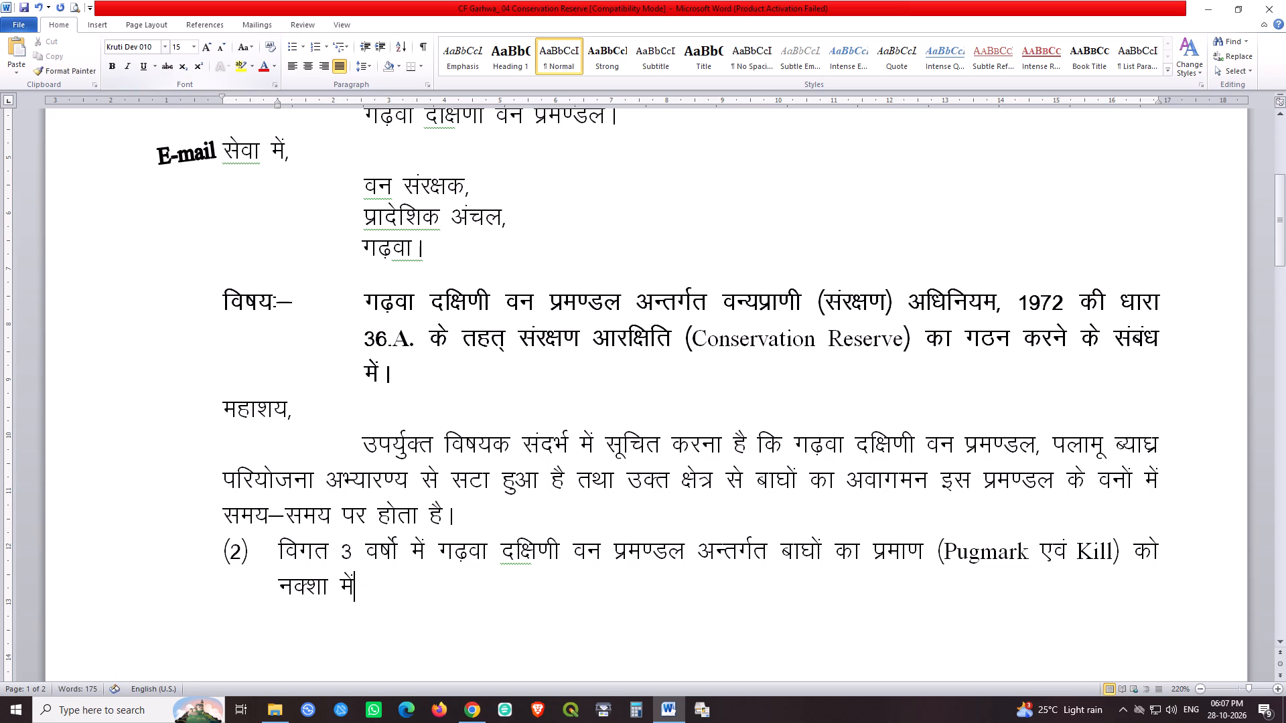
key(space)
text(esa)
key(space)
text(js[kkfdr)
key(space)
text(djrs gq, bl i= ds lkFk layXu)
key(space)
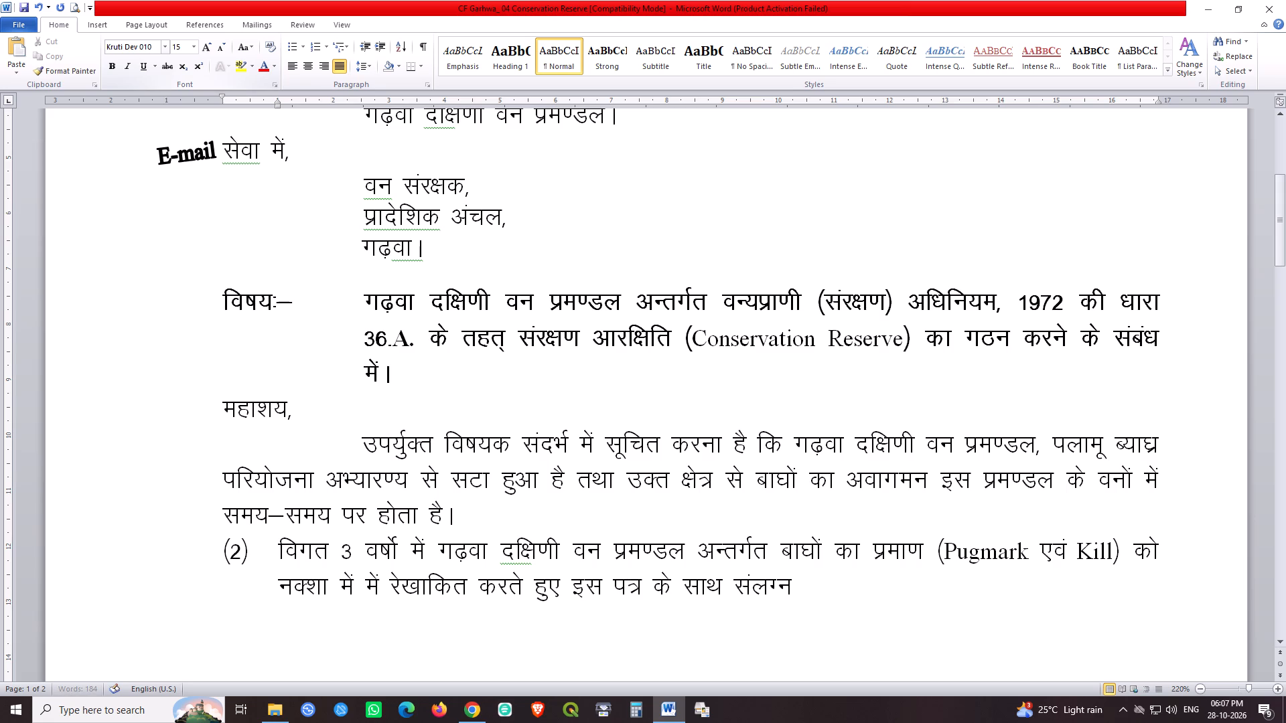
text(gS)
key(space)
End paragraph (2) with the bracketed annexure reference (अनुलग्नक– 1)। and save the letter.
key(alt+0)
key(alt+1)
key(alt+8)
key(alt+8)
text(vuq)
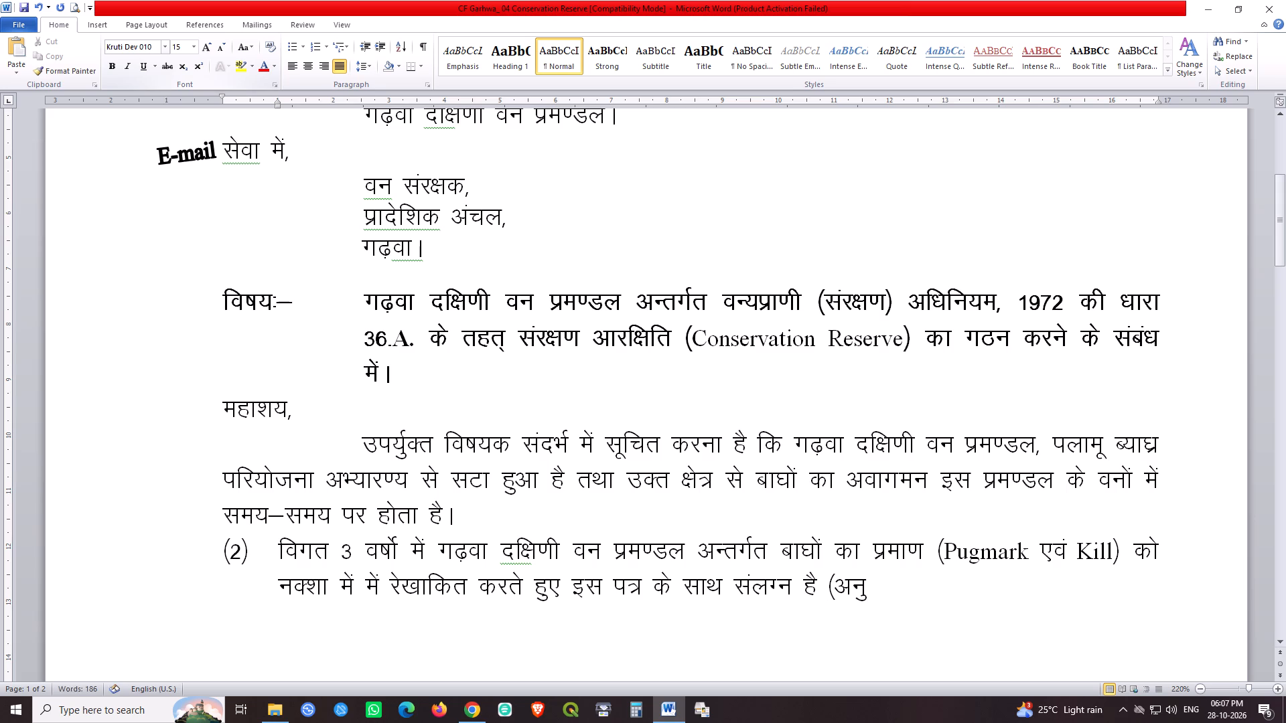
text(yXud& 1)
key(alt+0)
key(alt+1)
key(alt+8)
key(alt+9)
key(shift+a)
key(ctrl+s)
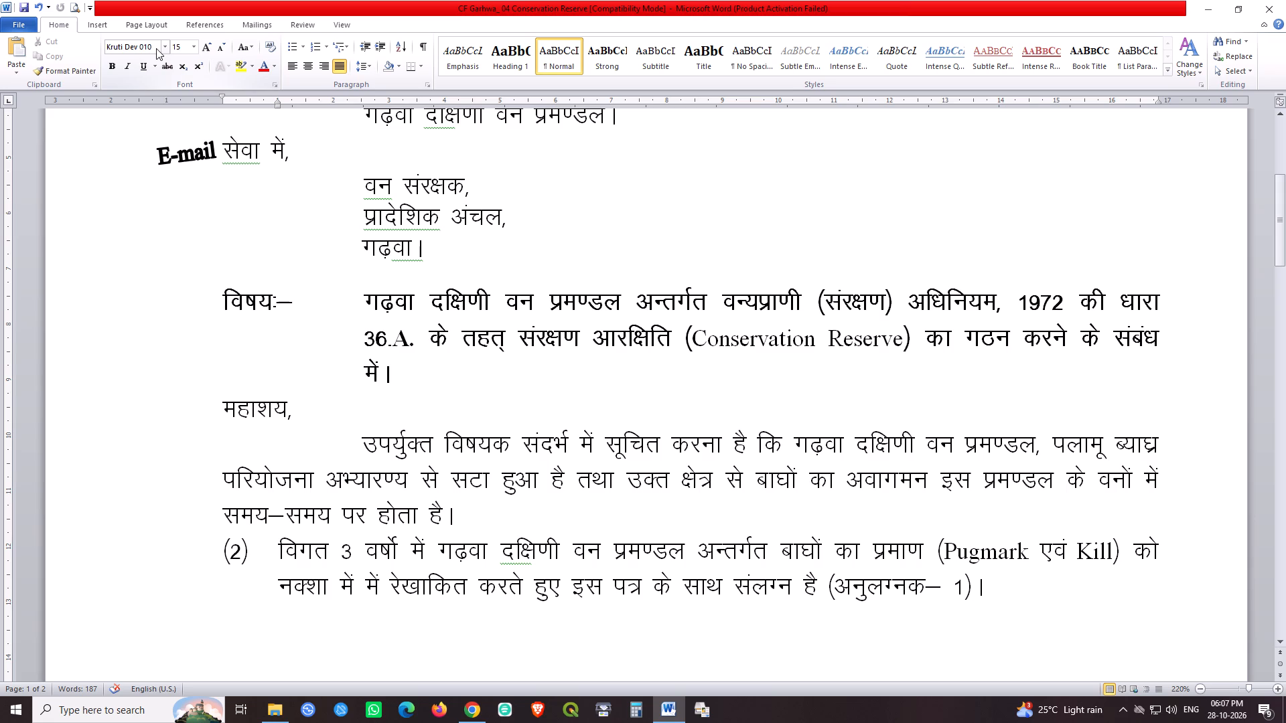
Start a new paragraph below numbered (3), followed by a tab space.
key(Return)
key(alt+0)
key(alt+1)
key(alt+8)
key(alt+8)
key(2)
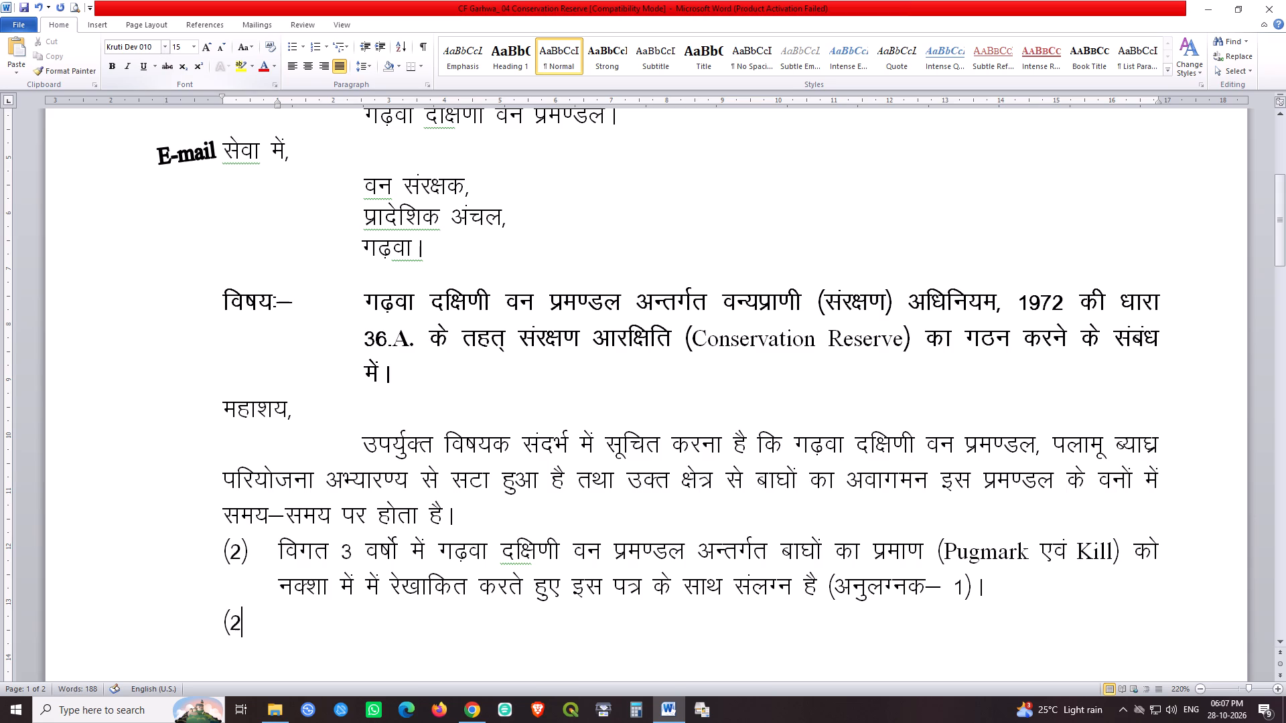
key(BackSpace)
key(3)
key(alt+0)
key(alt+1)
key(alt+8)
key(alt+9)
key(Tab)
Begin paragraph (3) with the Hindi text वर्ष 2014 में राष्ट्रीय.
text(o'kZ)
key(space)
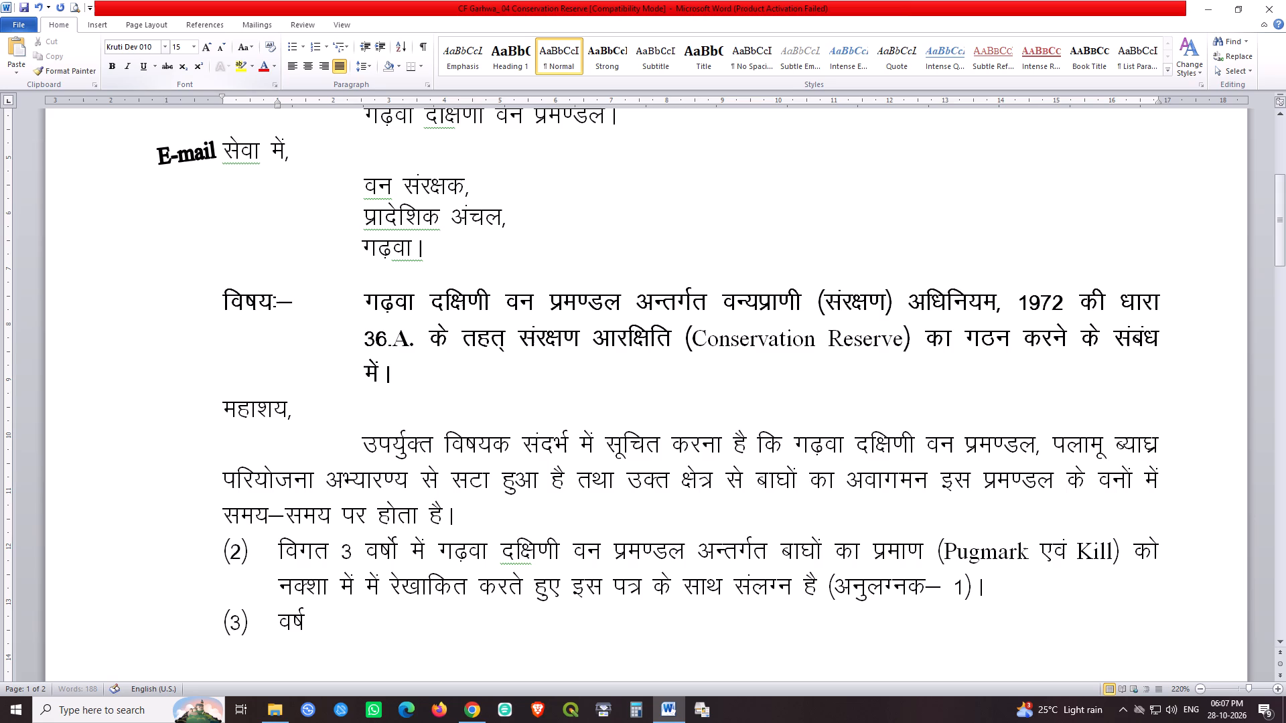
text(2014 esa)
key(space)
text(jk'V)
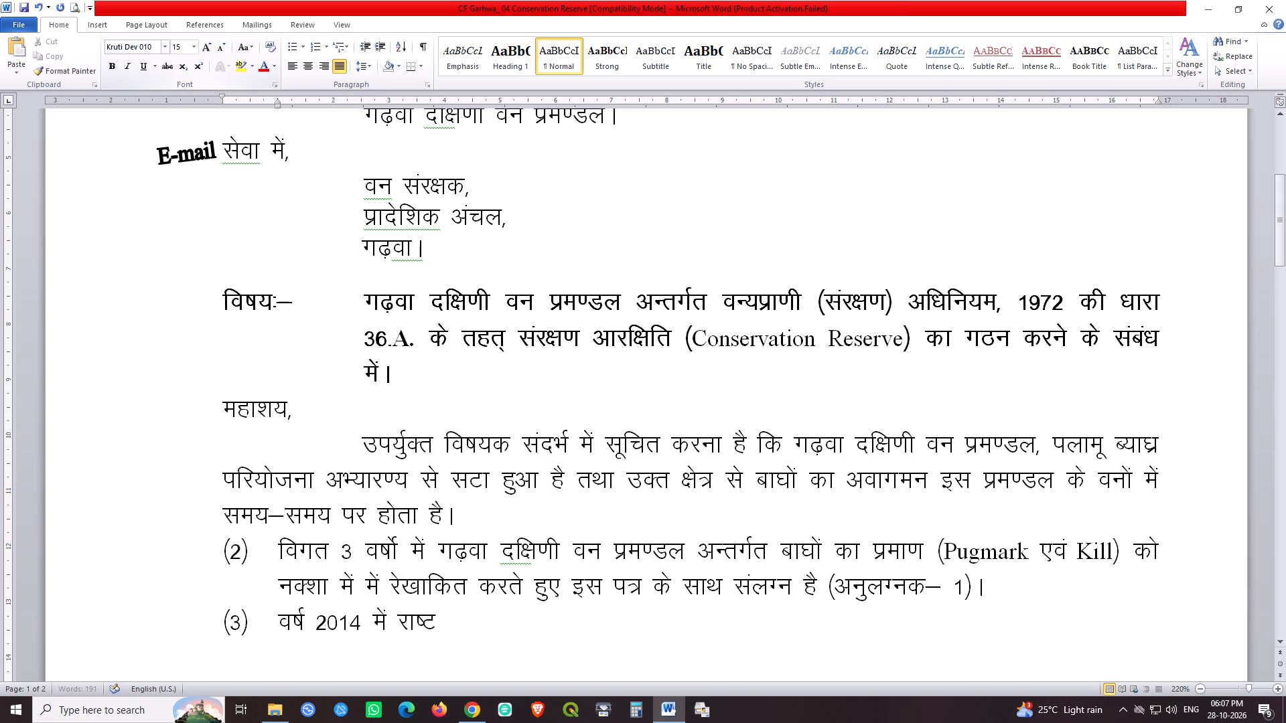
key(alt+0)
key(alt+1)
key(alt+7)
key(alt+0)
text(h;)
key(space)
Continue paragraph (3) with बाघ संरक्षण प्राधिकरण to complete the authority's name.
text(ck)
text(?k)
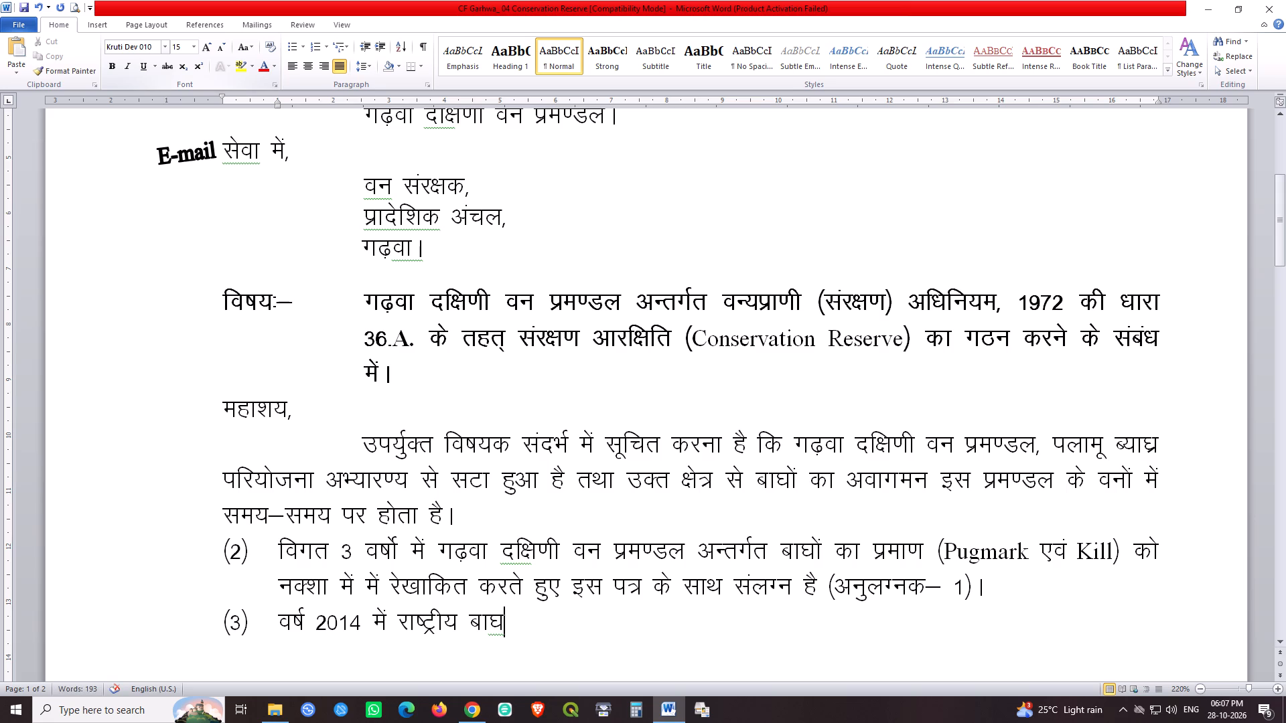
key(space)
text(laj{ik.)
key(BackSpace)
key(BackSpace)
key(BackSpace)
text(k.k)
key(space)
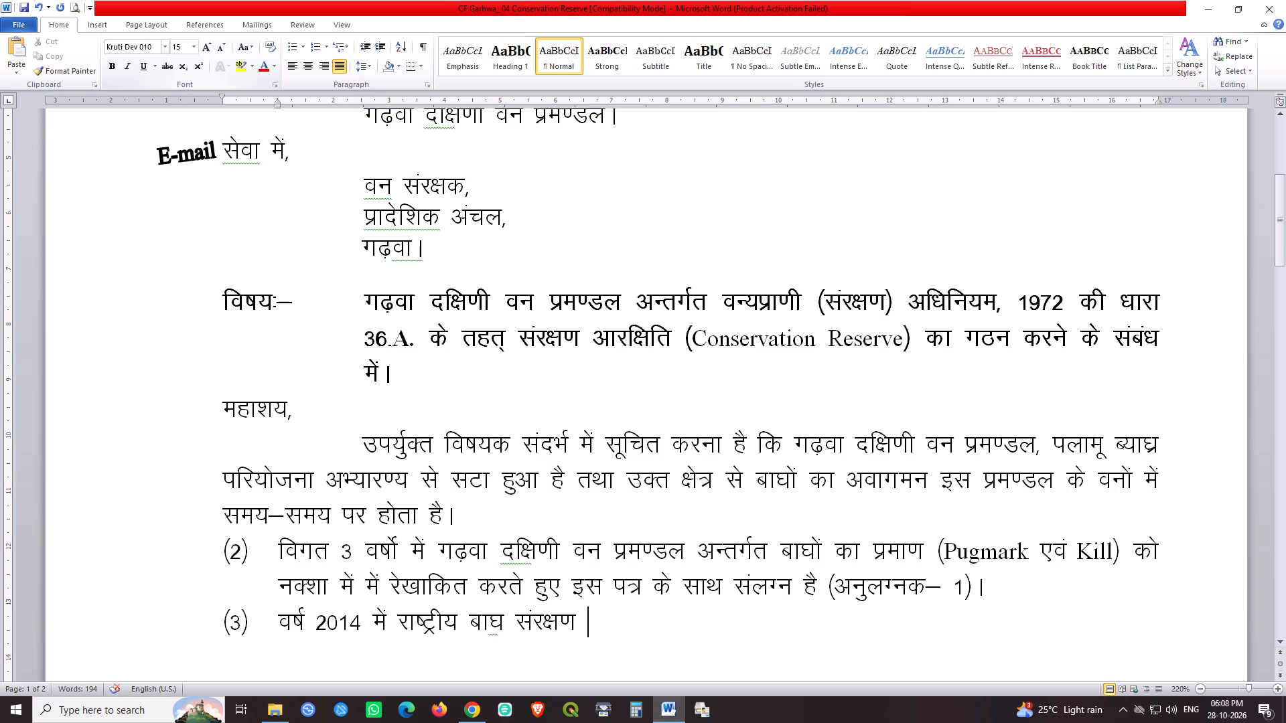
text(izf)
key(BackSpace)
key(k)
text(f/kdj.k)
key(space)
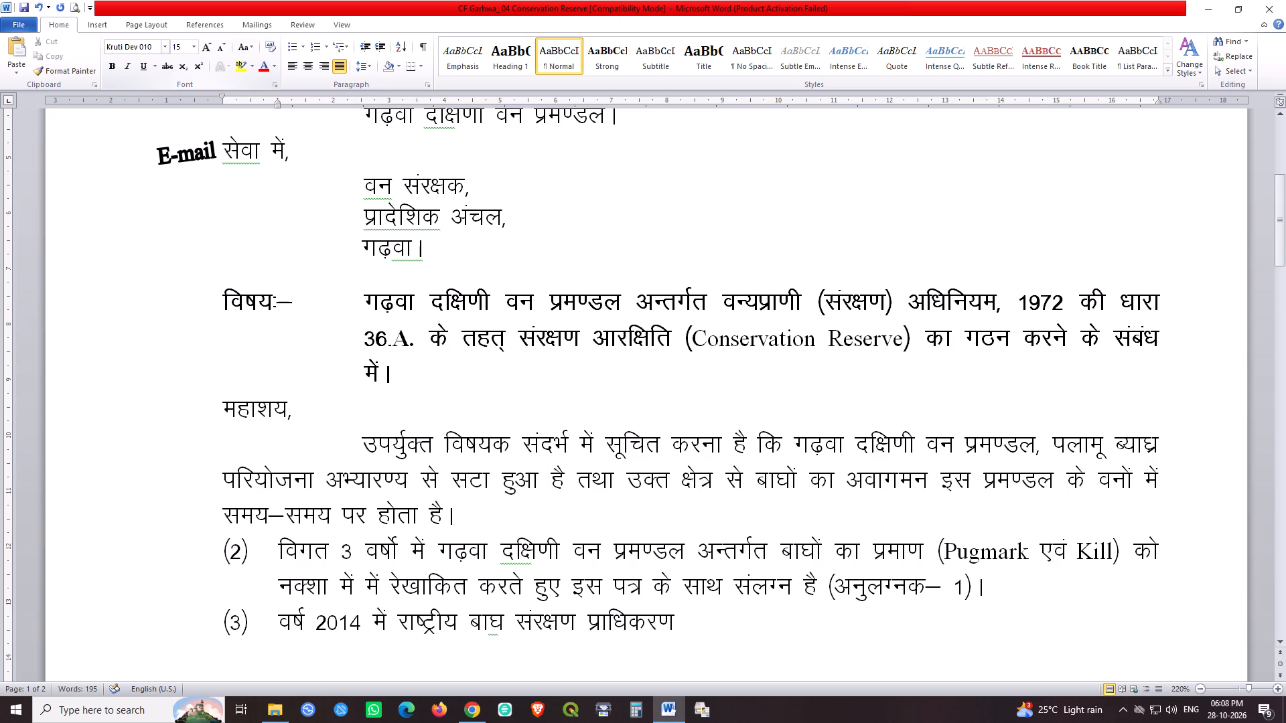
Add the English abbreviation NTCA in brackets after प्राधिकरण, with the letters in the default Latin font.
key(alt+0)
key(alt+1)
key(alt+8)
key(alt+8)
key(alt+0)
key(alt+1)
key(alt+8)
key(alt+9)
key(Left)
key(ctrl+space)
text(NTCA)
key(Right)
key(space)
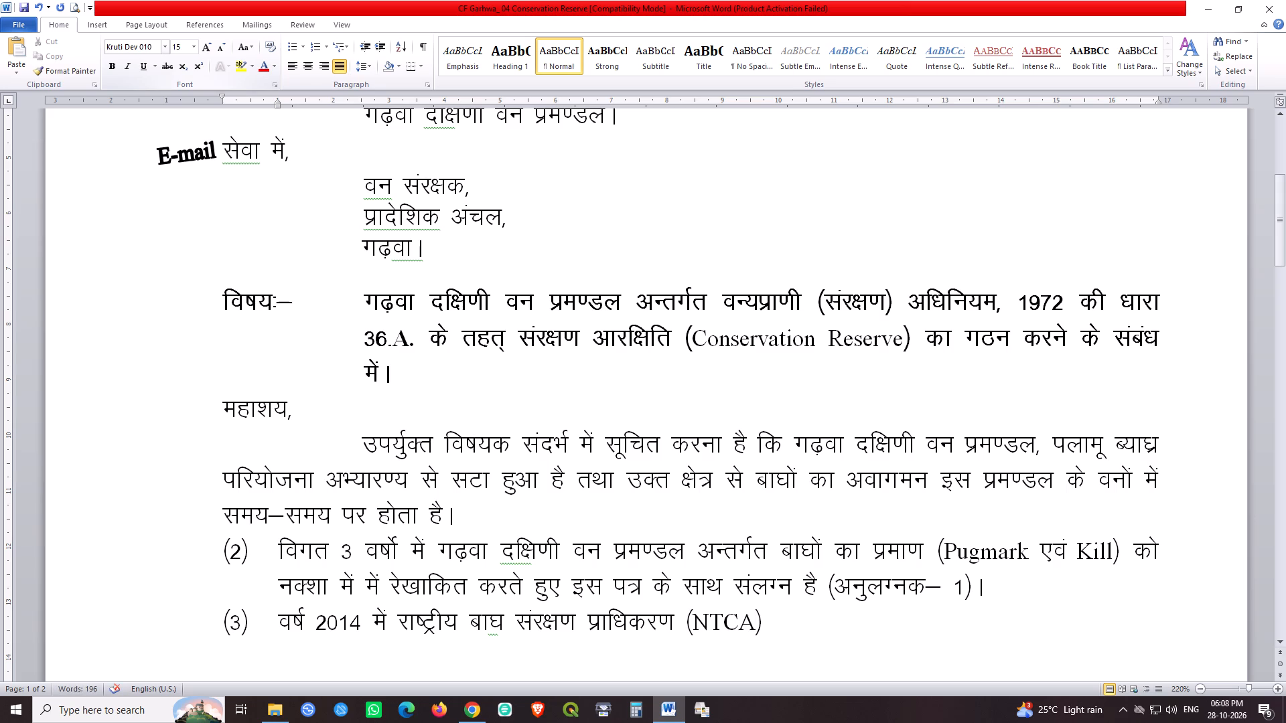
Continue paragraph (3) after the bracket with एवं भारतीय वन्यजीव संस्थान.
text(,oa e)
key(BackSpace)
text(Hkkjrh;)
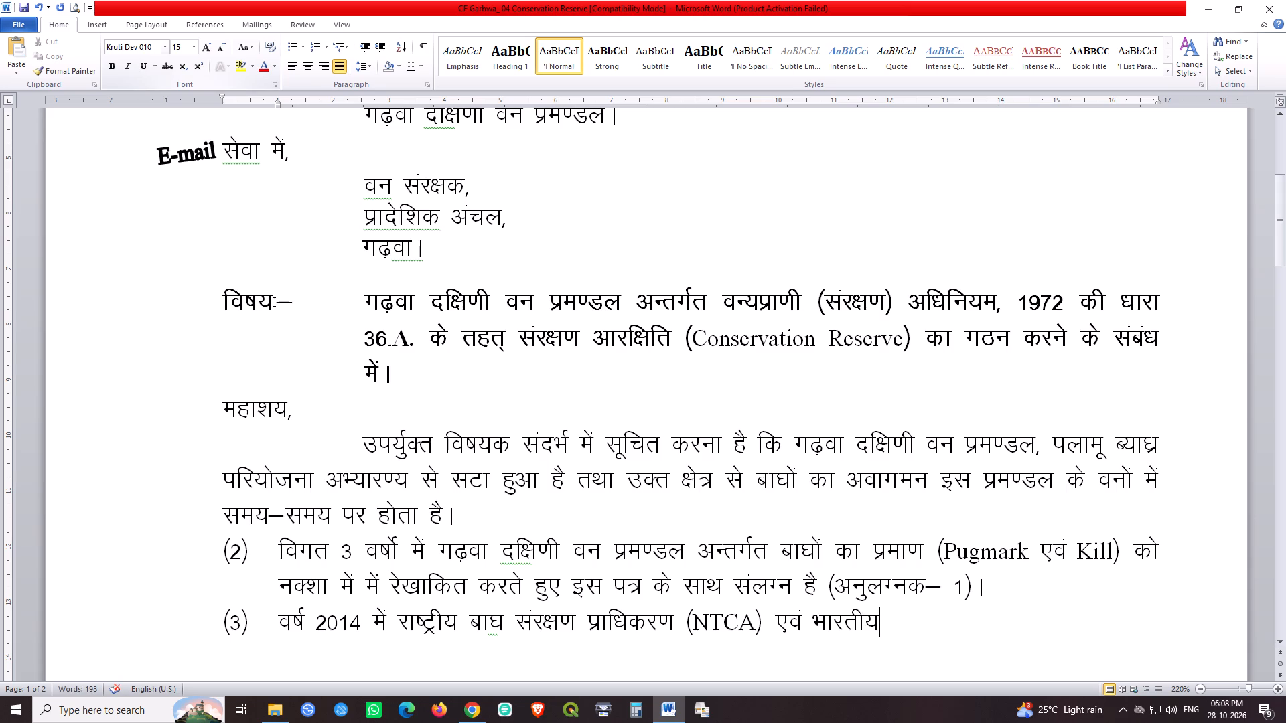
key(space)
text(oU;)
text(tho)
key(space)
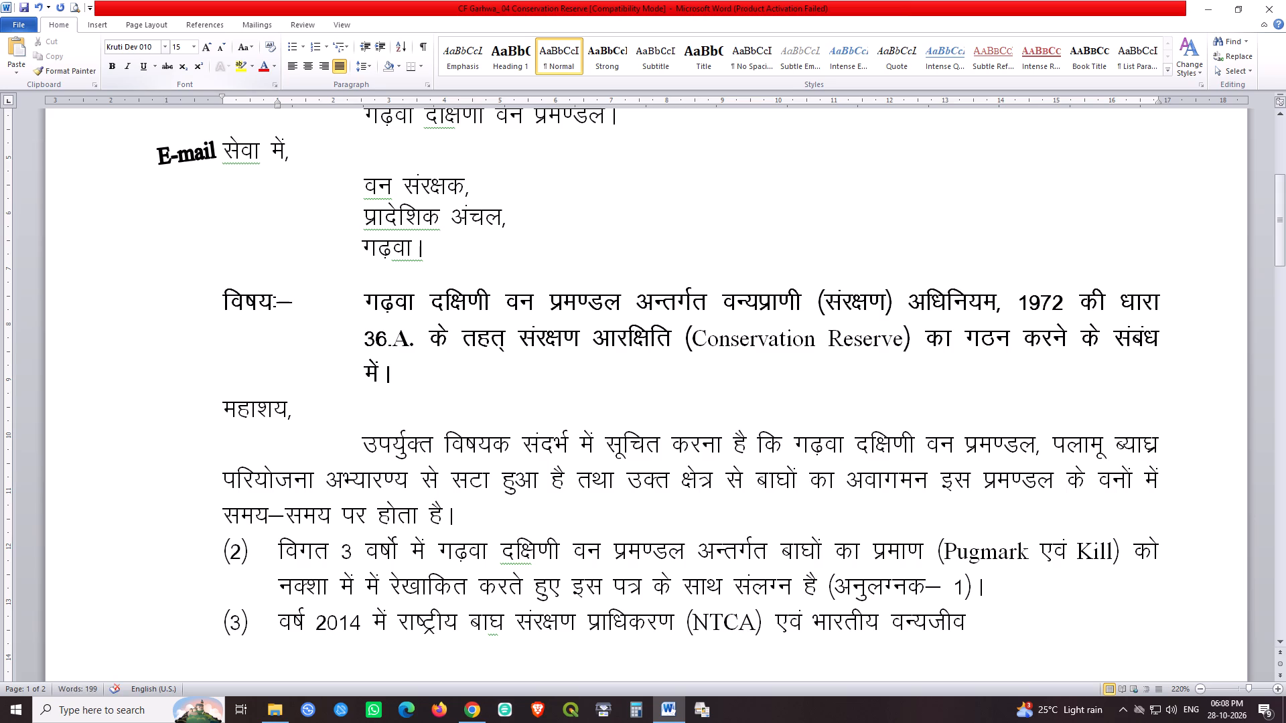
text(laLFkku)
key(space)
Add the English abbreviation WII in brackets after संस्थान, with the letters in the default Latin font.
key(alt+0)
key(alt+1)
key(alt+8)
key(alt+8)
key(alt+0)
key(alt+1)
key(alt+8)
key(alt+9)
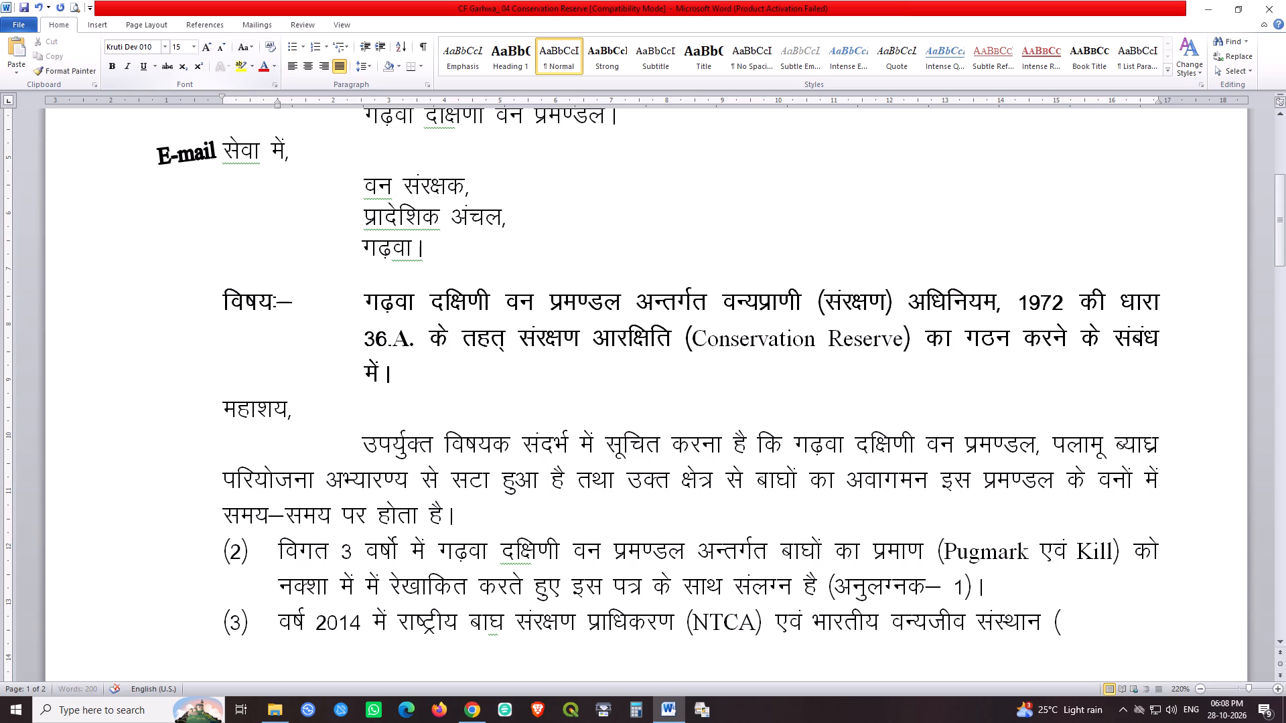
key(Left)
key(ctrl+space)
text(Wi)
key(BackSpace)
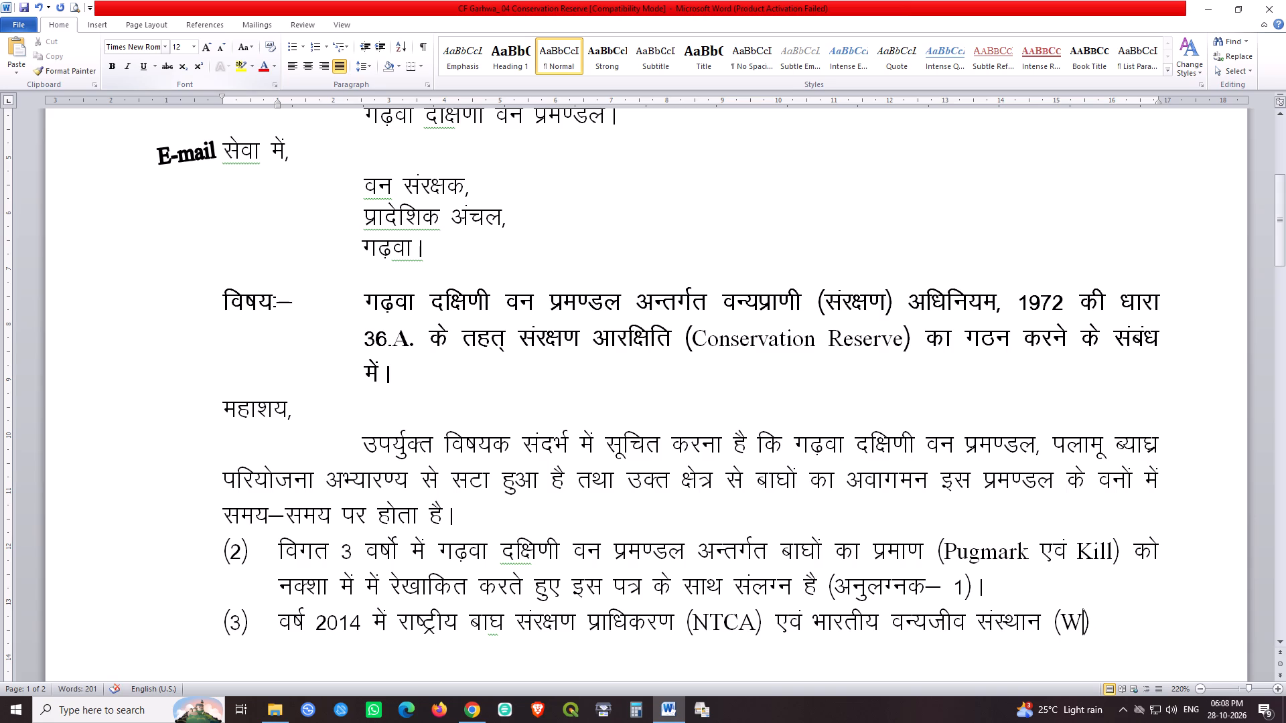
text(II)
key(Right)
Add a comma after the WII bracket and continue with देहरादून द्वारा प्रकाशित.
key(comma)
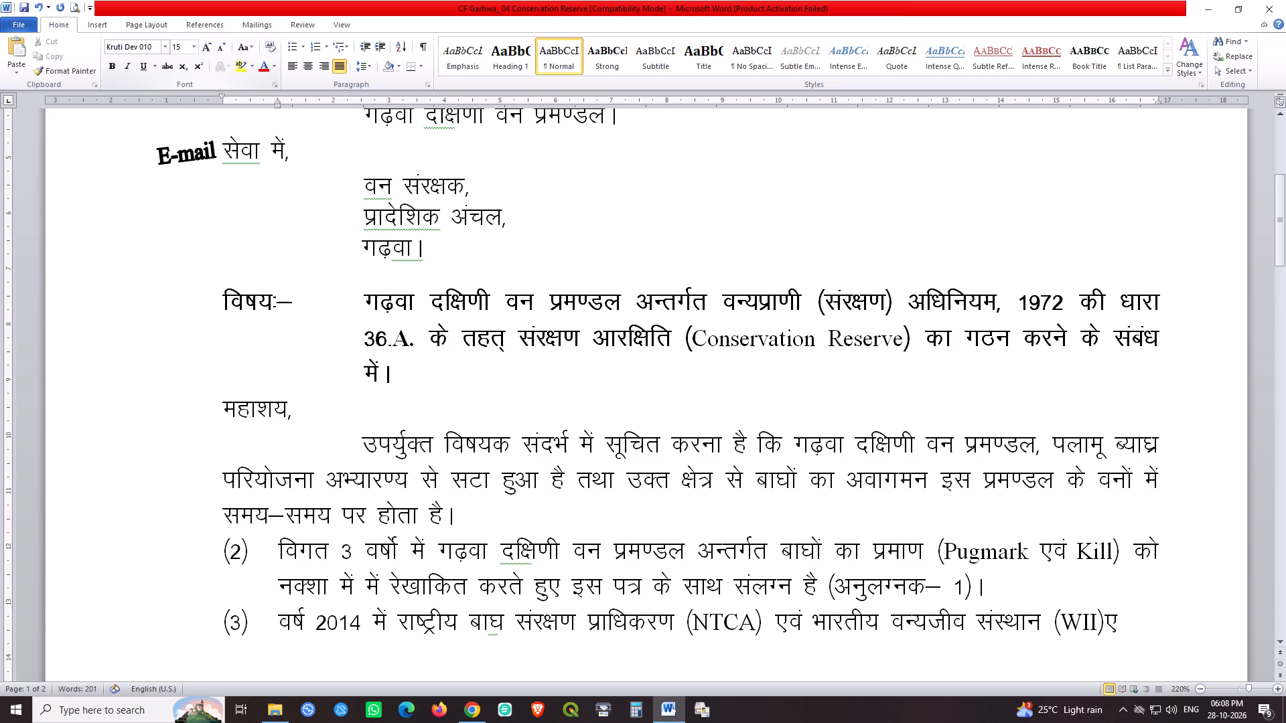
key(BackSpace)
text(] nsgjk)
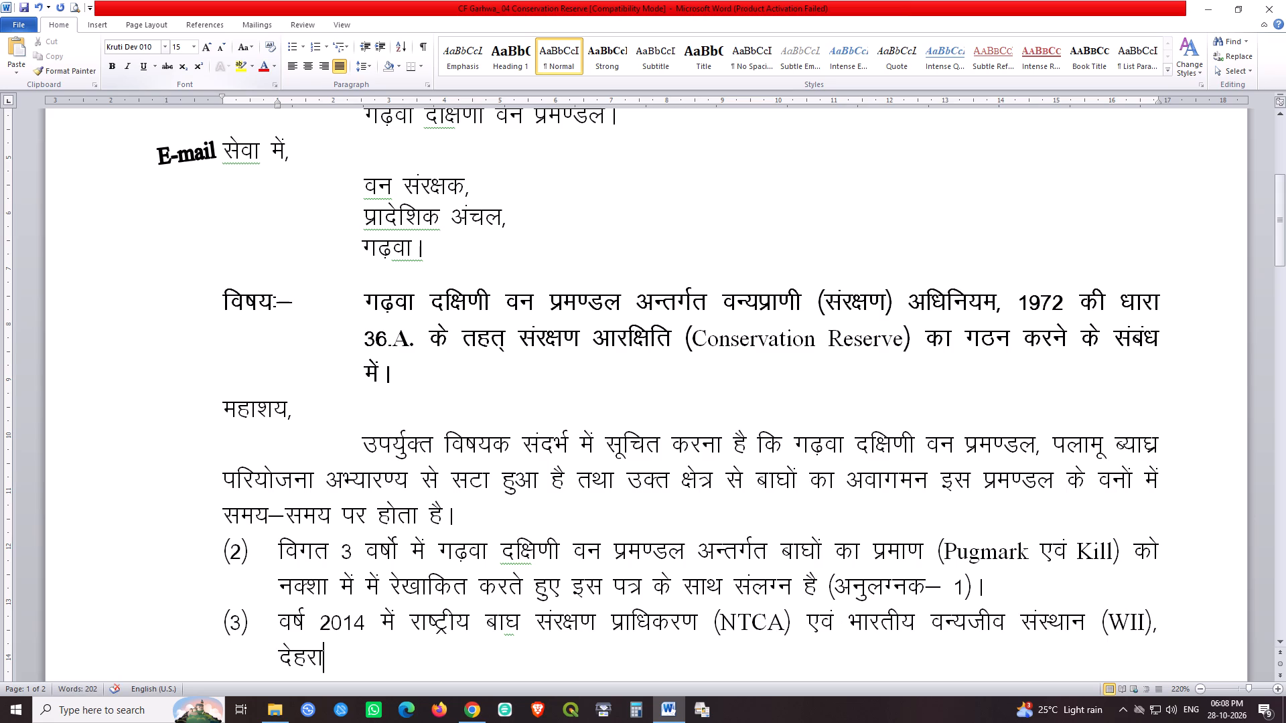
text(nwu }kjk izdkf"kr)
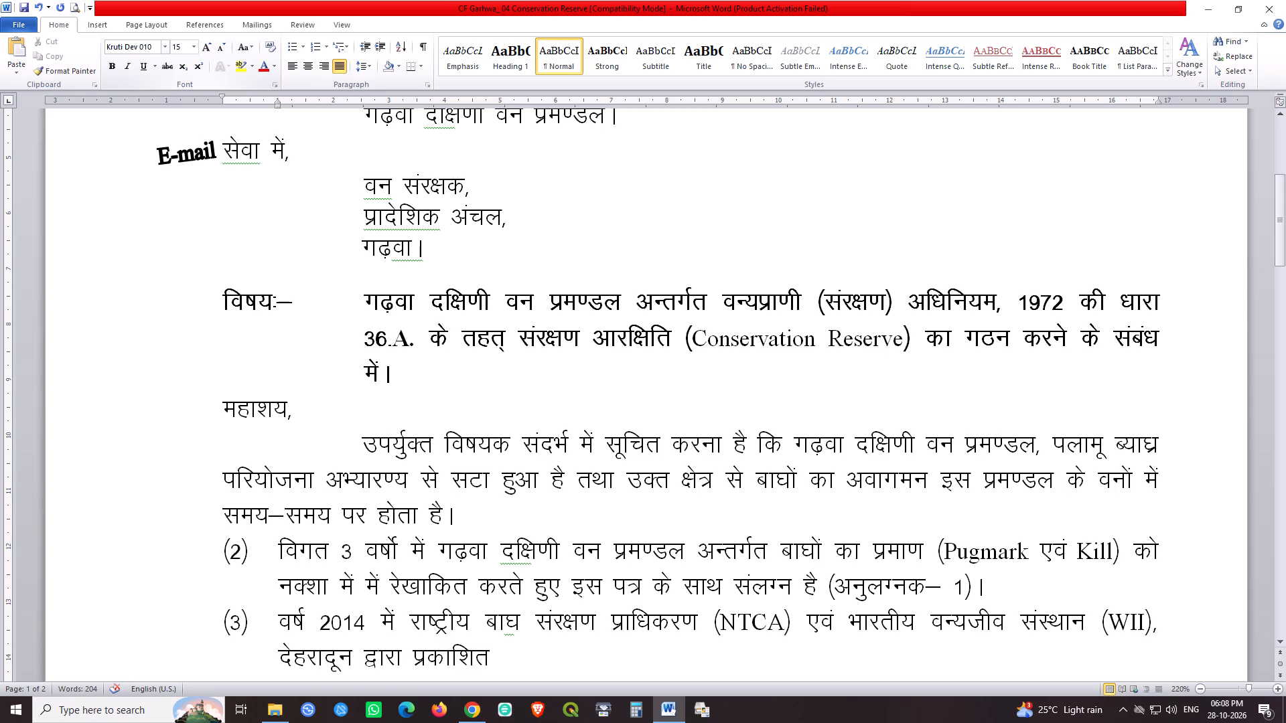
key(space)
Add the word प्रतिवेदन after प्रकाशित, correcting its misplaced letters and vowel sign.
text(izfrsnou)
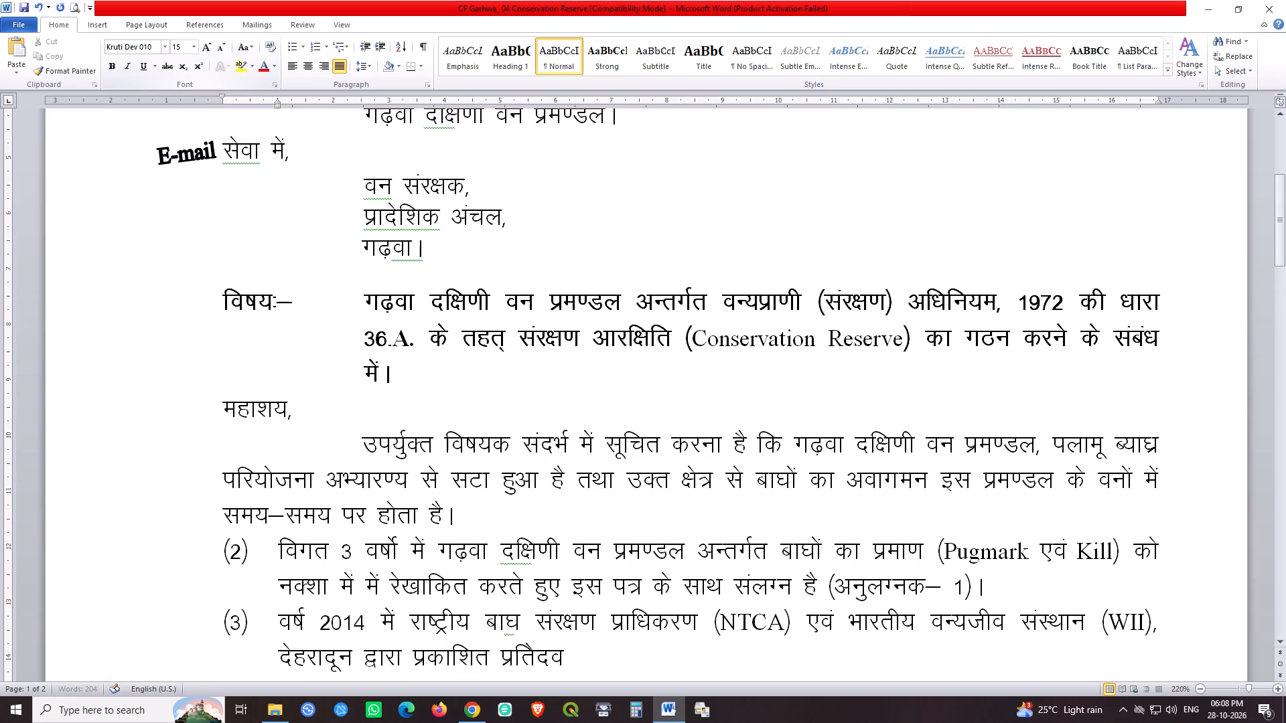
key(space)
key(space)
key(space)
key(space)
key(Left)
key(Left)
key(Left)
key(Left)
key(Left)
key(Left)
key(Left)
key(BackSpace)
key(Right)
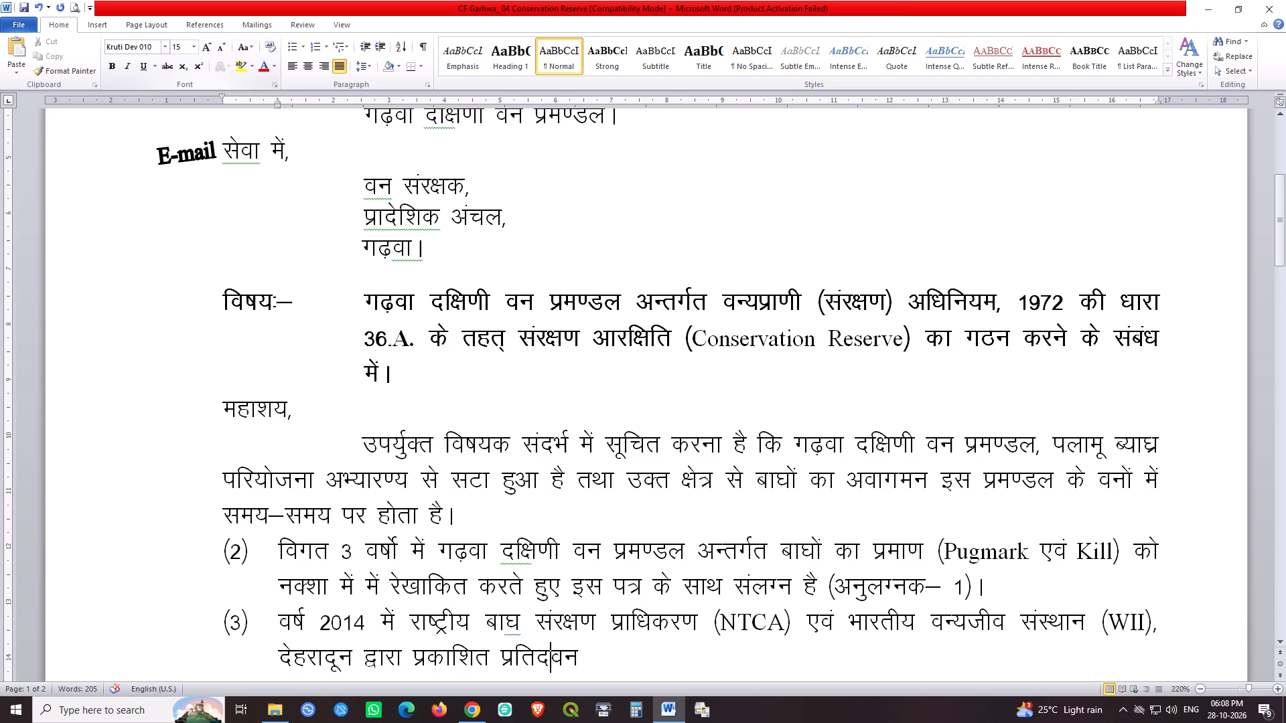
key(Right)
key(BackSpace)
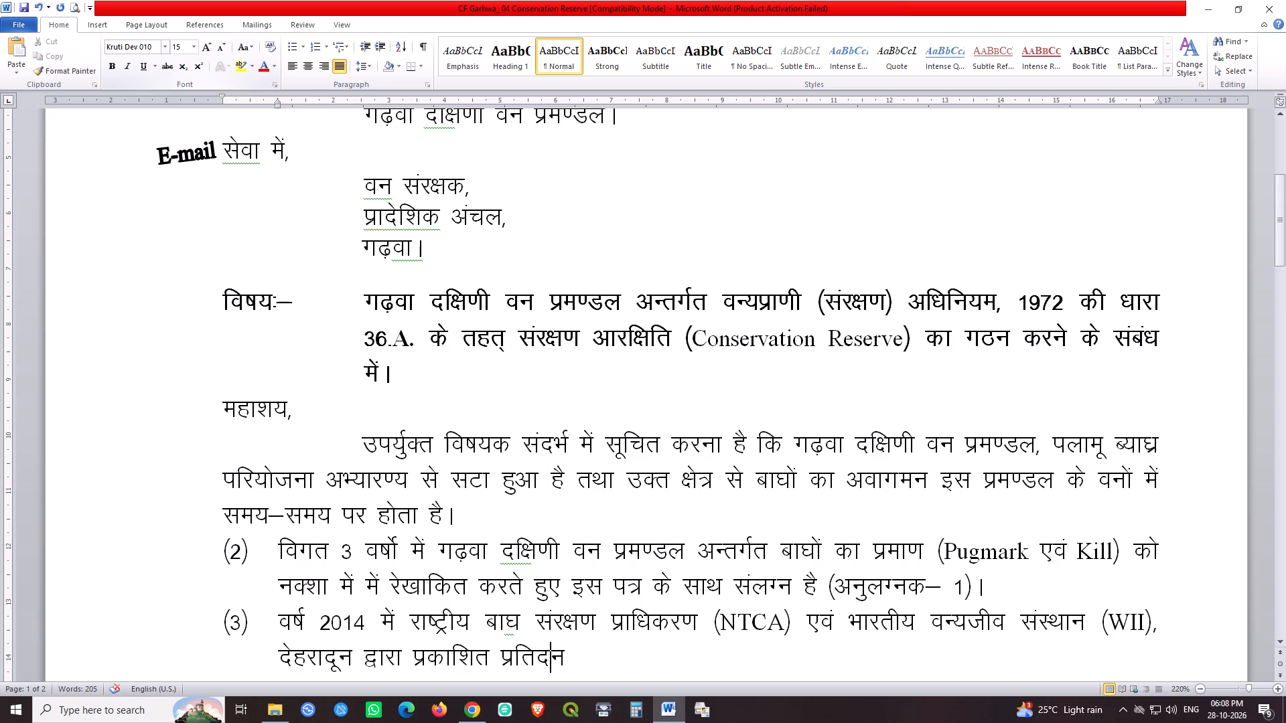
key(BackSpace)
text(osnu)
key(Delete)
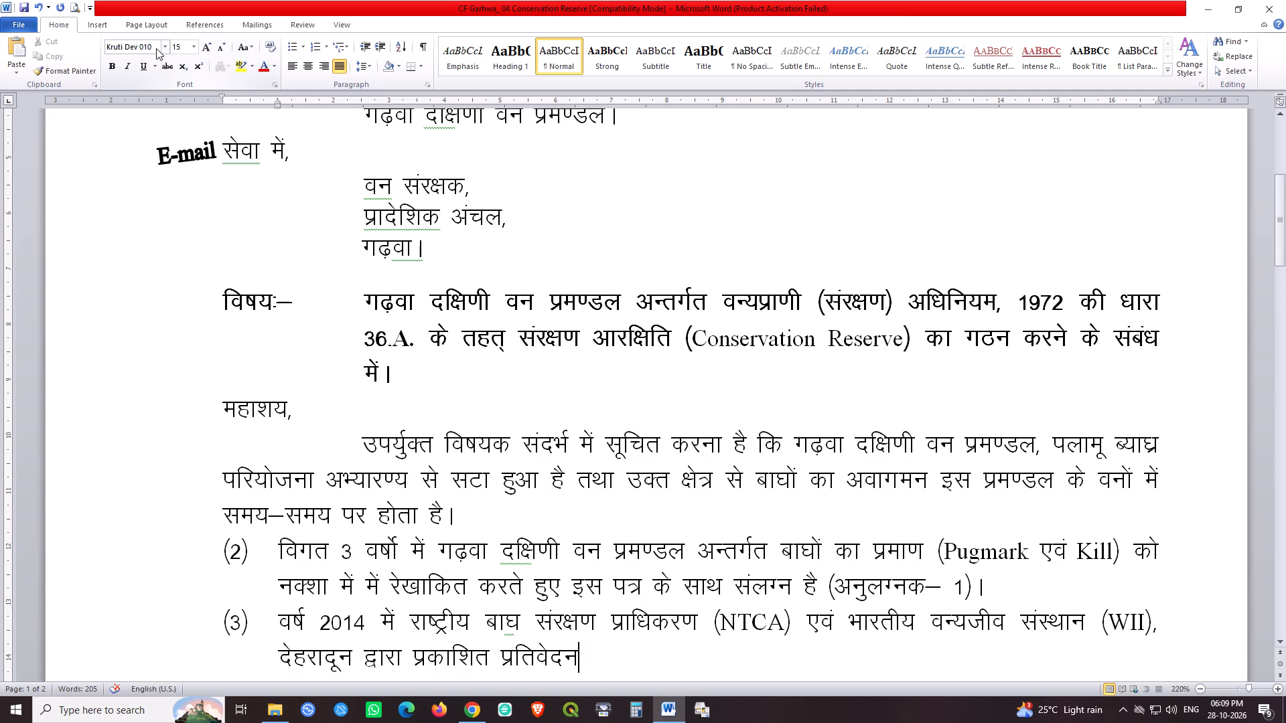
Save the letter.
key(ctrl+s)
key(ctrl+s)
key(ctrl+s)
After प्रतिवेदन, open a double quotation in the default Latin font and start the report title with the word Connectivy.
key(space)
key(space)
key(space)
key(space)
key(Left)
key(Left)
key(Left)
key(ctrl+space)
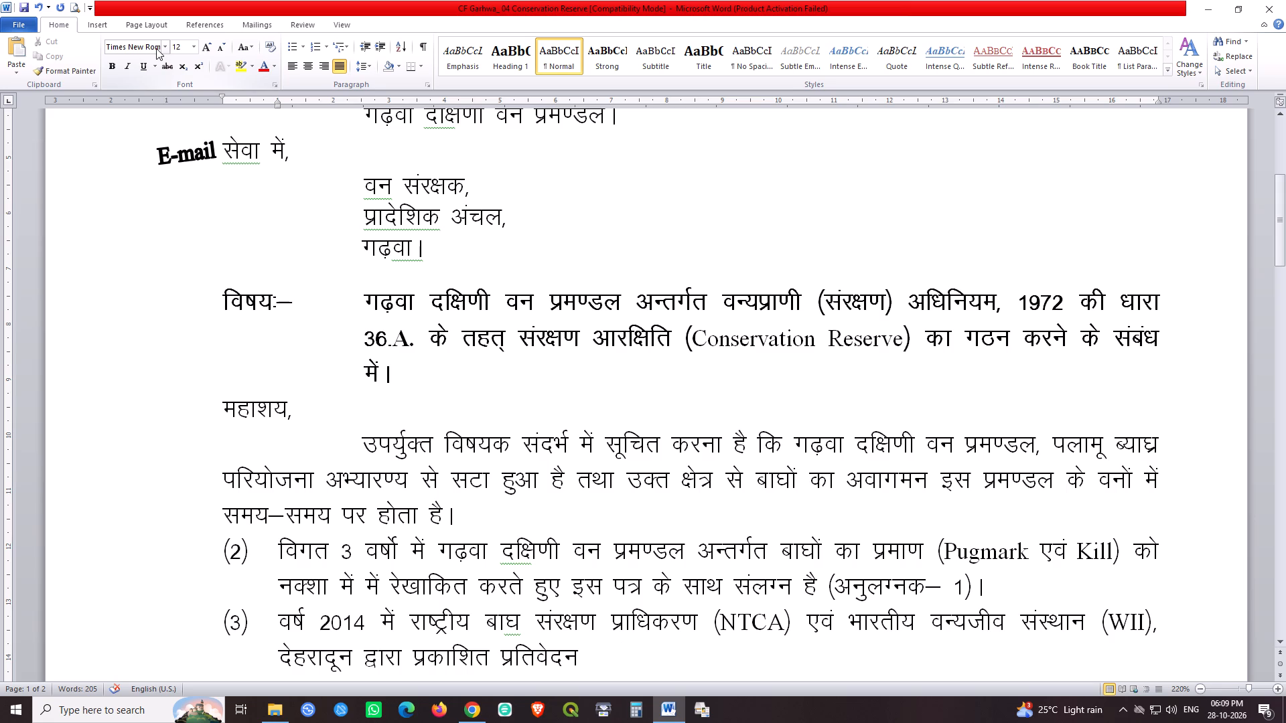
key(shift+quotedbl)
text(Com)
text(ecti)
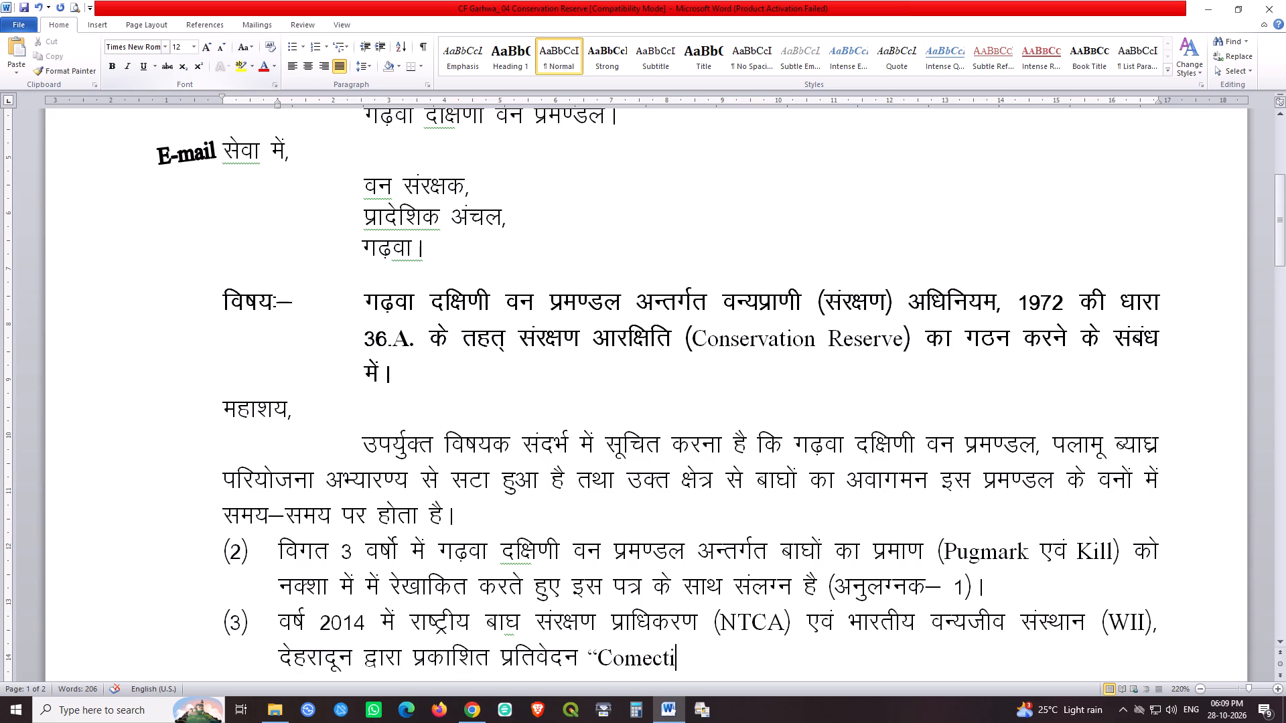
key(BackSpace)
key(BackSpace)
key(BackSpace)
key(BackSpace)
key(BackSpace)
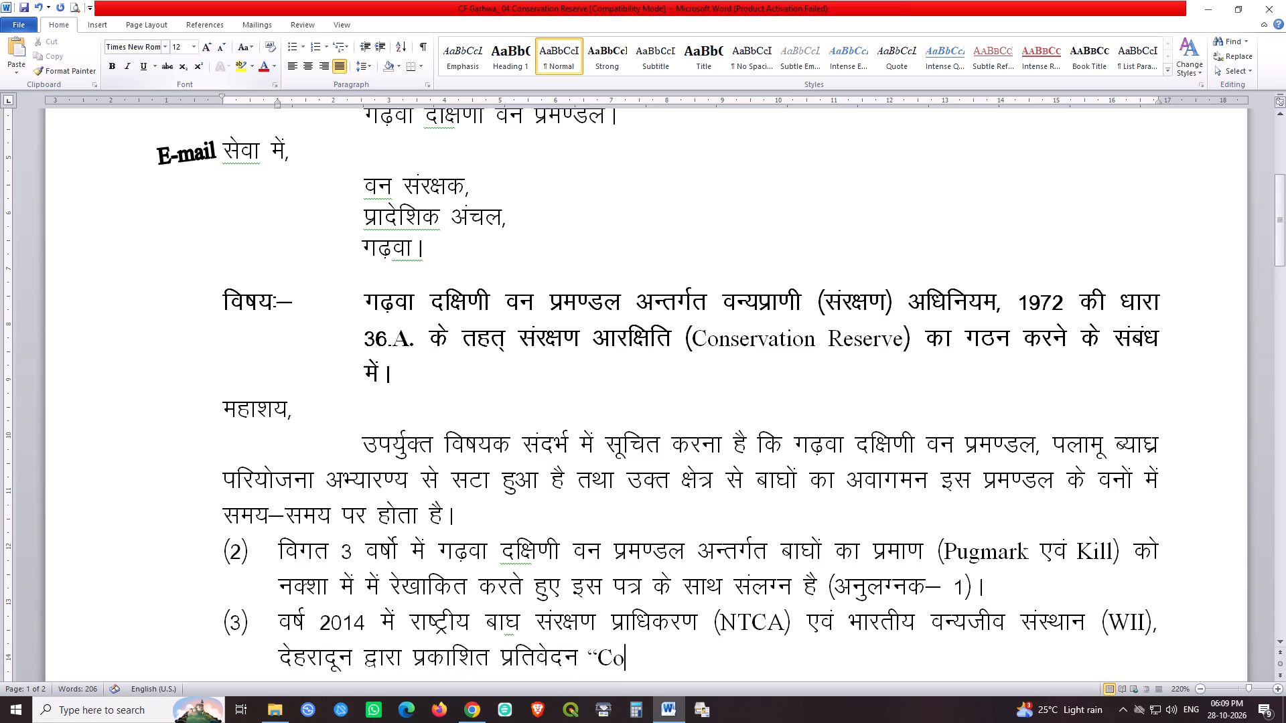
text(nnectivy)
key(space)
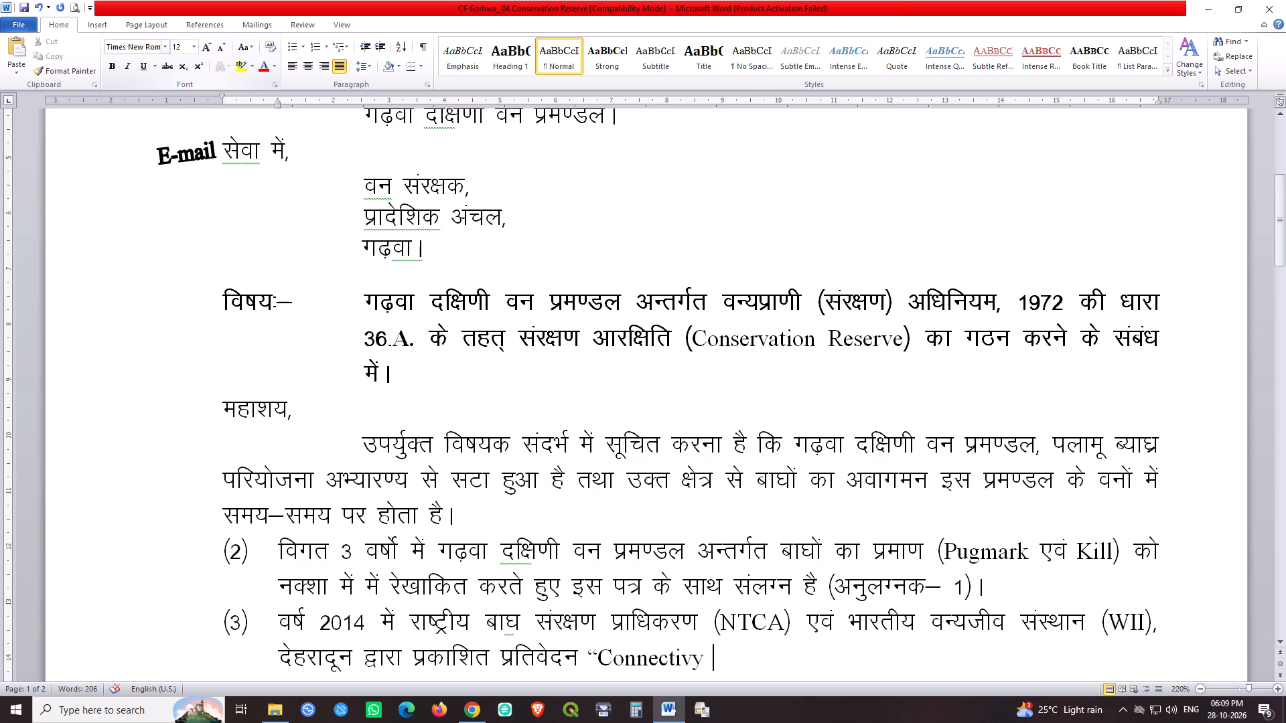
Continue the report title with Tiger Populations for Long-Team Conservation and close the double quotation.
text(Tiger Populations for Long-Te)
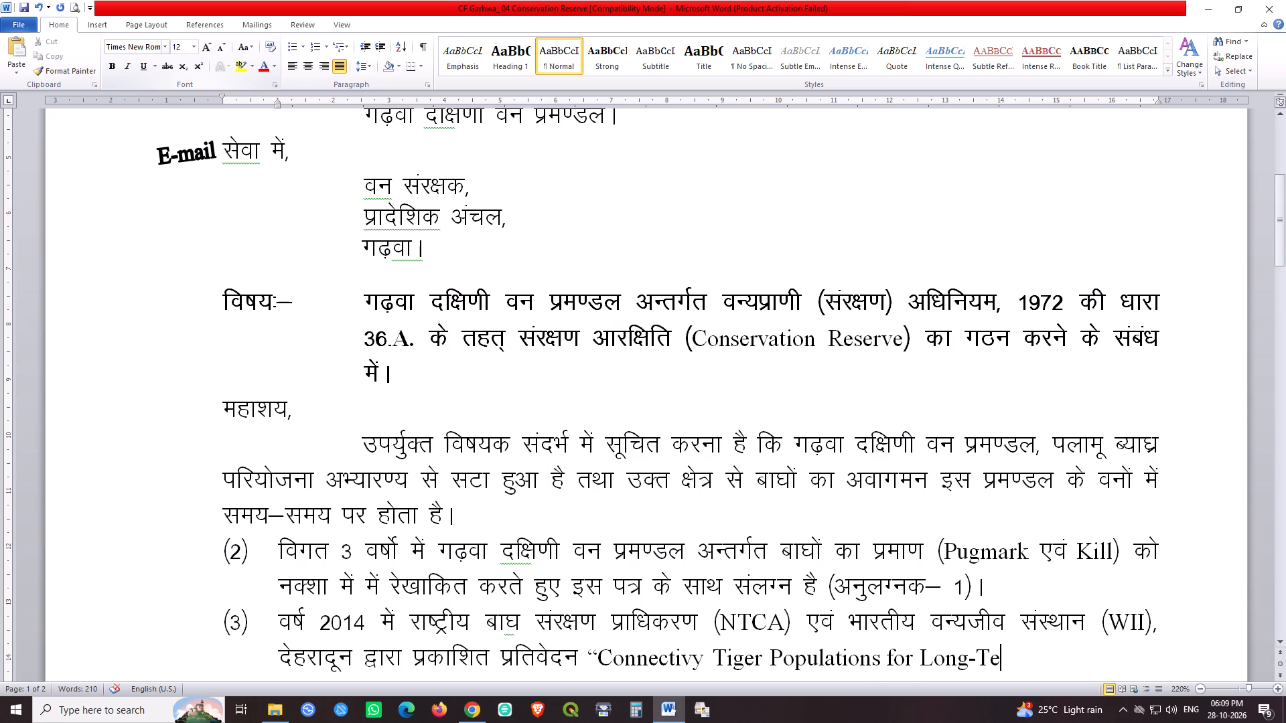
text(am Conservation)
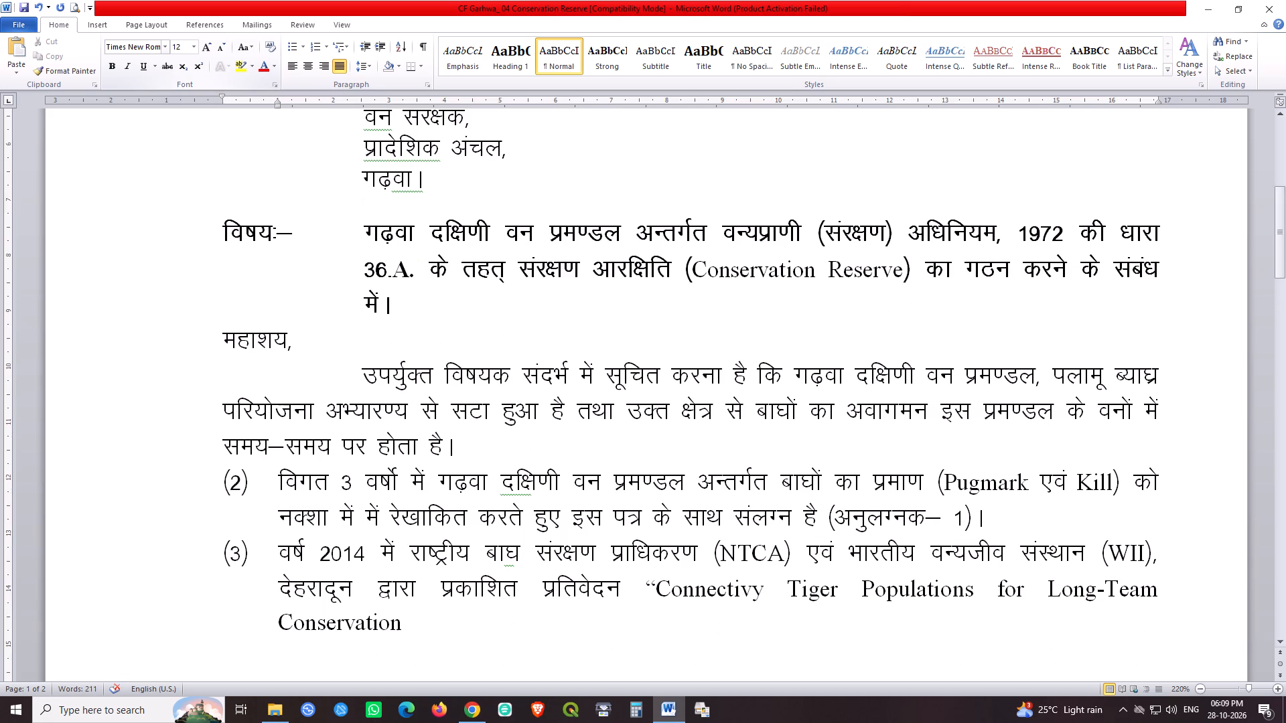
key(shift+quotedbl)
Go back to the word Connectivy in the quoted report title and check its spelling.
right_click(682, 601)
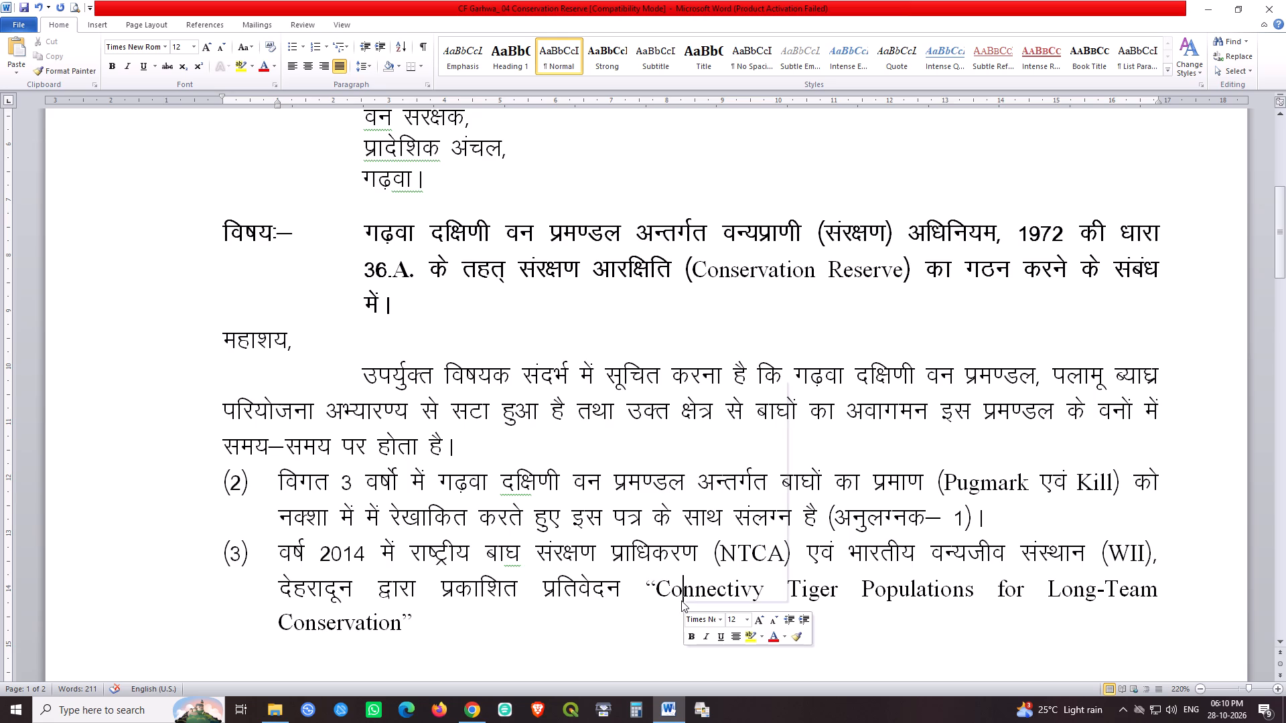
click(674, 598)
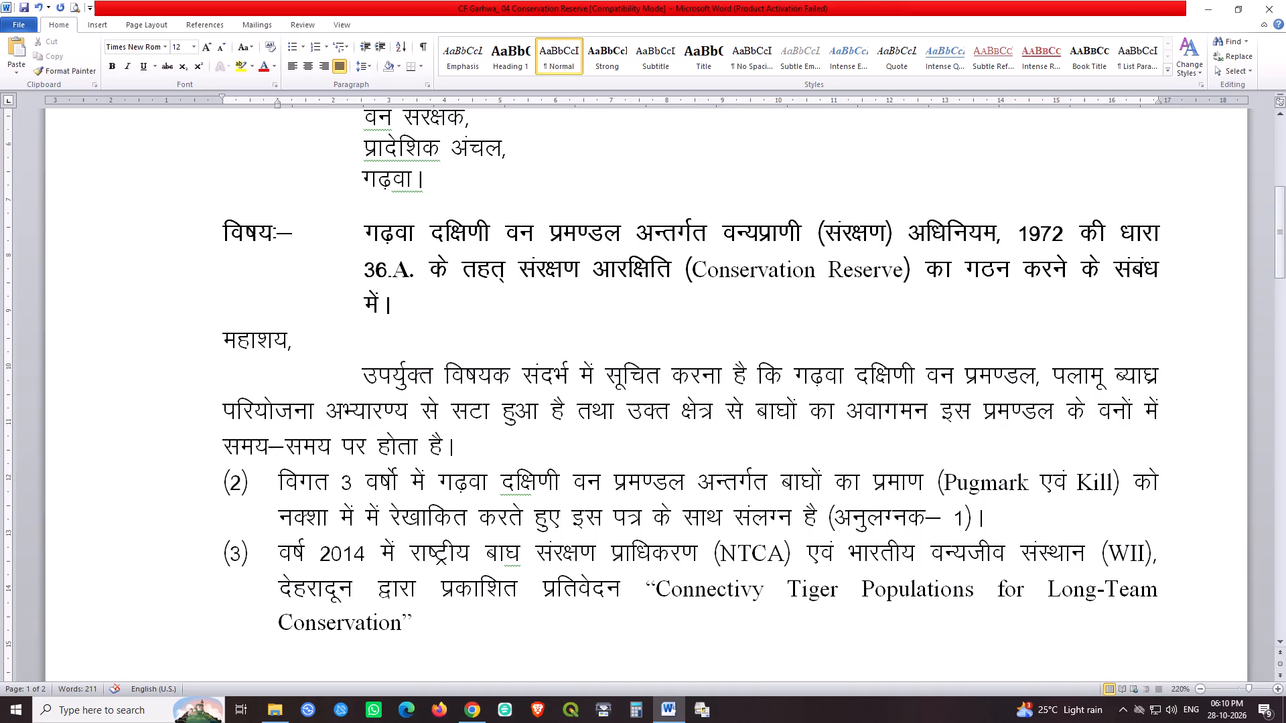
click(730, 592)
click(744, 589)
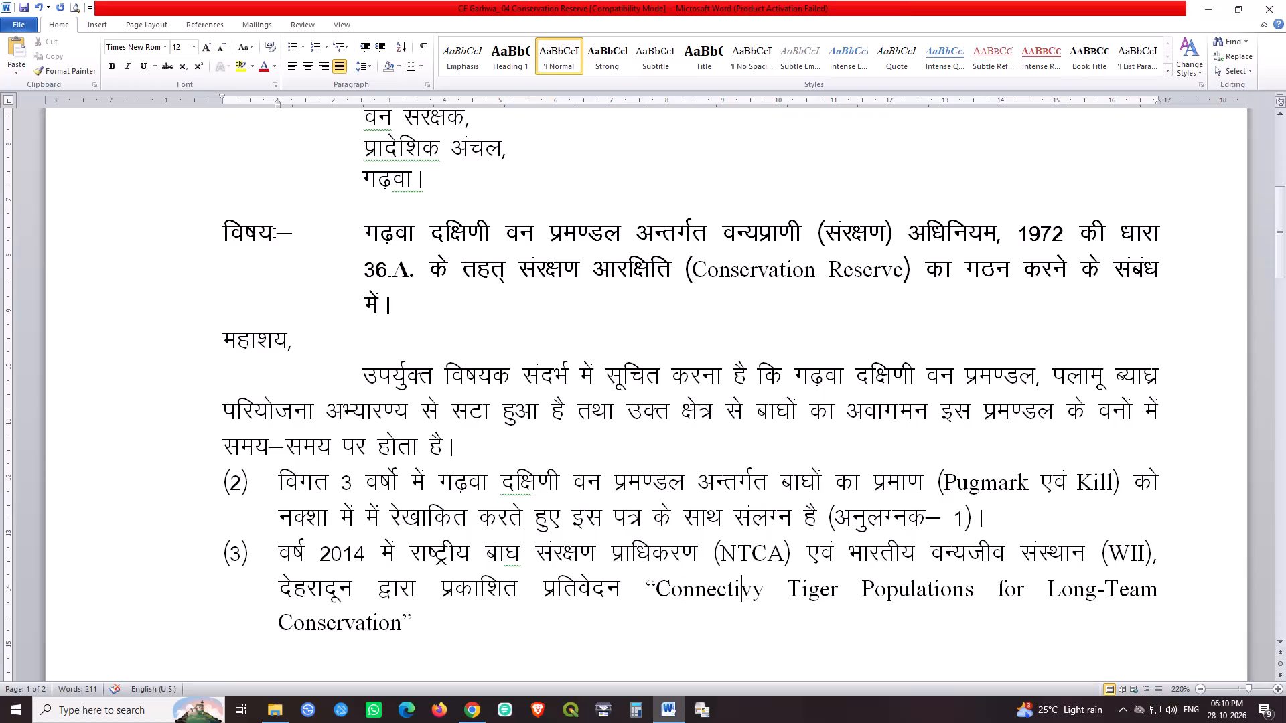
drag(767, 591, 655, 598)
click(664, 598)
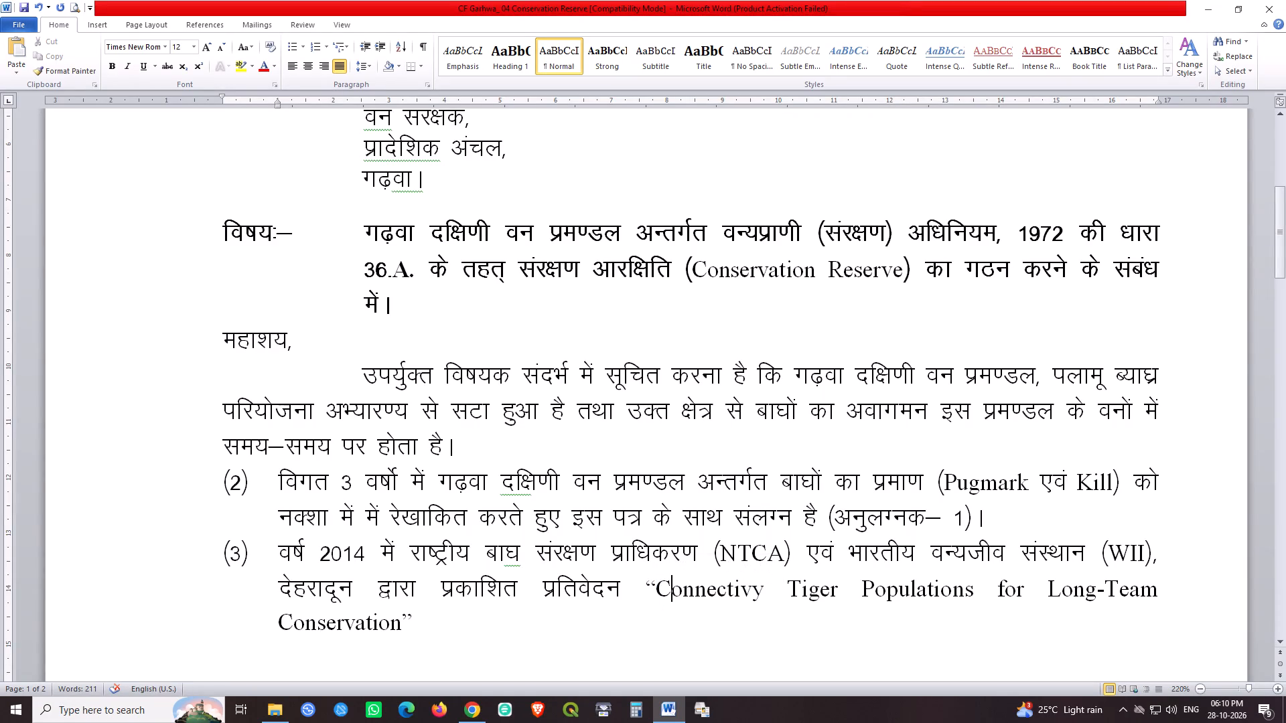
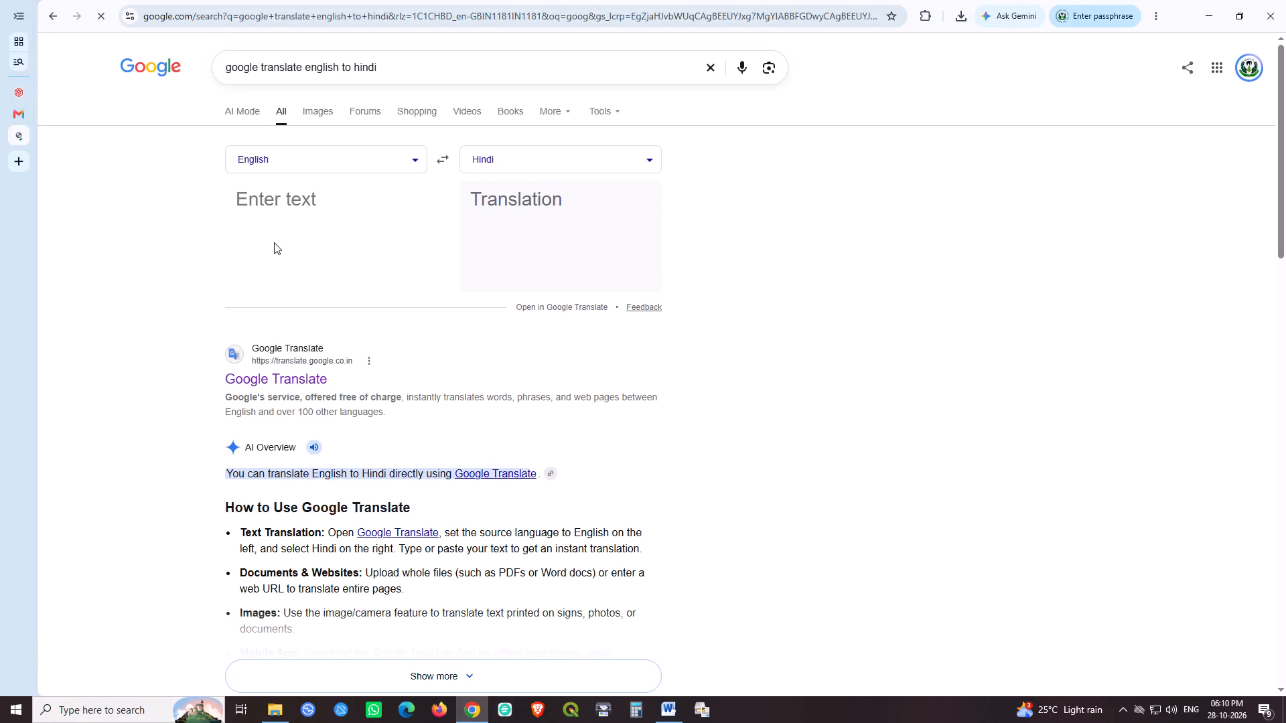
Paste the report title into the English-to-Hindi translator and apply the suggested correction to check the spelling of Connectivy.
click(285, 232)
click(299, 217)
key(ctrl+v)
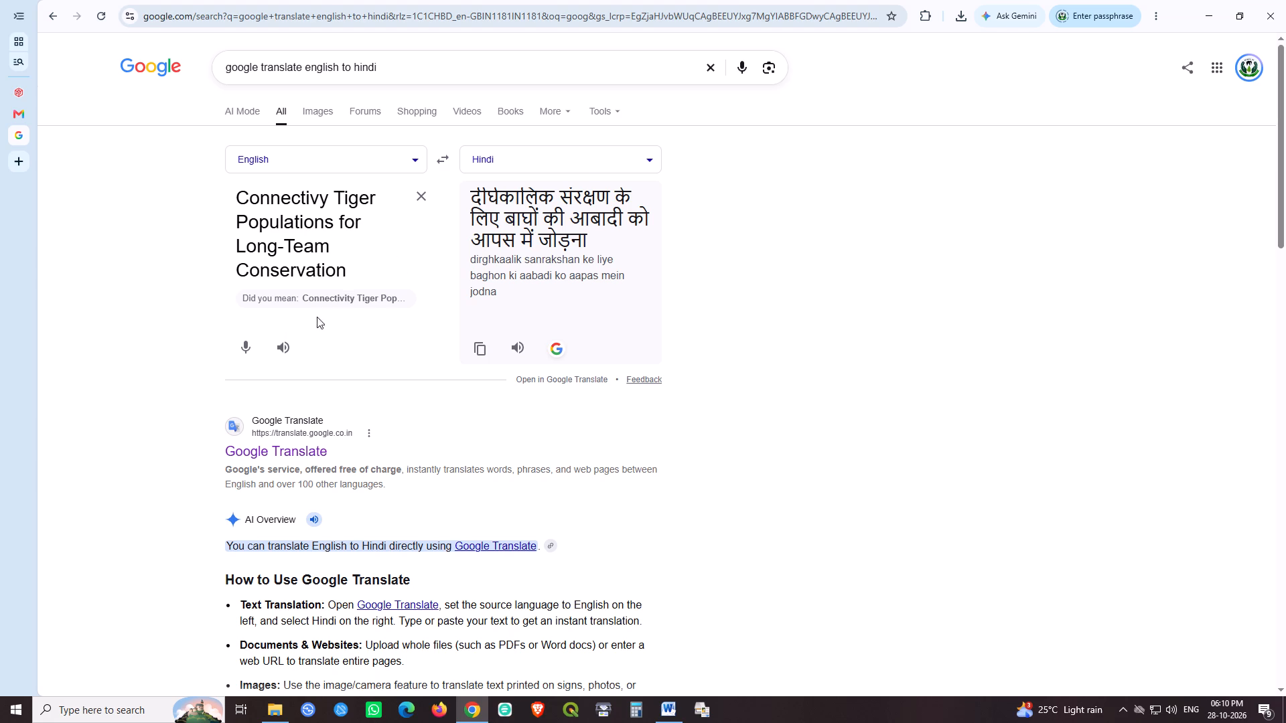
click(348, 303)
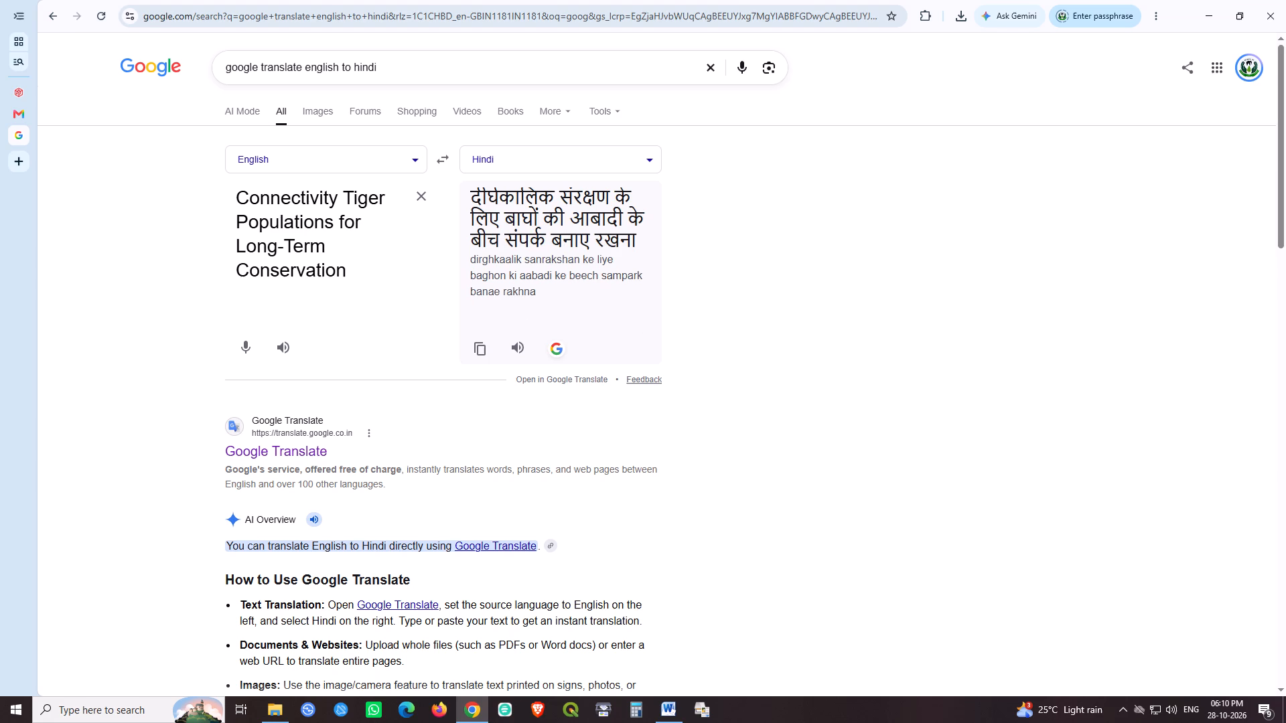
drag(239, 198, 352, 198)
click(356, 341)
Switch back to the Word letter and continue point (3) after the quoted report title with में भारत में अवस्थित विभिन्न बाघ को.
click(668, 720)
click(692, 600)
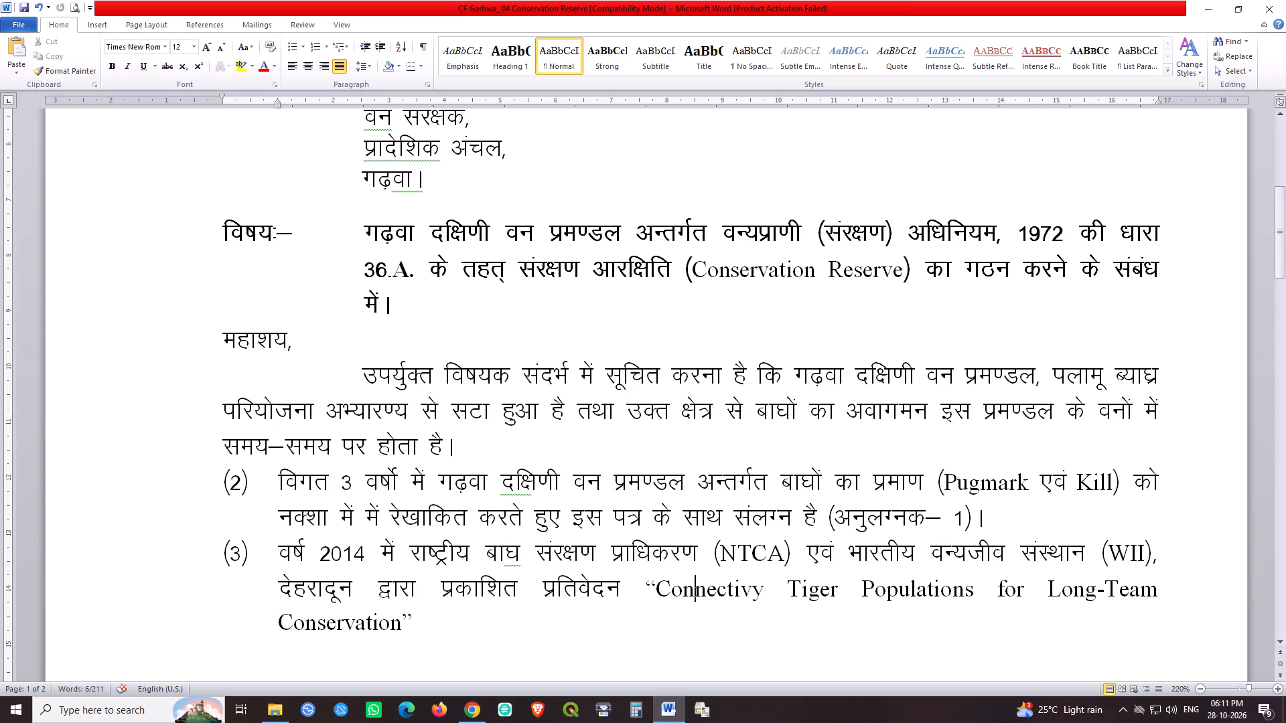
click(740, 587)
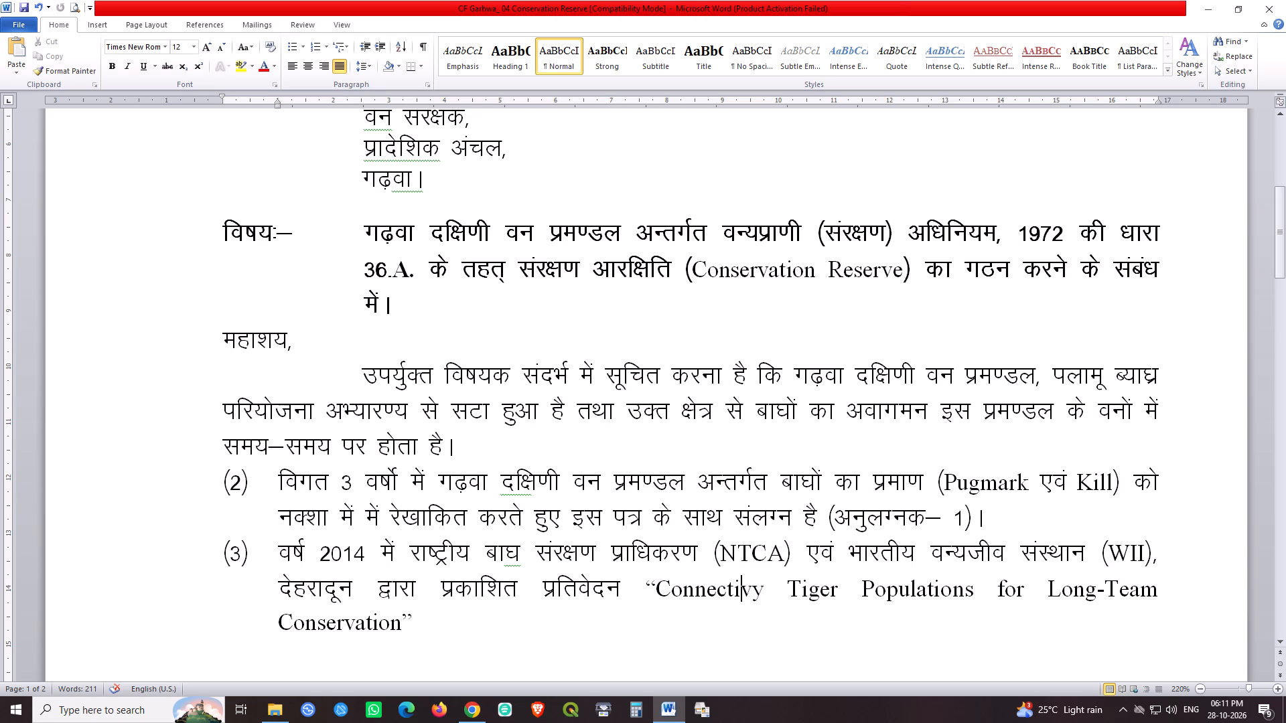
scroll(435, 637, down, 1)
click(412, 566)
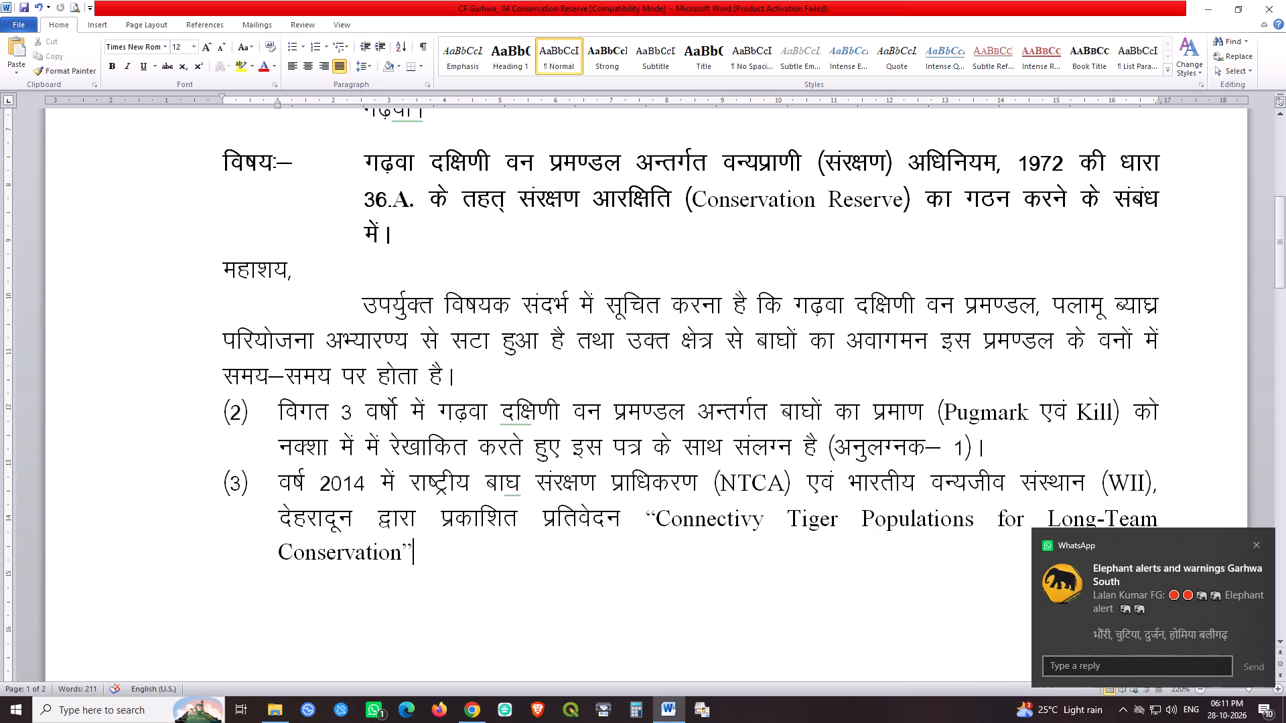
key(Right)
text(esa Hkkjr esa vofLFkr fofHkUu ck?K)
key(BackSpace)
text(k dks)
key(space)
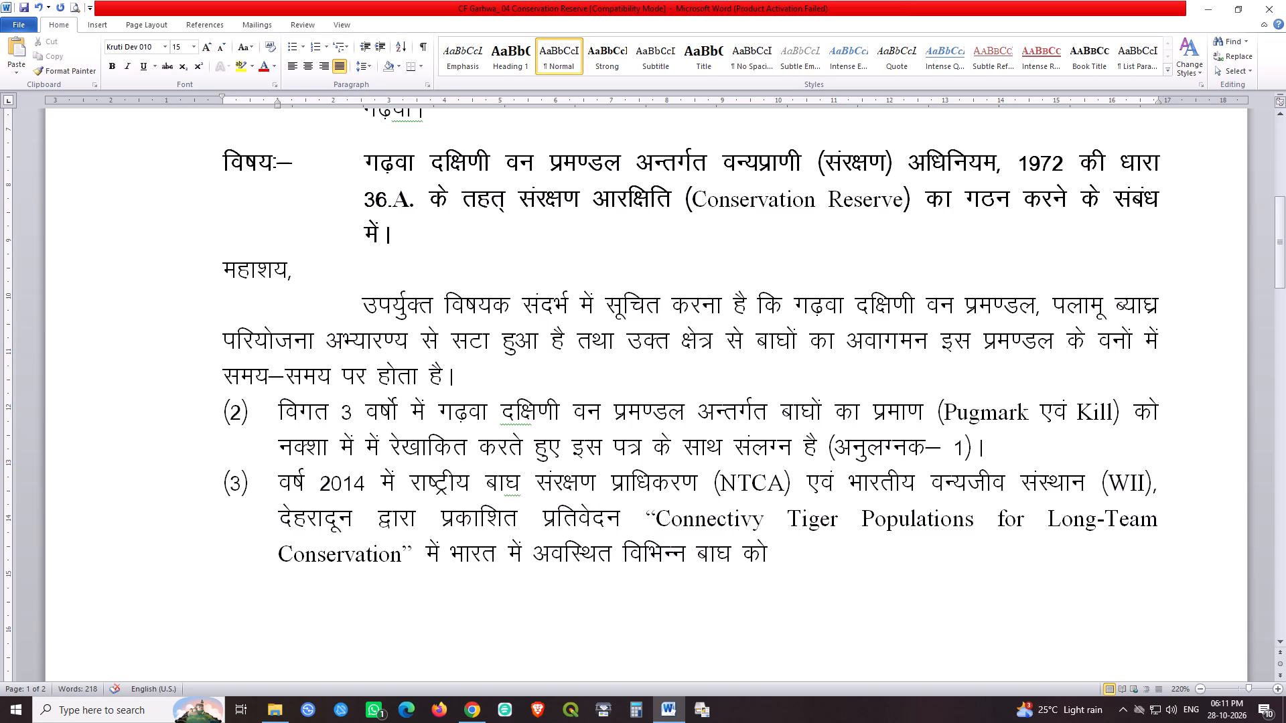
Insert the English word Corridors in the default Latin font between बाघ and को in point (3).
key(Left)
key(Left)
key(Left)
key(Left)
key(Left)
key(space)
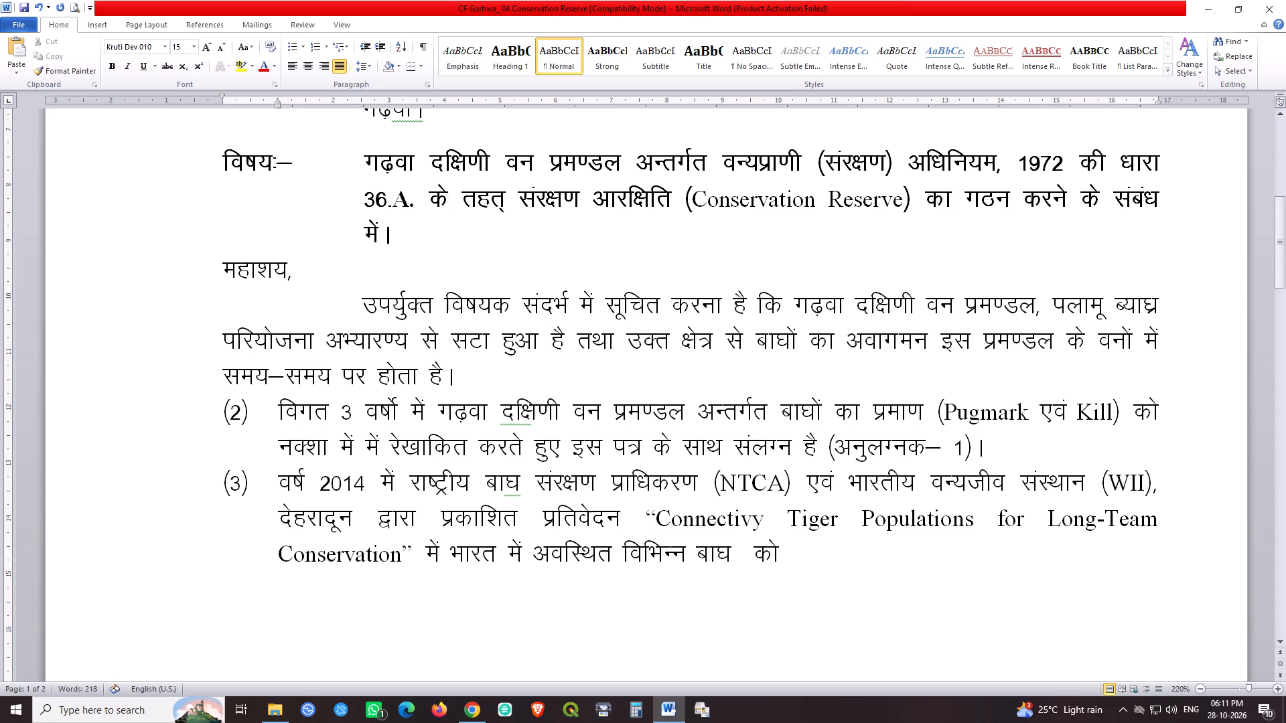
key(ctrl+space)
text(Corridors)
Complete the sentence of point (3) after को with रेखांकित किया गया है।.
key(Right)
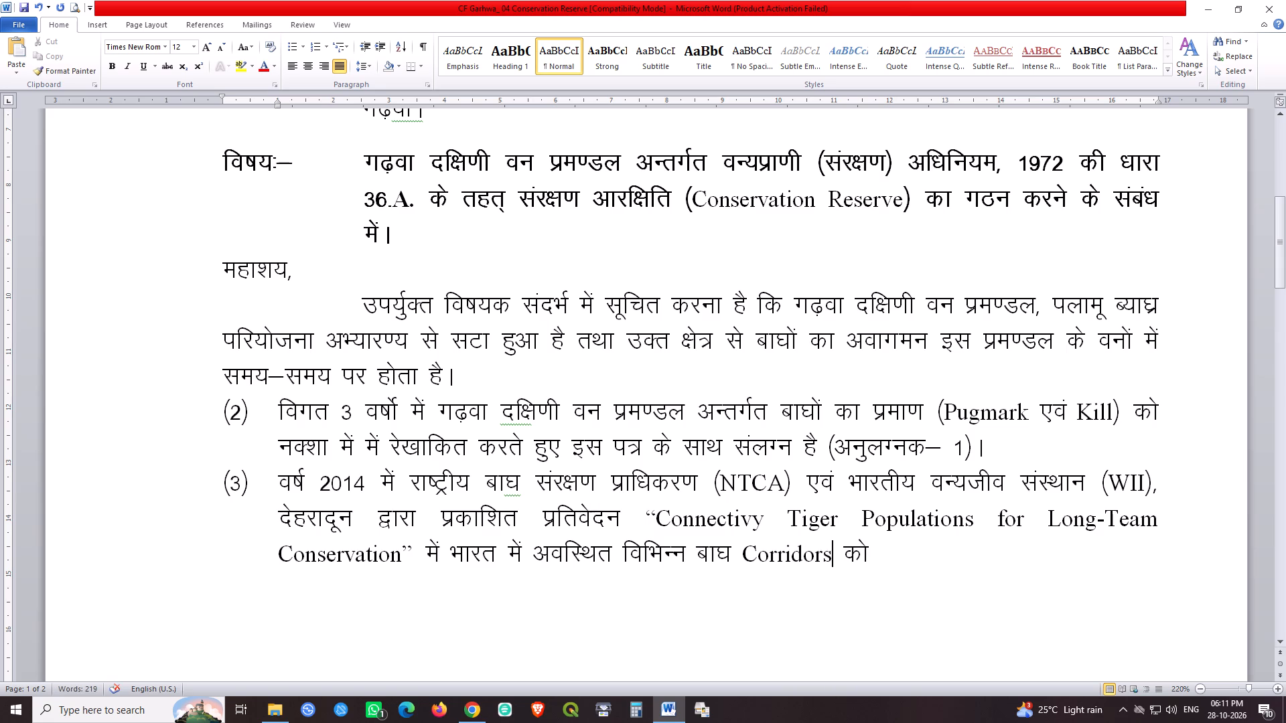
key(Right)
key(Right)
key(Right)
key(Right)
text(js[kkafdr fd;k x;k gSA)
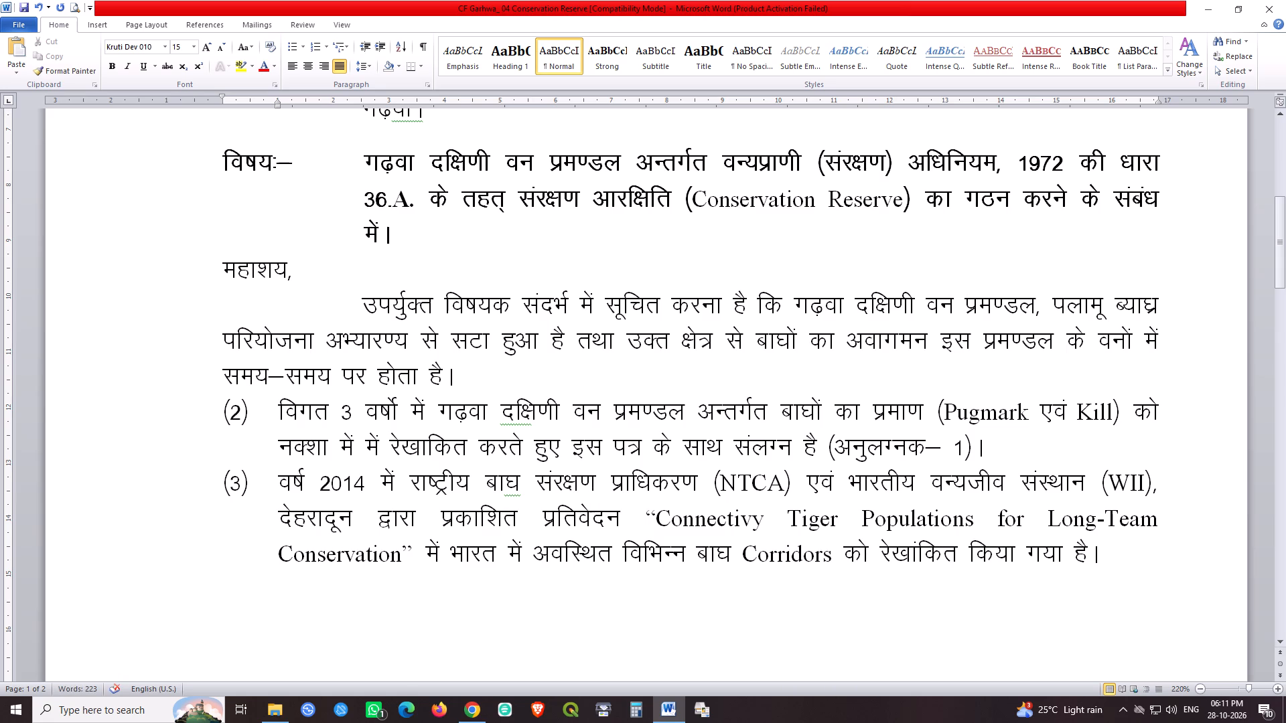
Save the letter and start a new paragraph below paragraph (3).
key(ctrl+s)
key(Return)
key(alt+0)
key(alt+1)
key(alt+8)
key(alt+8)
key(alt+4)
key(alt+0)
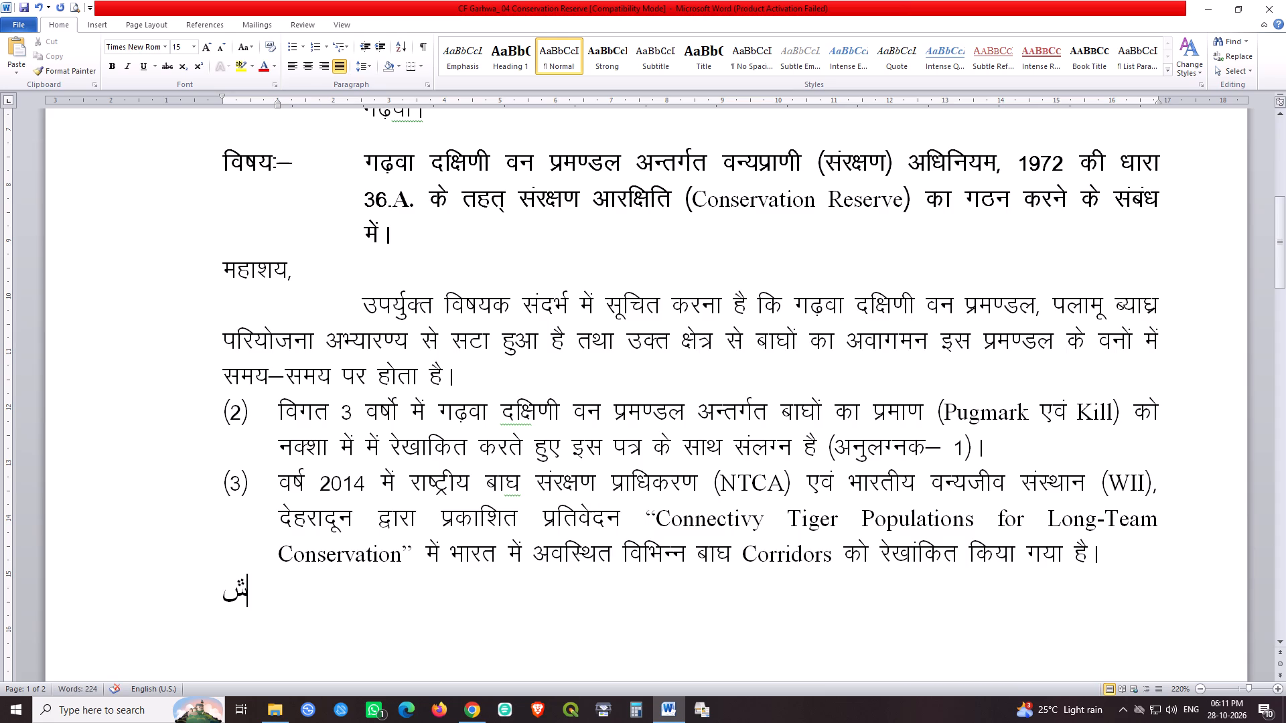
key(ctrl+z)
Number the new paragraph (4) and tab across to the text indent.
key(alt+0)
key(alt+1)
key(alt+8)
key(alt+8)
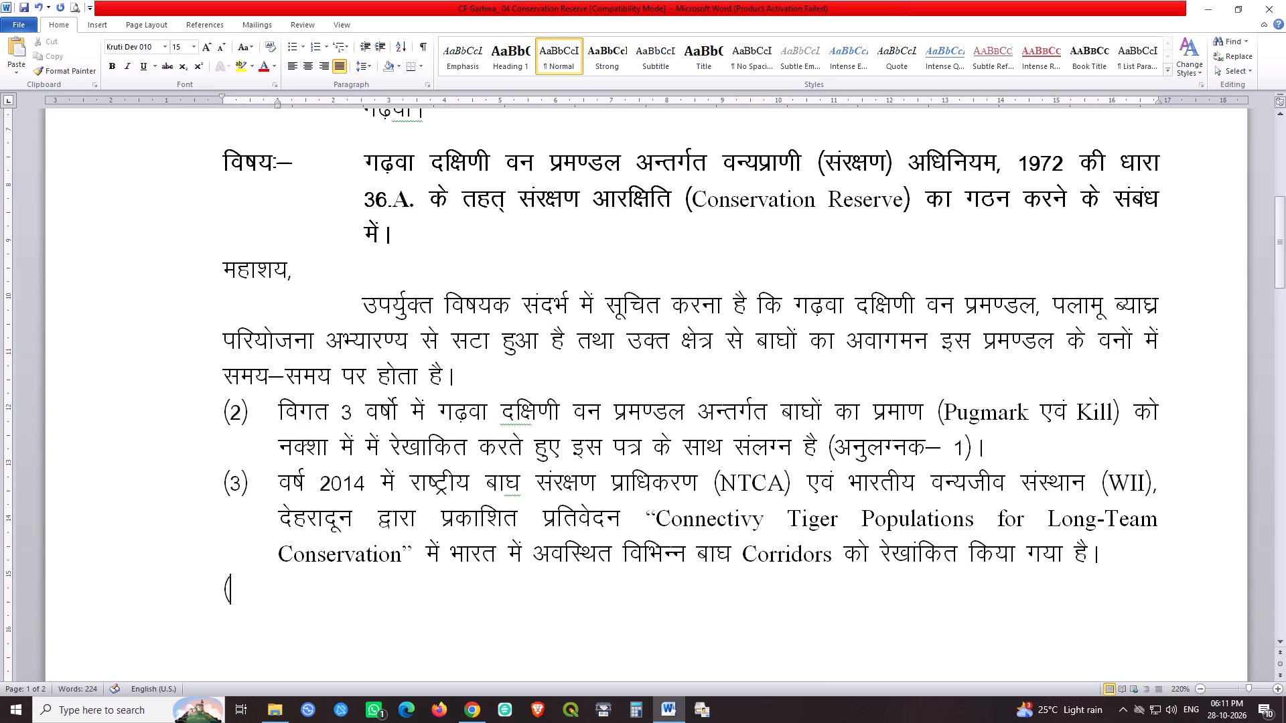
key(4)
key(alt+0)
key(alt+1)
key(alt+8)
key(alt+9)
key(Tab)
Begin paragraph (4) with उक्त प्रतिवेदन के अनुसार.
text(mDR)
key(space)
key(BackSpace)
text(k izfrosnu ds vuqlkj)
key(space)
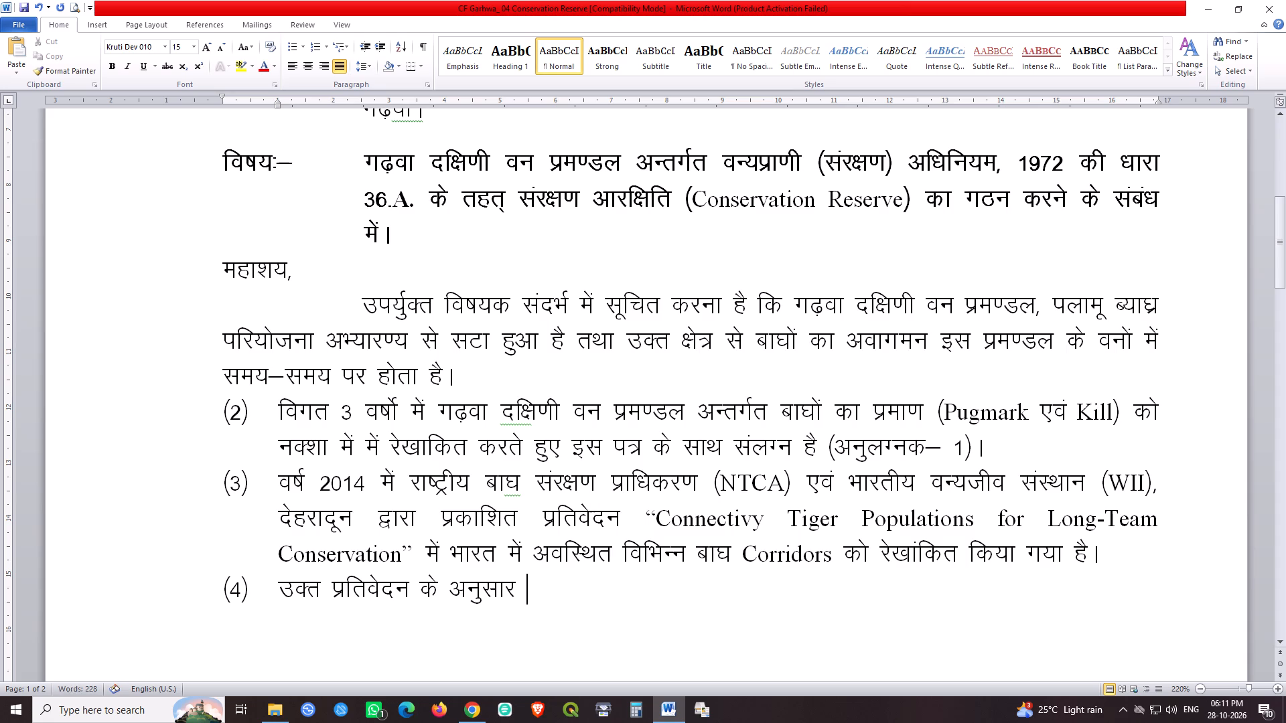
key(BackSpace)
Add a comma and continue paragraph (4) with छत्तीसगढ़ राज्य के.
text(] N)
key(alt+0)
key(alt+1)
key(alt+5)
key(alt+9)
text(kjh)
key(BackSpace)
key(BackSpace)
text(hlx<+ jkT; ds)
key(space)
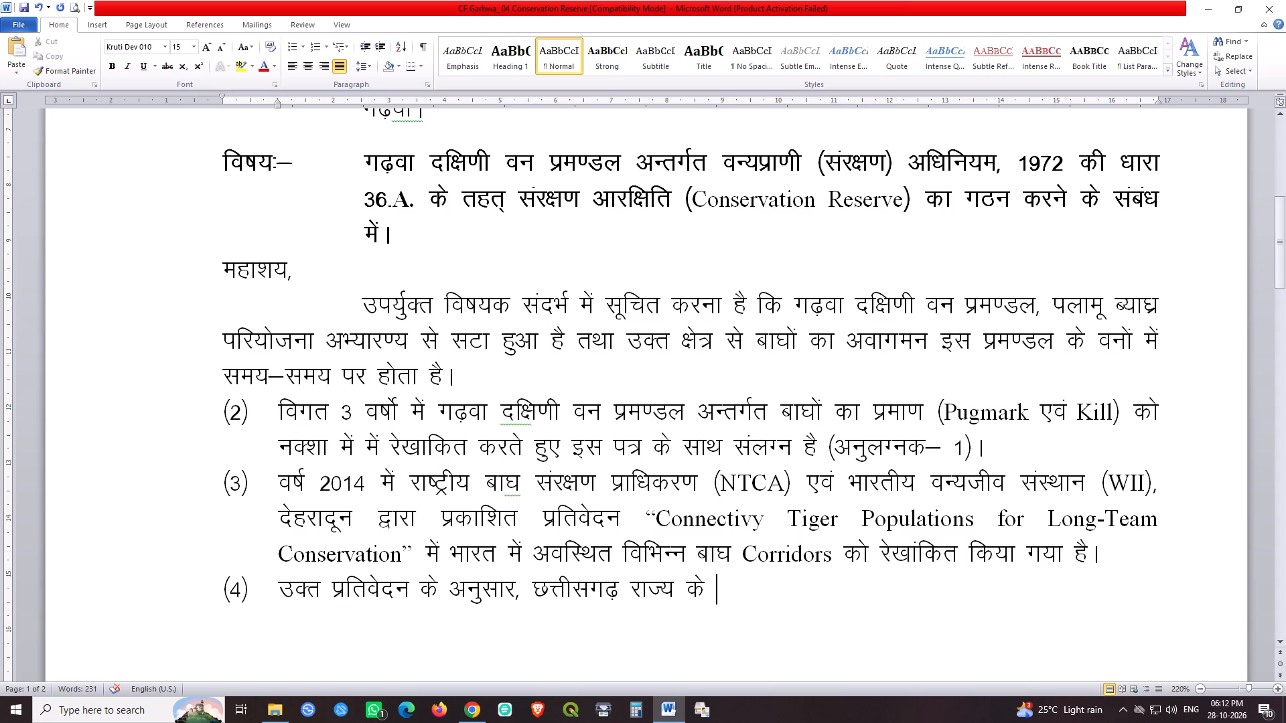
Continue paragraph (4) with the park name गुरू घासिदास राष्ट्रीय उपवन.
text(xq:)
key(space)
text(?kkflnkl)
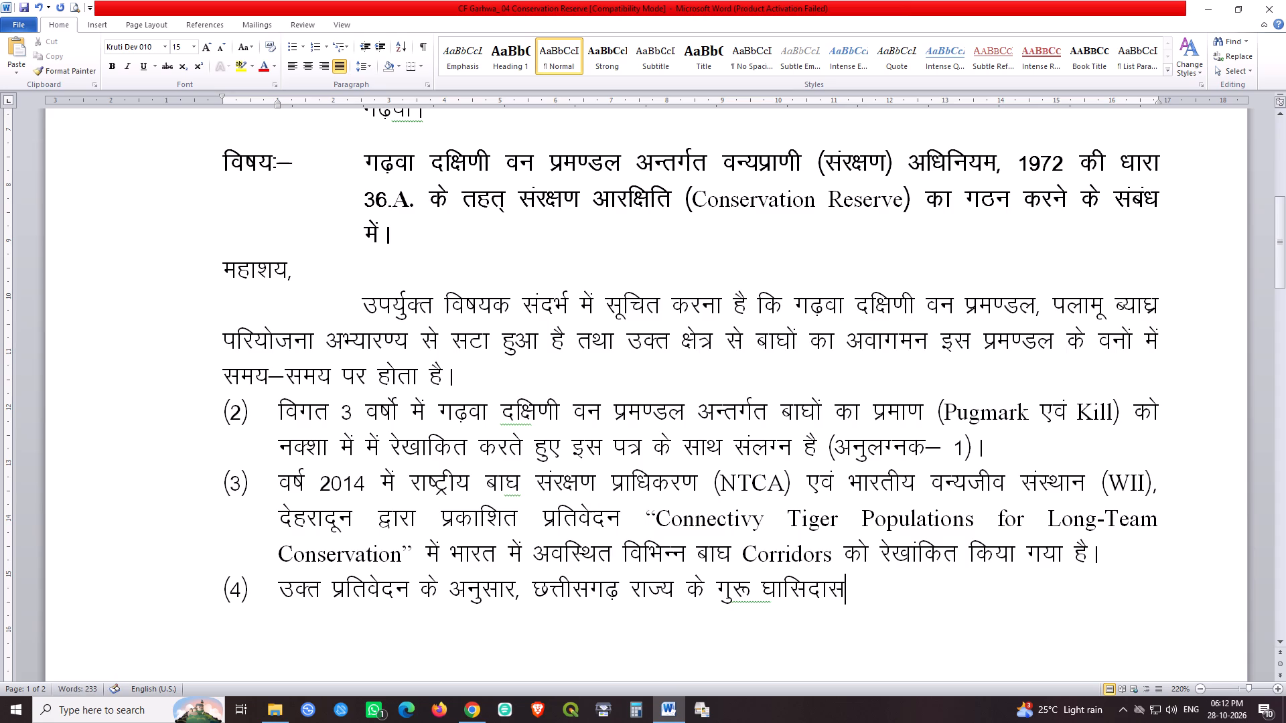
key(space)
text(jk'V)
key(alt+0)
key(alt+1)
key(alt+7)
key(alt+0)
text(h; miou)
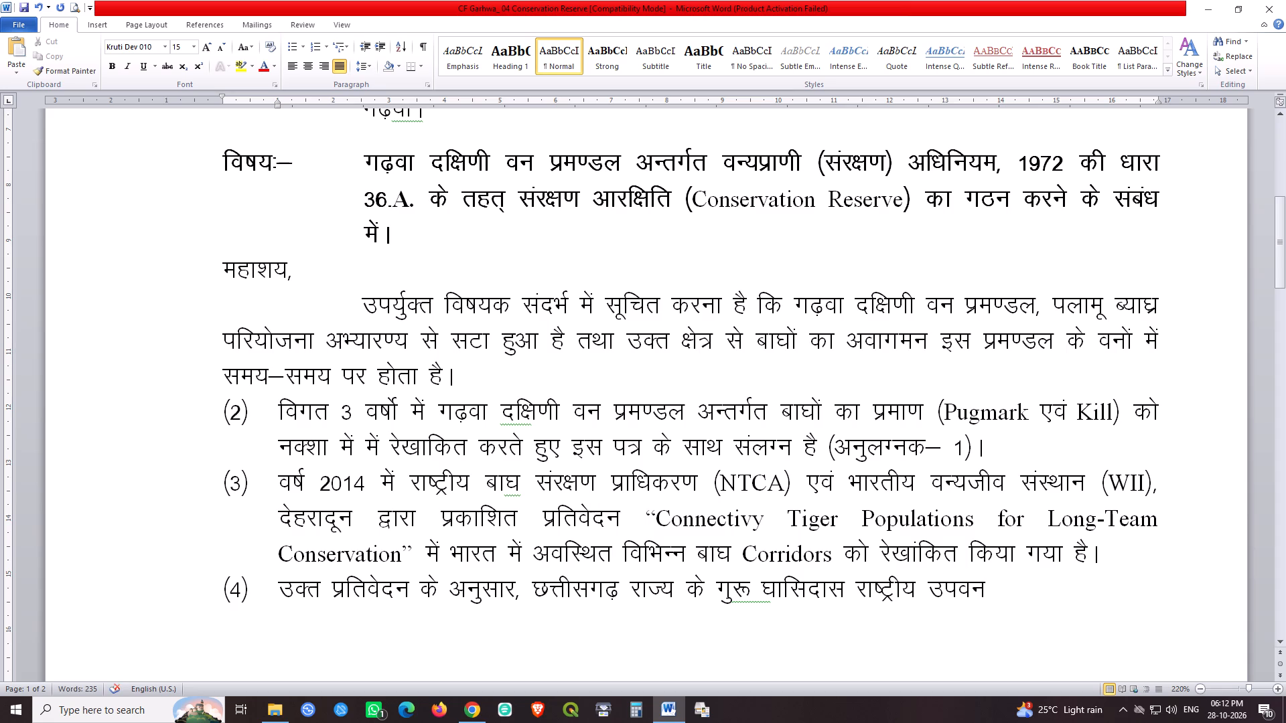
Continue paragraph (4) with एवं झारखण्ड राज्य के पलामू ब्याघ्र परियोजना अभ्यारण्य.
key(space)
text(,oa >kj[k.M jkT; ds)
key(space)
text(iykew C;k?kz ifj;kstuk)
key(space)
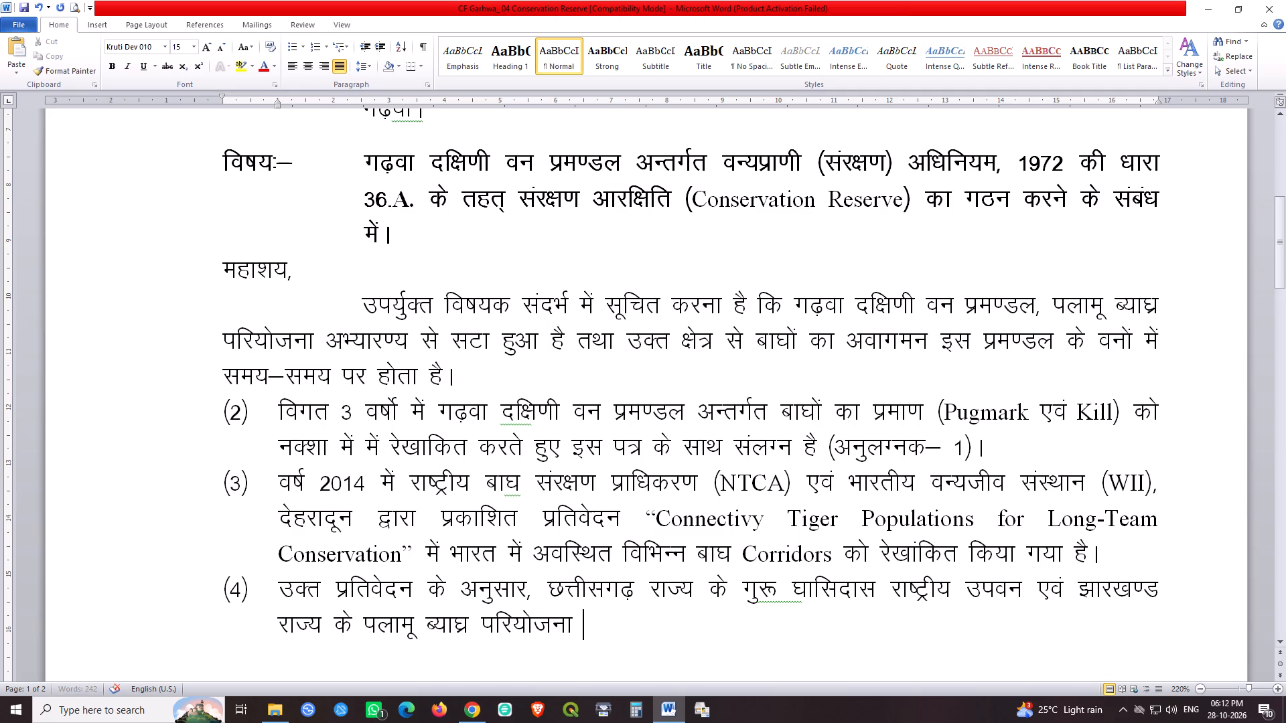
text(vH;kk)
key(BackSpace)
key(BackSpace)
text(kj.k)
key(BackSpace)
text(;)
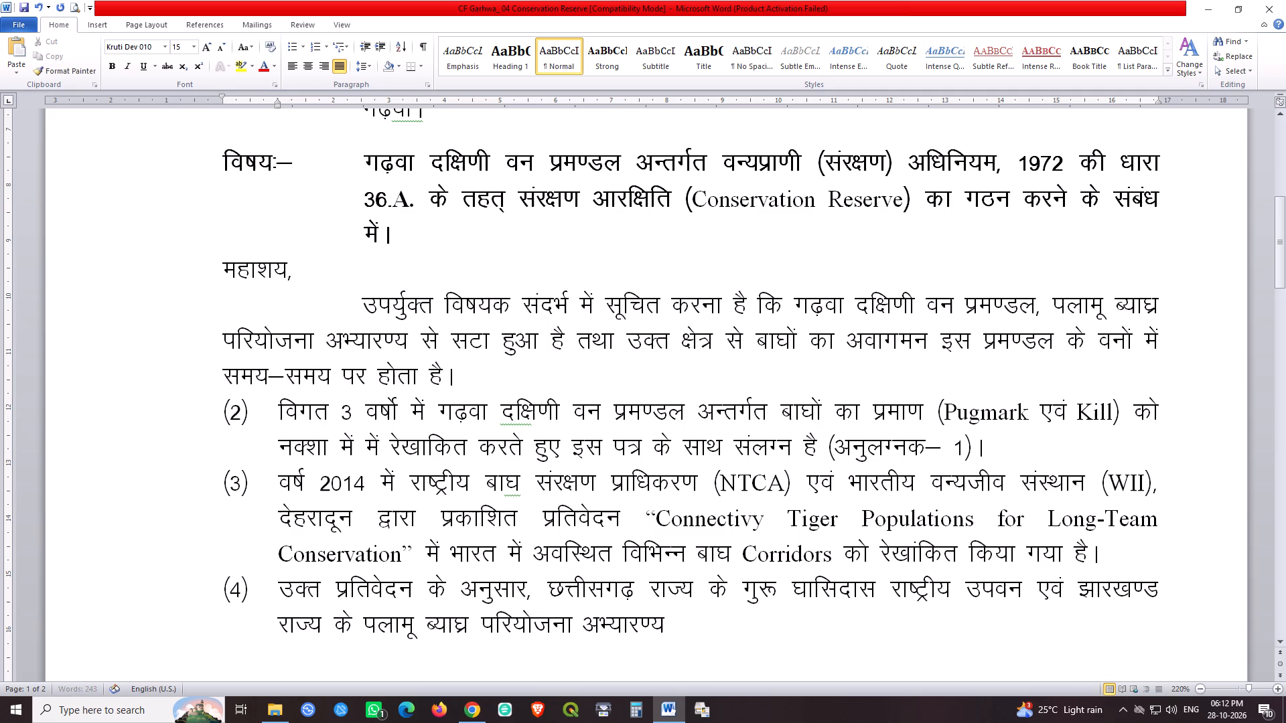
key(space)
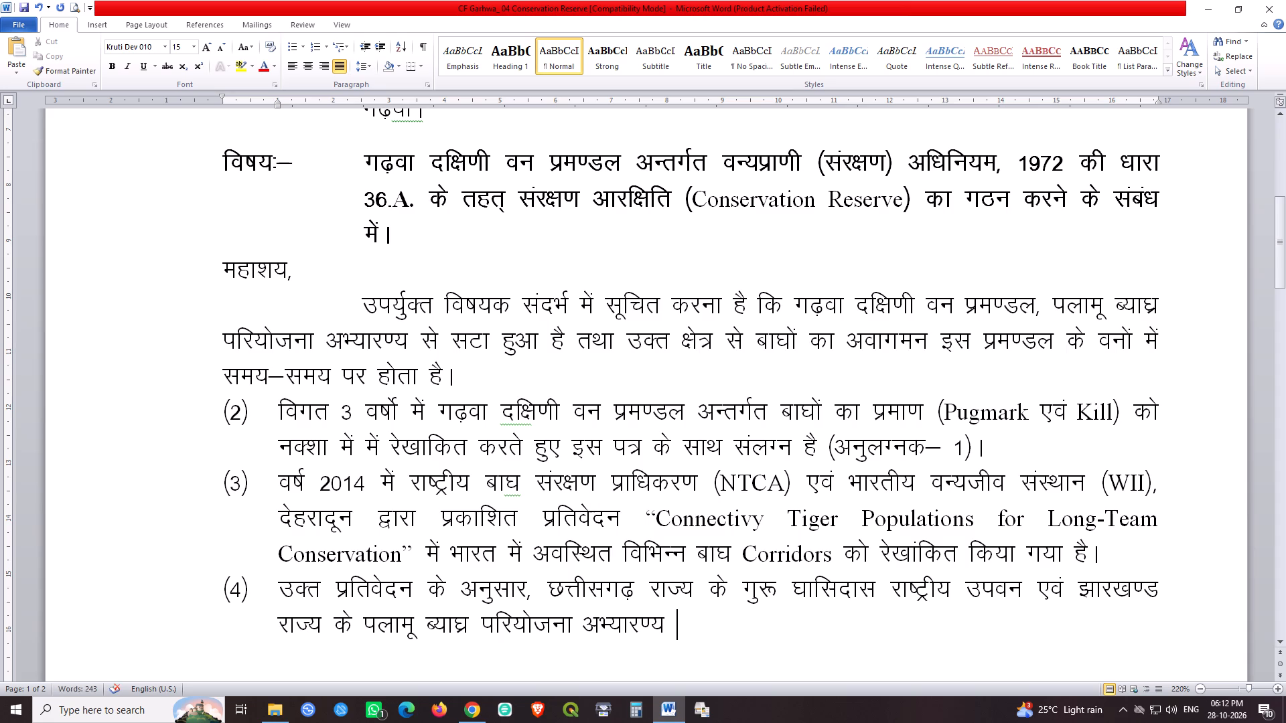
Add तथा and the sanctuary's name, spelled लवालोंग, to paragraph (4).
text(rFkk ykok)
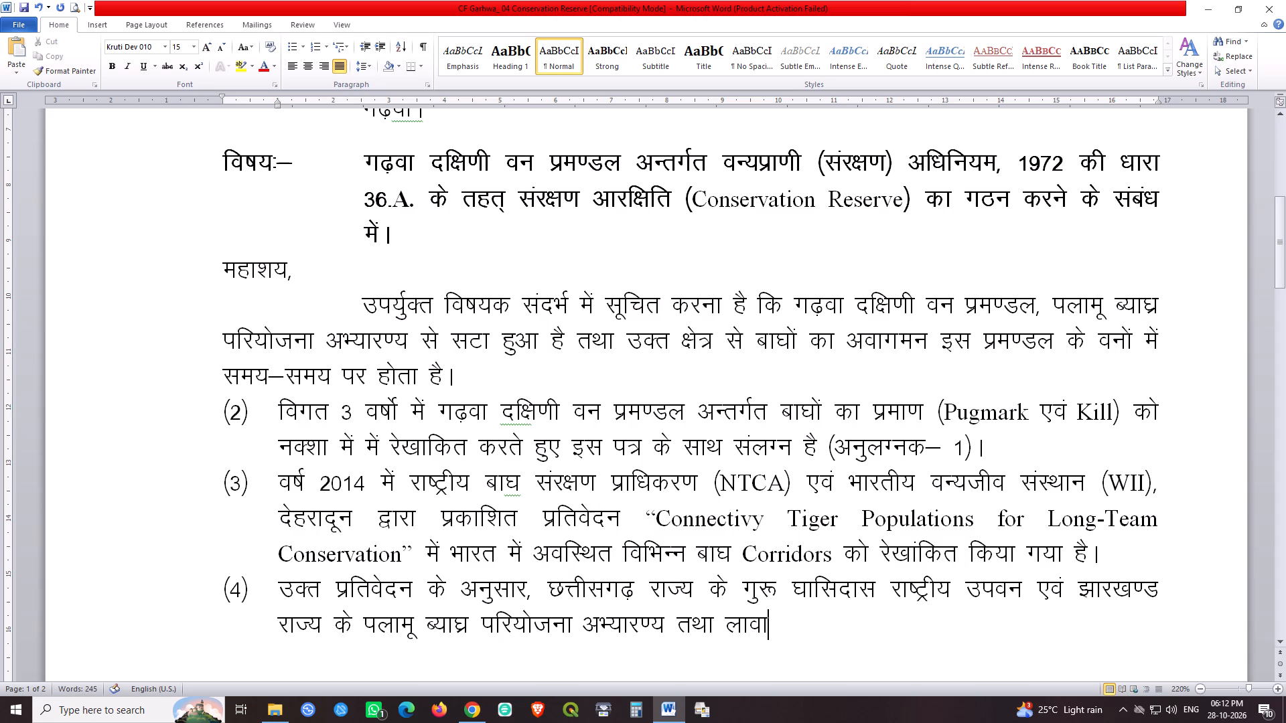
text(ykax)
key(BackSpace)
key(BackSpace)
key(BackSpace)
key(BackSpace)
key(BackSpace)
key(BackSpace)
key(BackSpace)
text(yok)
key(BackSpace)
key(BackSpace)
key(BackSpace)
text(okykax)
key(BackSpace)
key(BackSpace)
text(sx)
key(BackSpace)
text(ax)
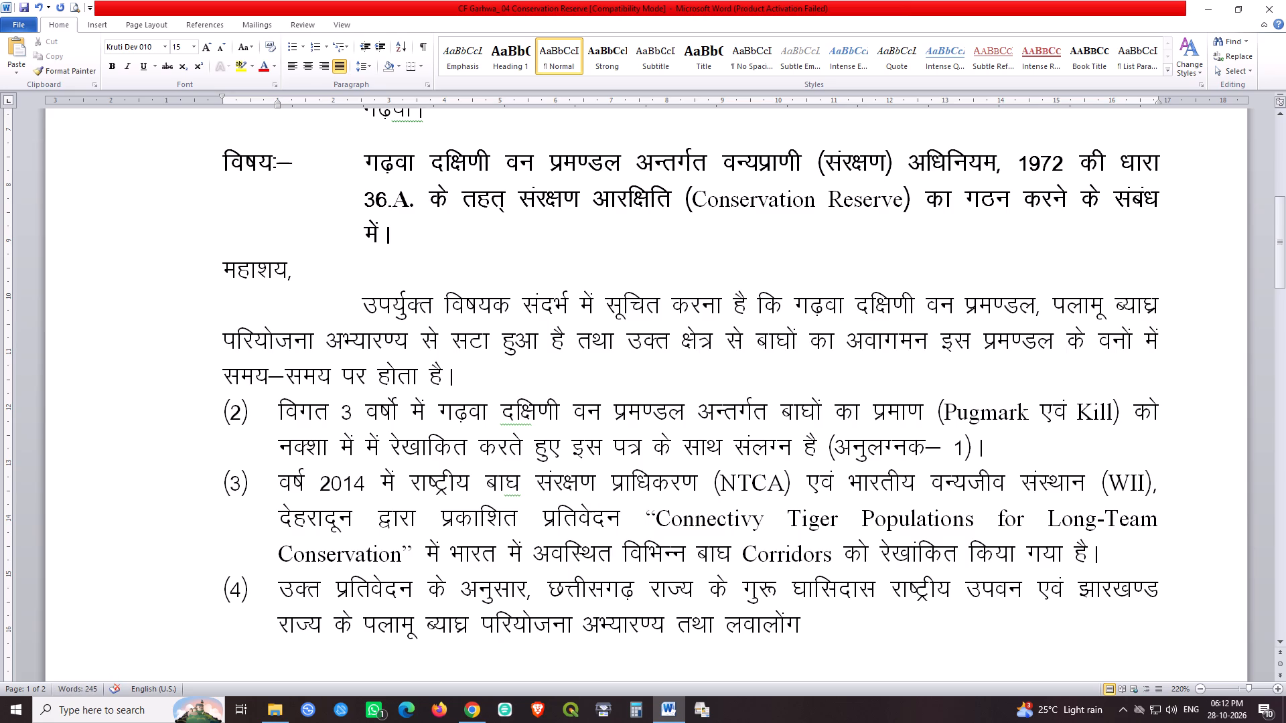
Continue paragraph (4) after लवालोंग with वन्यजीव अभ्यारण्य को जाड़ने वाले.
key(space)
text(oU;tho)
key(space)
text(vH;kj.k)
key(BackSpace)
text(; dks tkM+us okys)
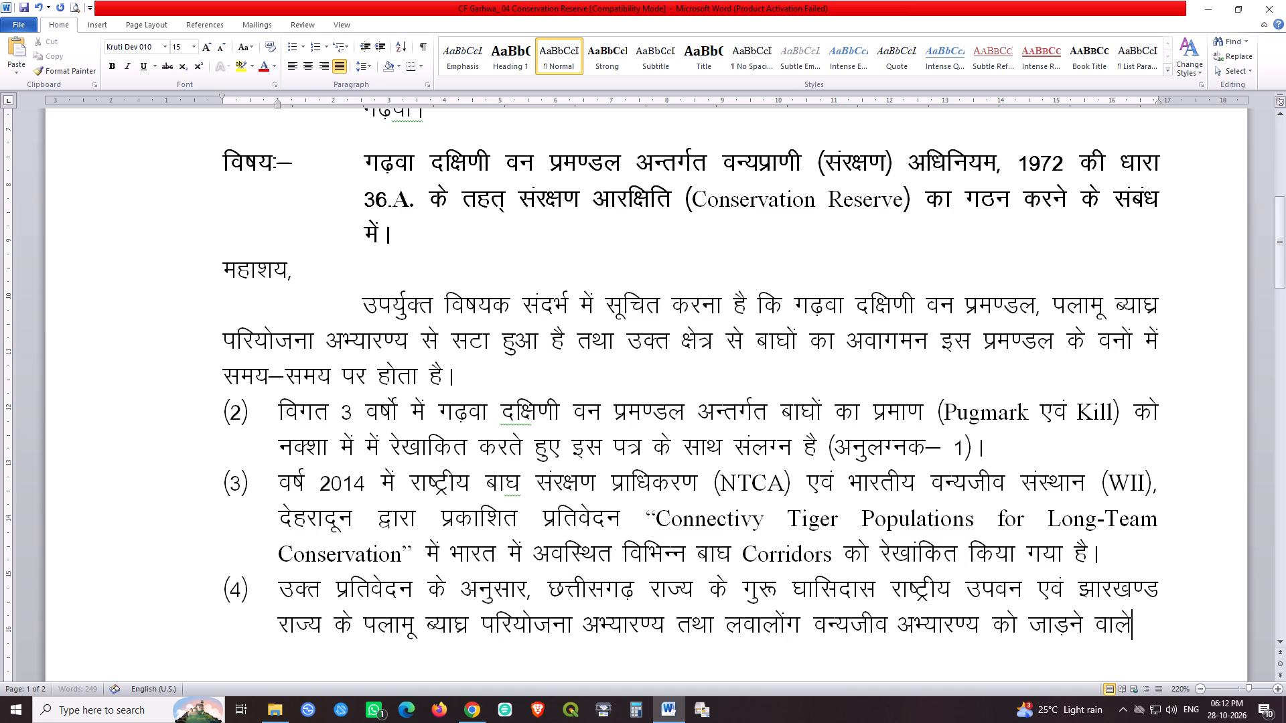
Add the word बाघ after वाले in paragraph (4).
key(space)
text(x<)
key(BackSpace)
key(BackSpace)
text(Hkkx)
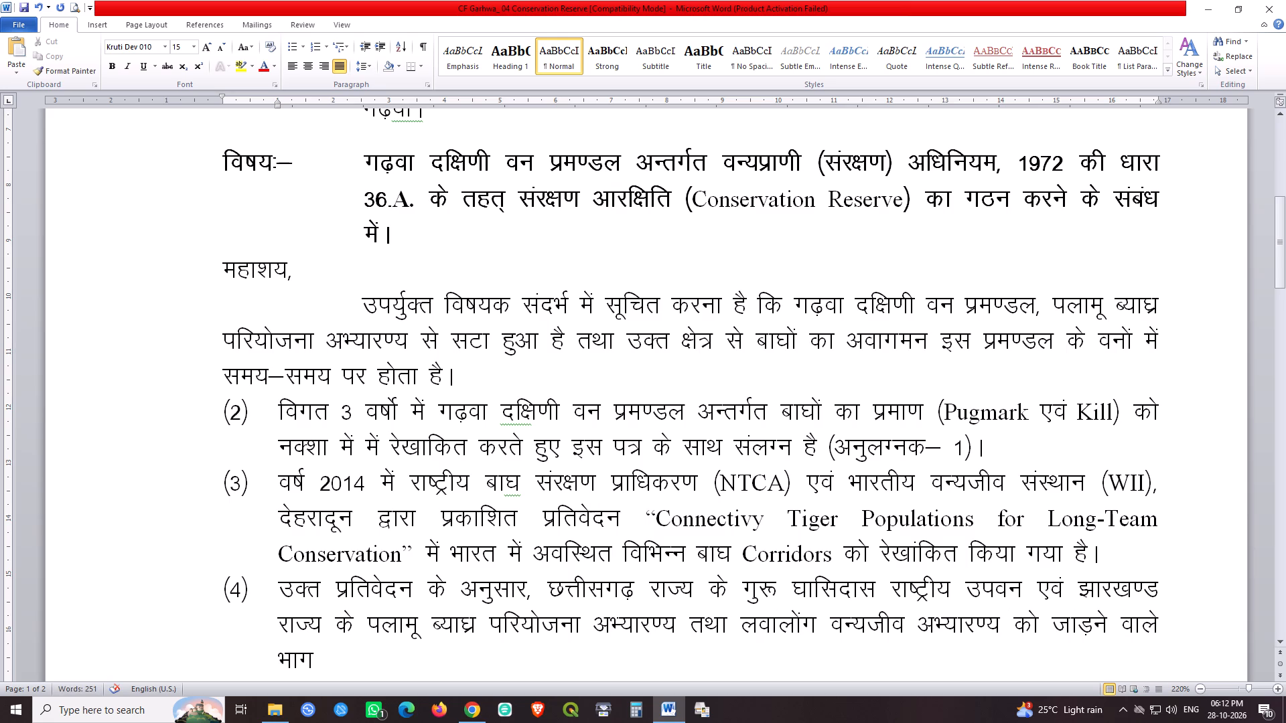
key(ctrl+shift+Left)
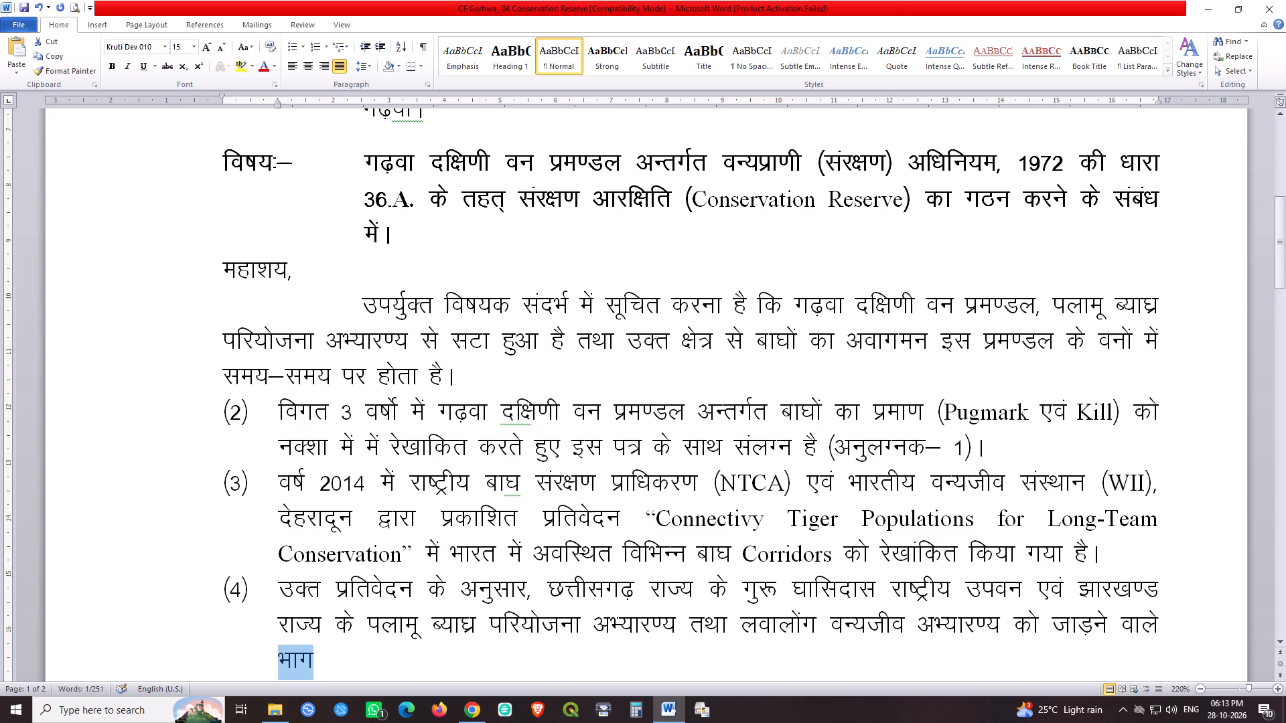
text(ck?kz)
key(BackSpace)
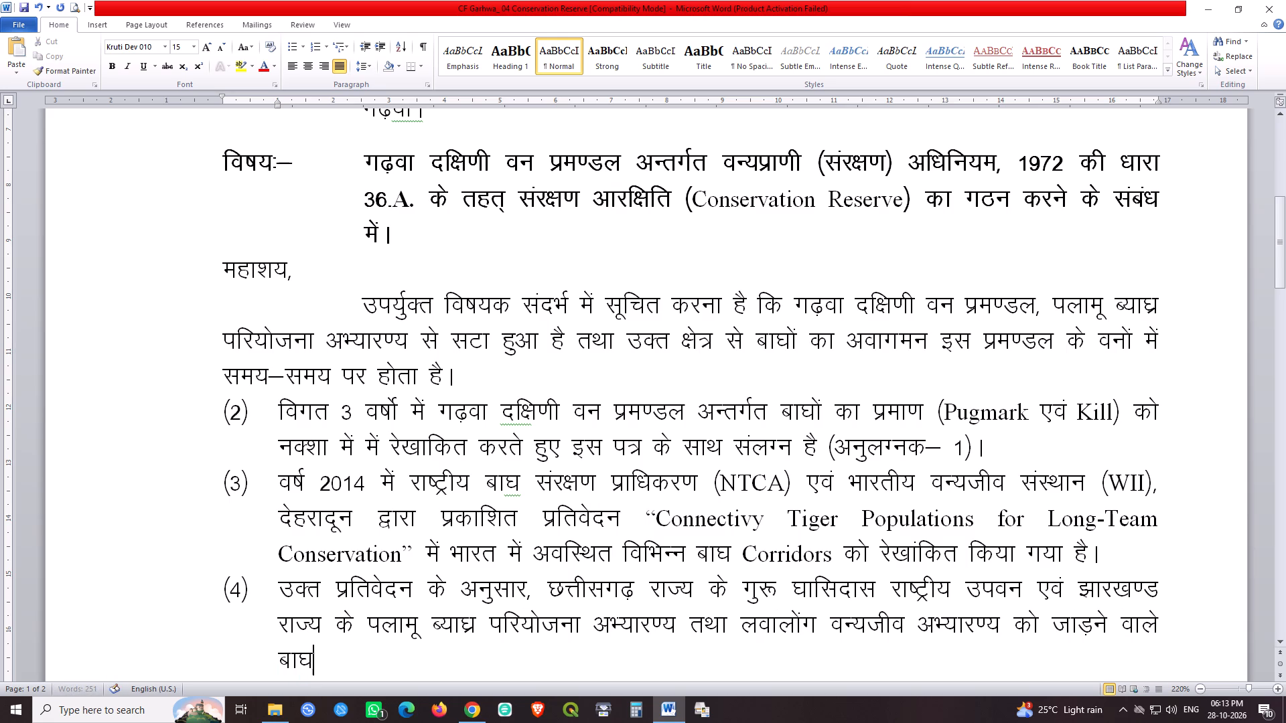
After बाघ, insert the word Corridor in the default Latin font, keeping a space on each side in Kruti Dev.
key(space)
key(space)
key(space)
key(Left)
key(Left)
key(ctrl+space)
text(Corridor)
key(s)
key(Right)
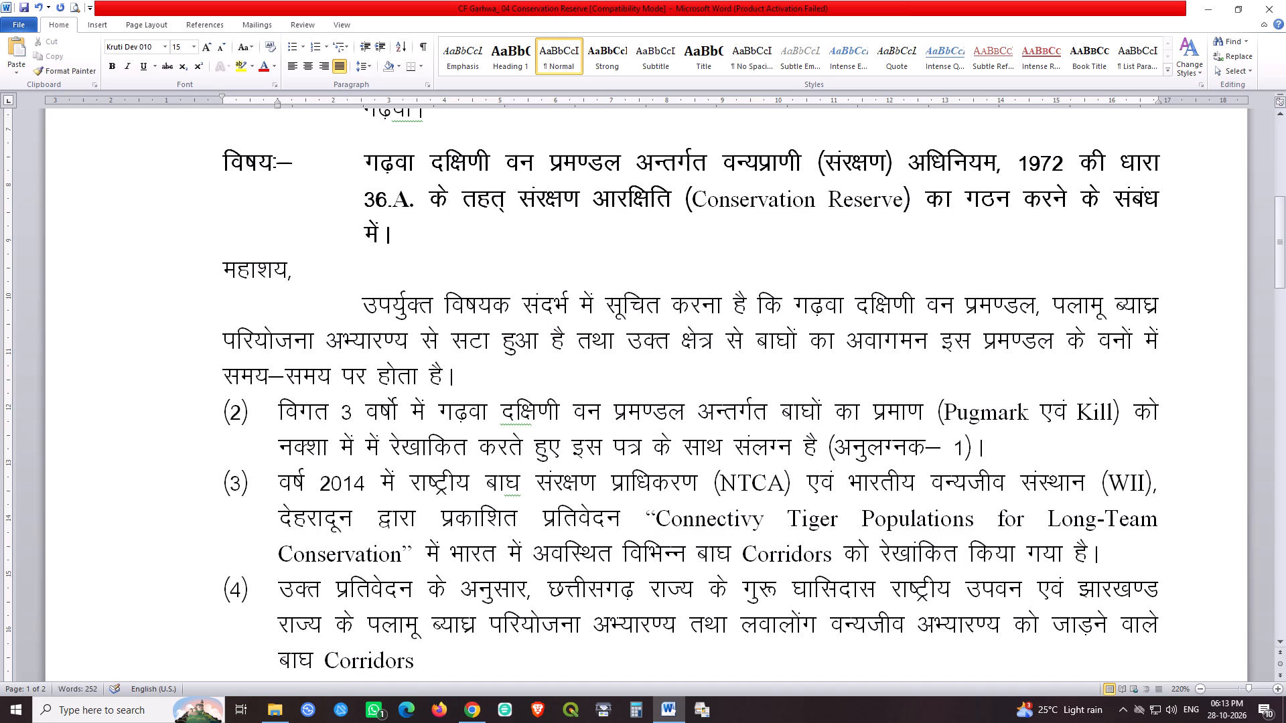
key(BackSpace)
key(BackSpace)
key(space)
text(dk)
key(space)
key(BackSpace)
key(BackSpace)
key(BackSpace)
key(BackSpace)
Finish paragraph (4) in Kruti Dev with का अंश भाग गढ़वा दक्षिणी वन प्रमण्डल अन्तर्गत भी पड़ता है।.
key(Right)
text(dk vk)
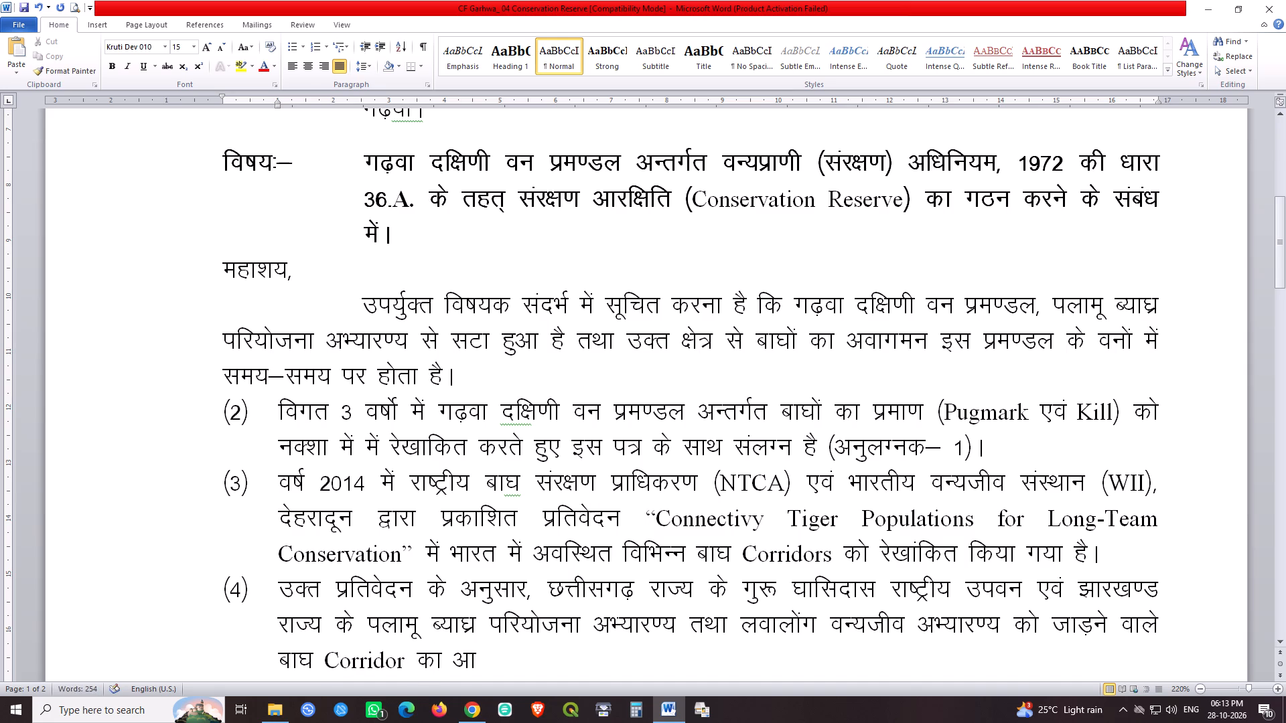
key(BackSpace)
text(a"k Hkkx x<+ok nfk)
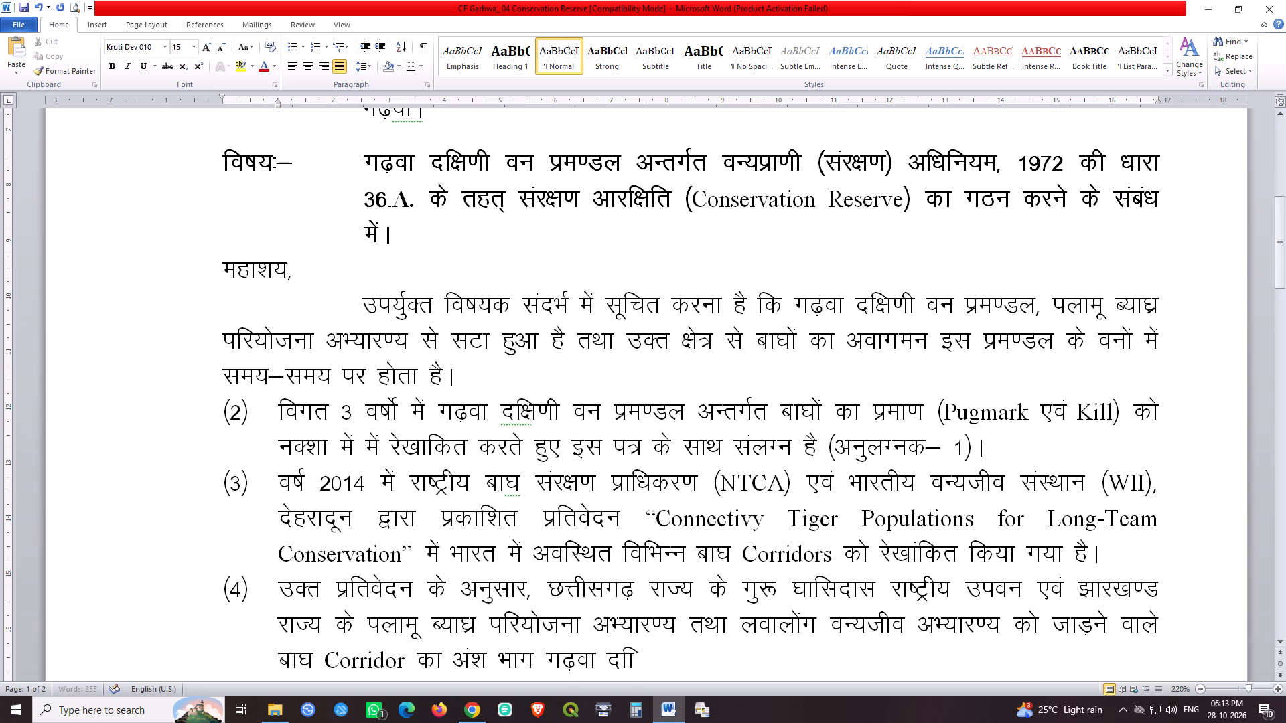
key(BackSpace)
text({k.kh ou ize.My vUrxZr Hkh)
key(space)
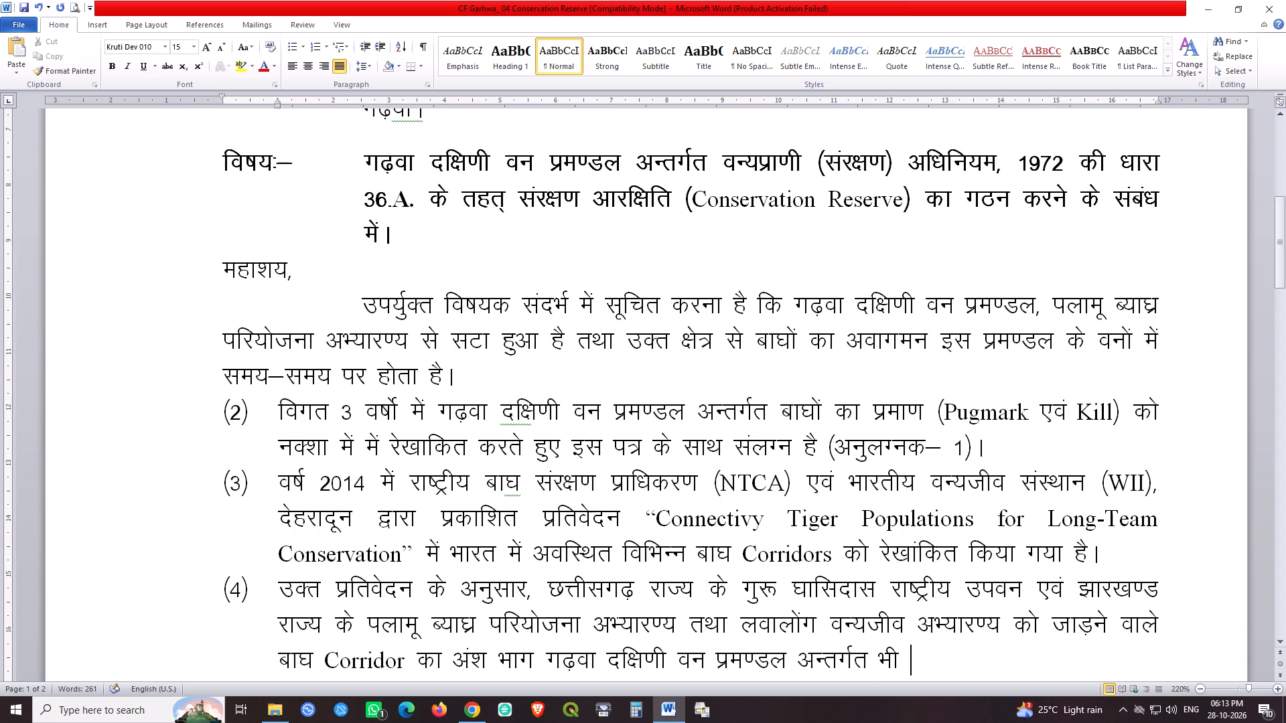
text(iM+rk gSA)
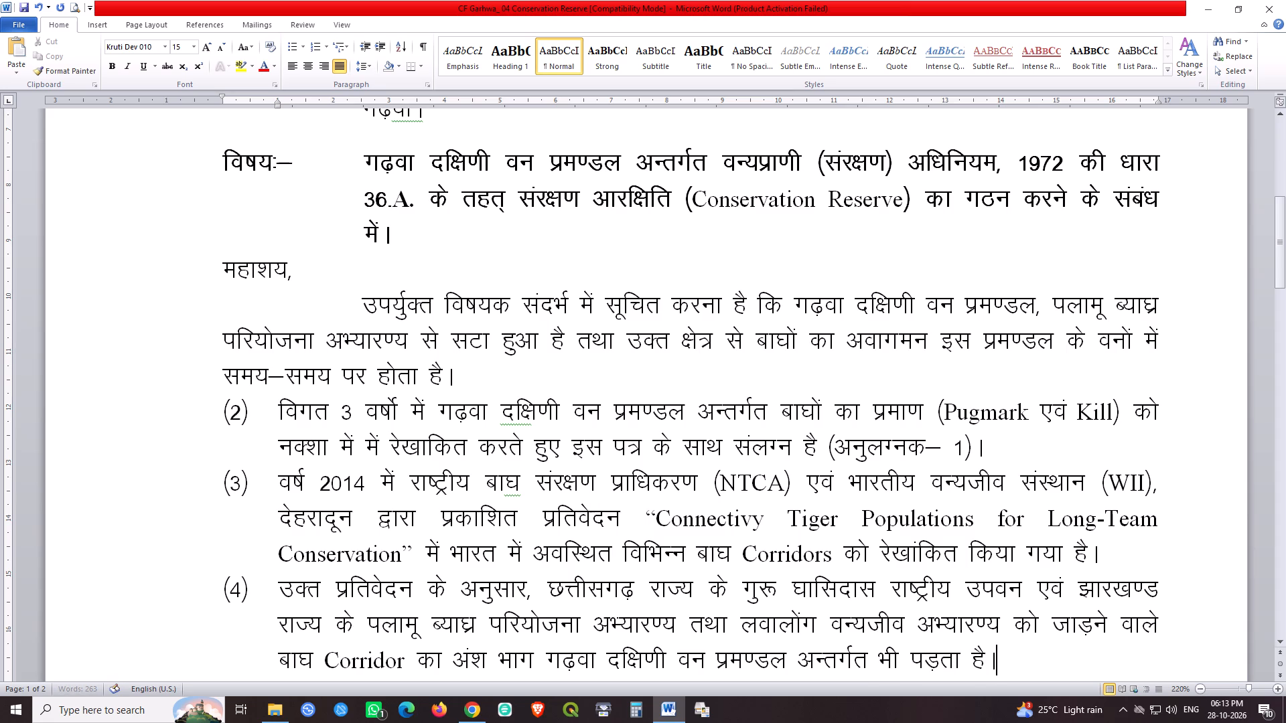
After the last sentence of paragraph (4), open a parenthesis with (विषयक in Kruti Dev, followed by Corridor in the default Latin font.
key(space)
key(alt+0)
key(alt+1)
key(alt+8)
key(alt+8)
text(fo'k;)
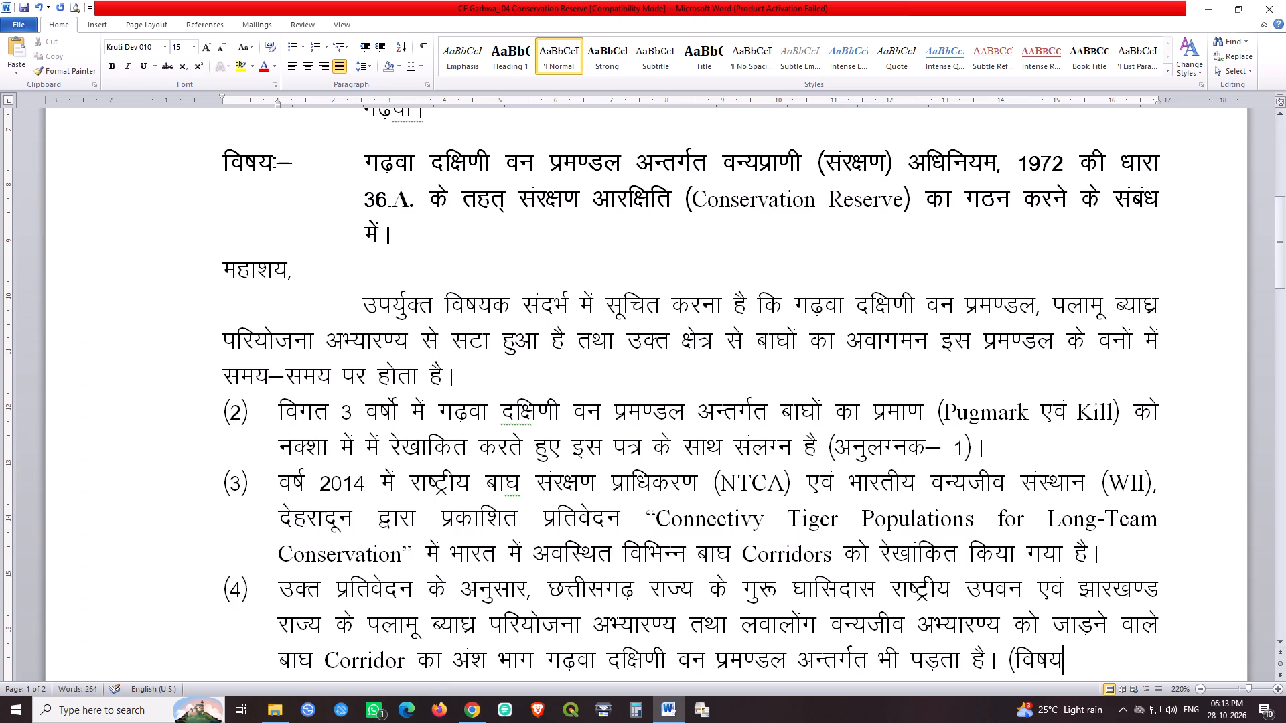
text(d)
key(space)
key(space)
key(space)
key(Left)
key(Left)
key(ctrl+space)
text(Corridor)
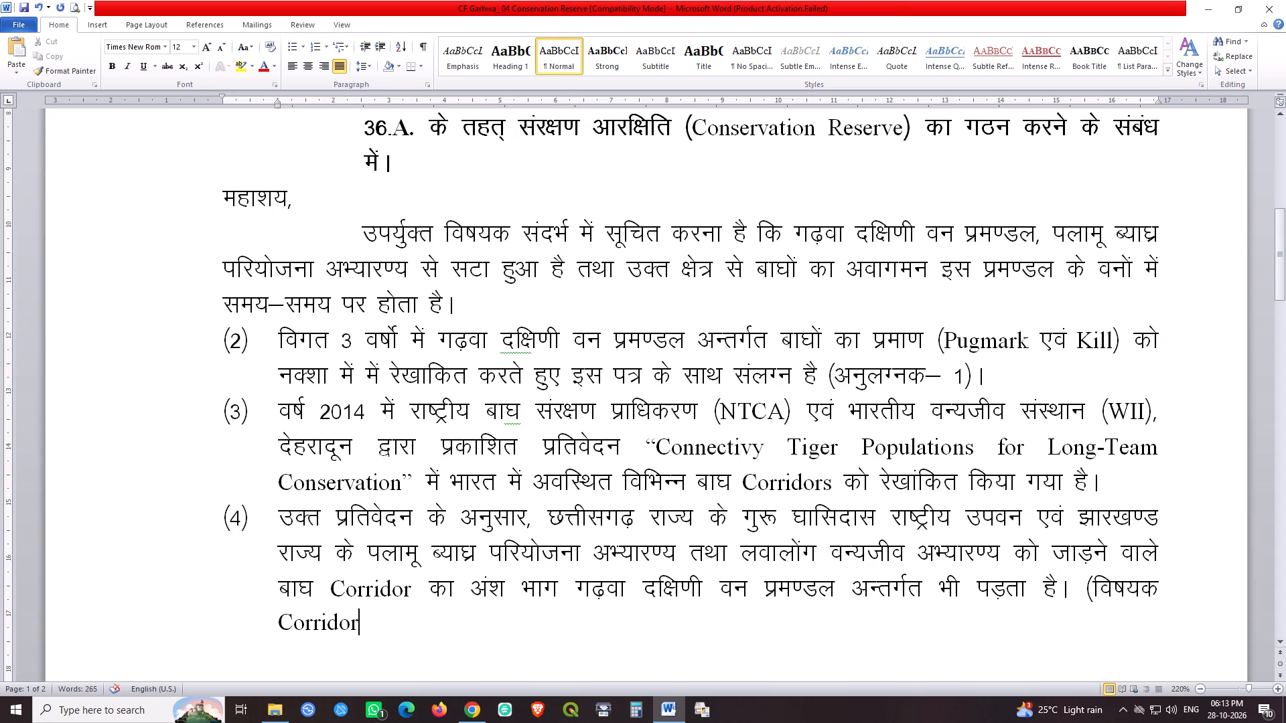
Complete the parenthetical note in Kruti Dev with का नक्शा संलग्न– अनुलग्नक– 02 and the closing parenthesis.
key(Right)
text(dk u)
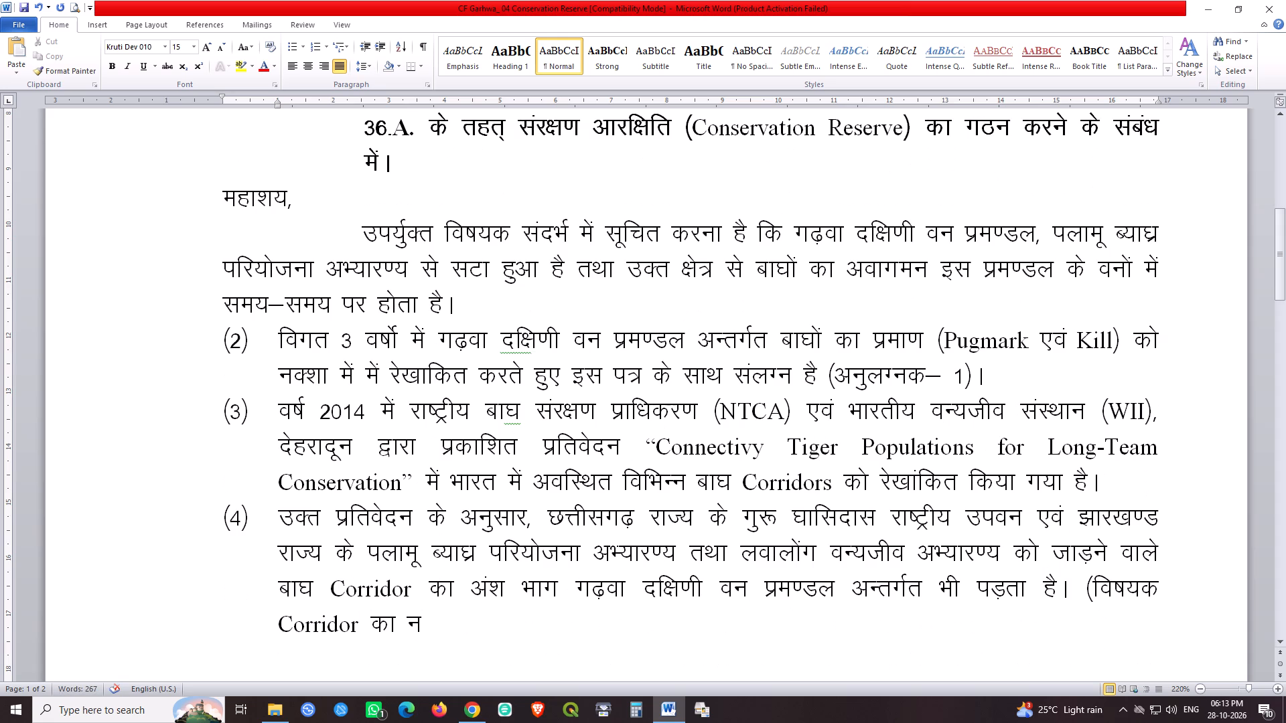
text(D"kk)
key(space)
text(layXu& vuqyXud)
text(&)
key(space)
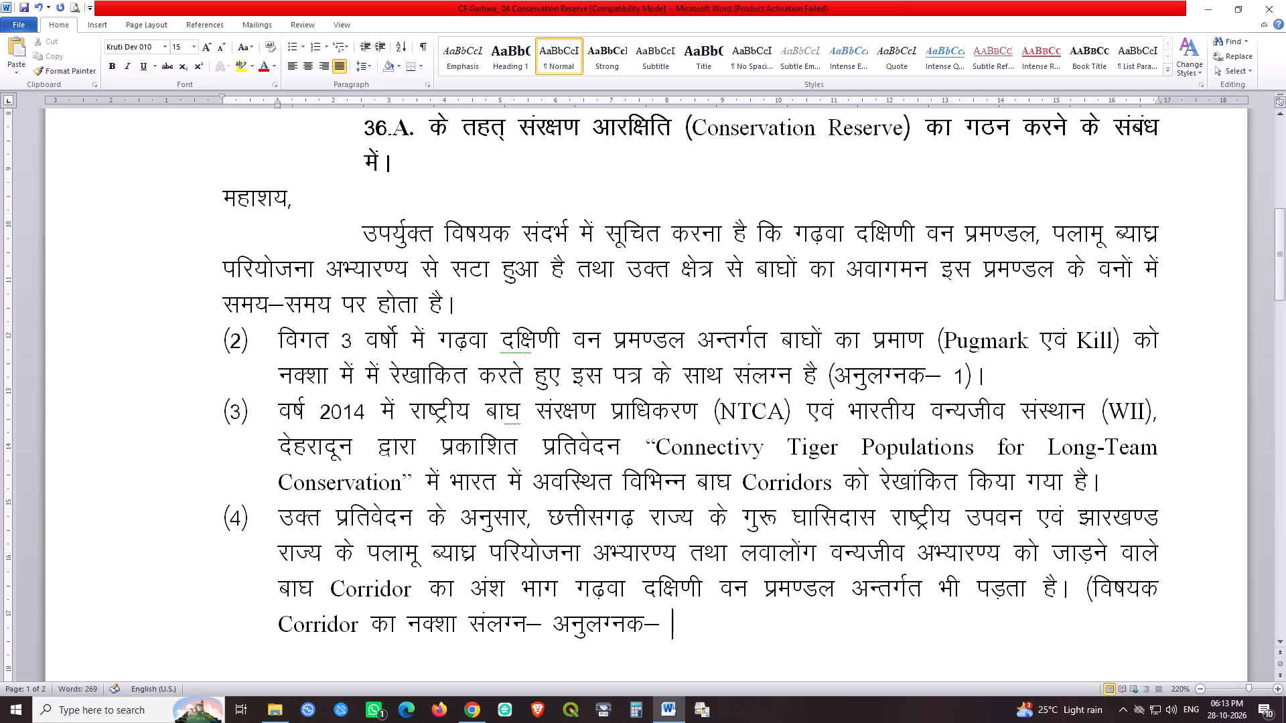
text(02)
key(alt+0)
key(alt+1)
key(alt+8)
key(alt+9)
Replace the dash after संलग्न in paragraph (4) with a comma.
click(531, 621)
key(Delete)
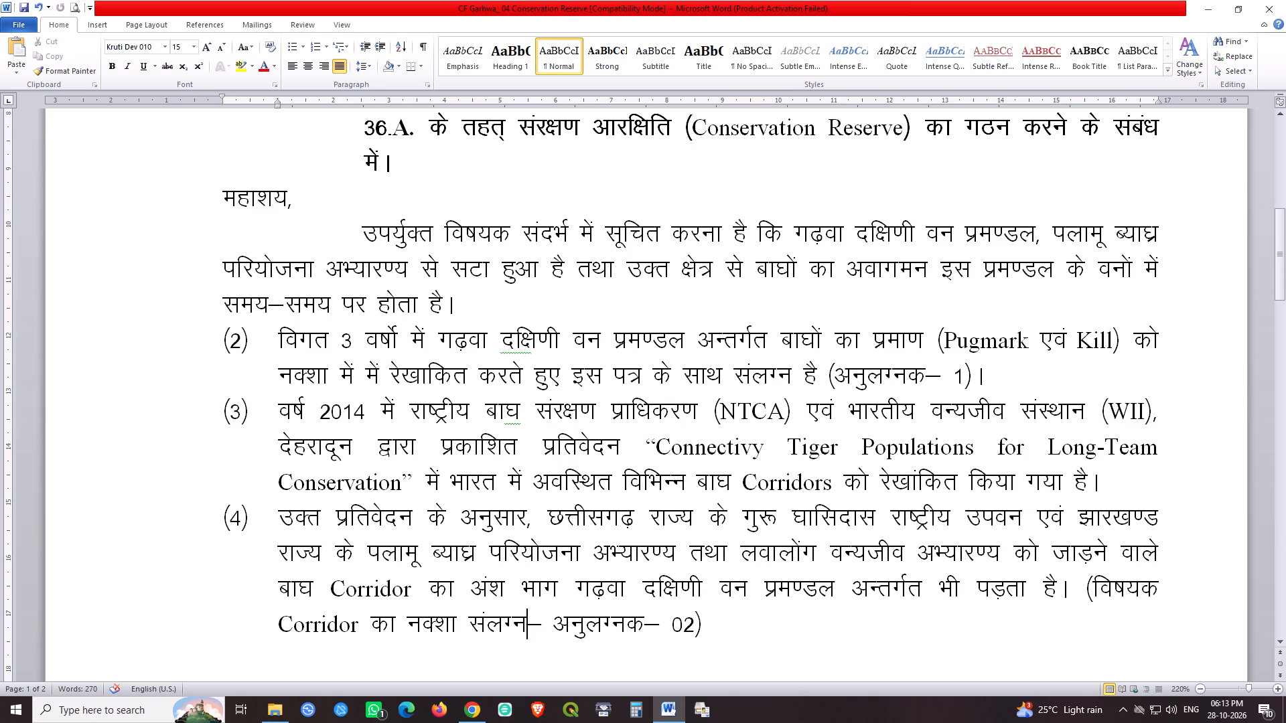
key(bracketright)
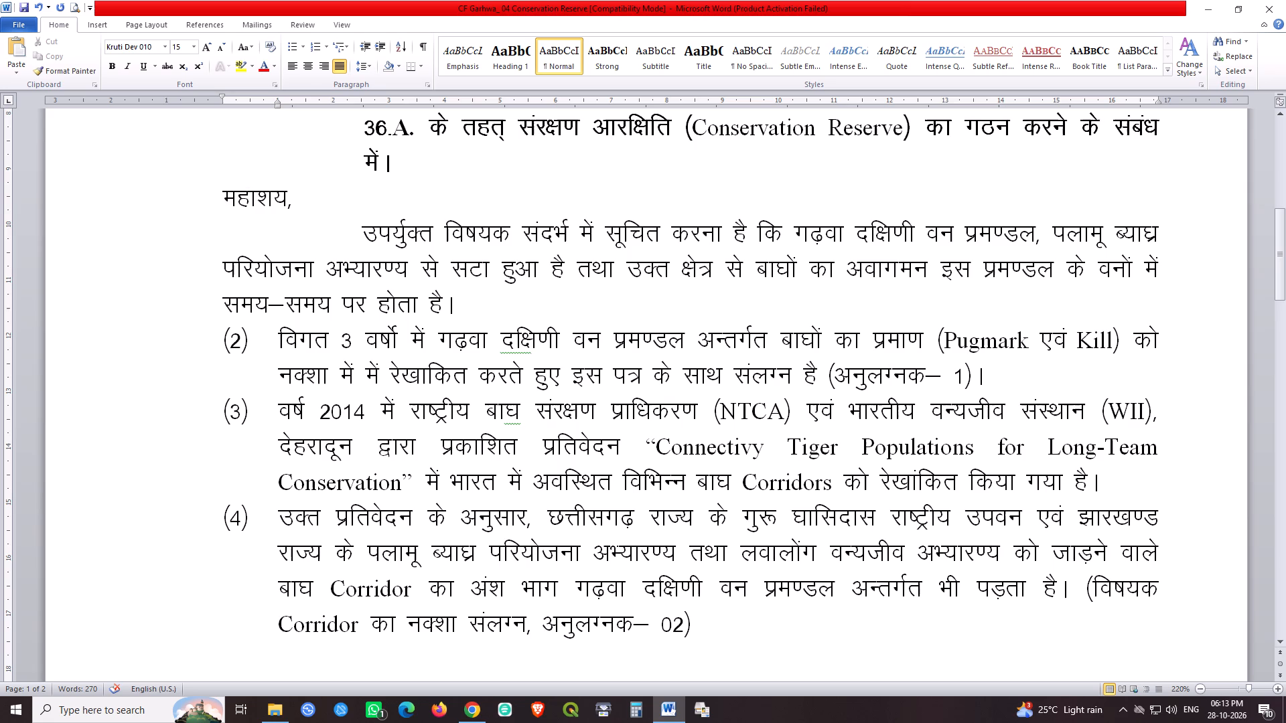
click(544, 627)
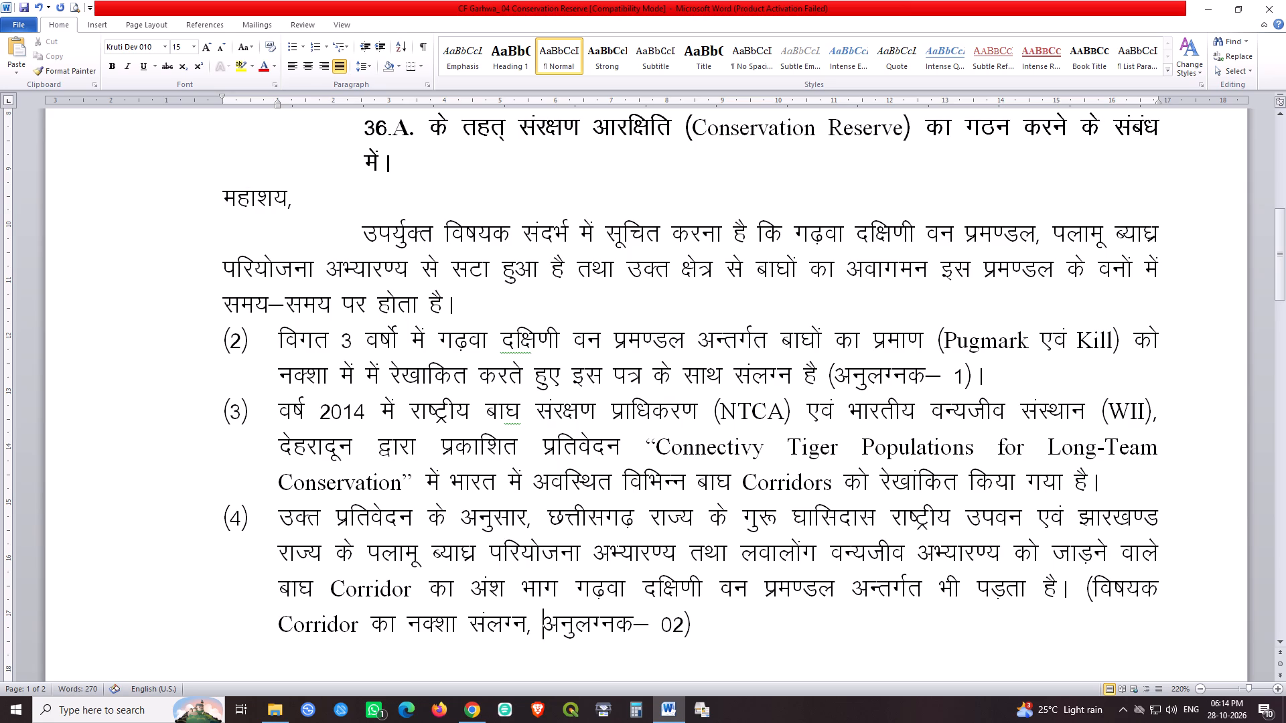
Change the अनुलग्नक number in paragraph (2) to 01.
click(950, 371)
key(0)
Move the danda in paragraph (4) from after है to after the closing parenthesis of the annexure note, and save the document.
click(1062, 585)
key(Delete)
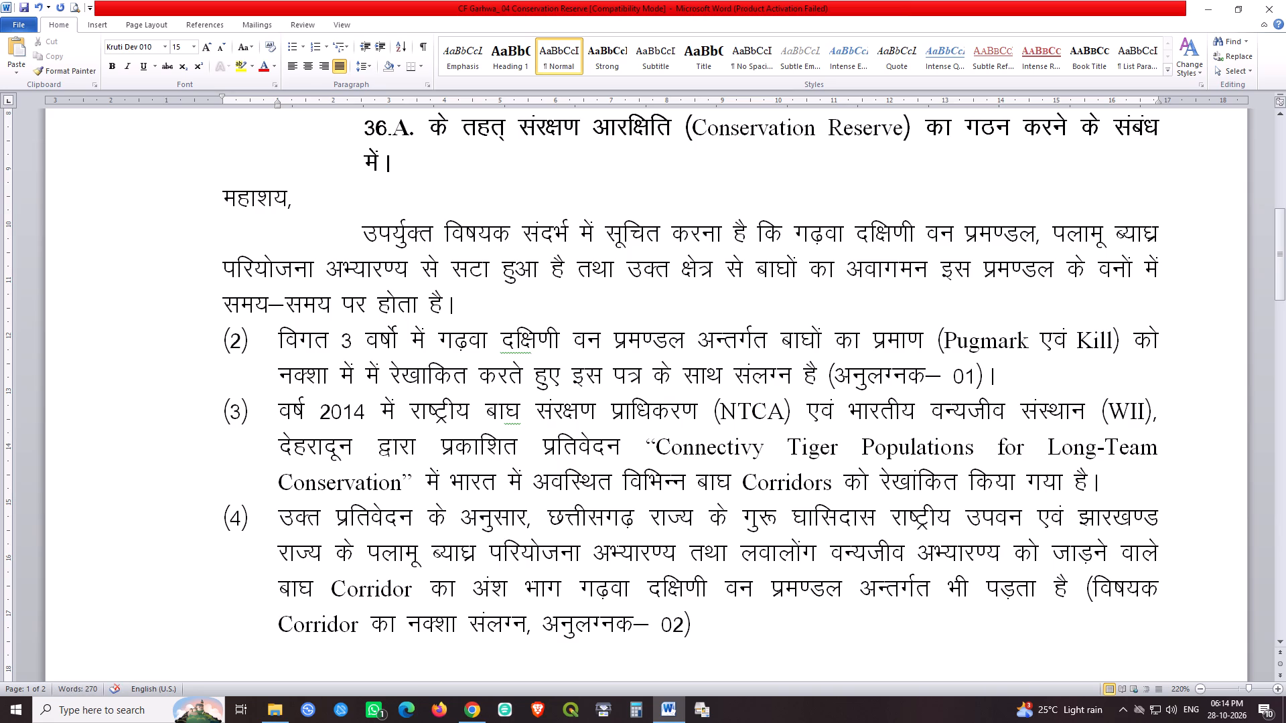
click(689, 622)
text(AS)
key(BackSpace)
key(ctrl+s)
Start a new paragraph numbered (5) below paragraph (4), with its text position tabbed after the number.
key(Return)
key(alt+0)
key(alt+1)
key(alt+8)
key(alt+8)
key(5)
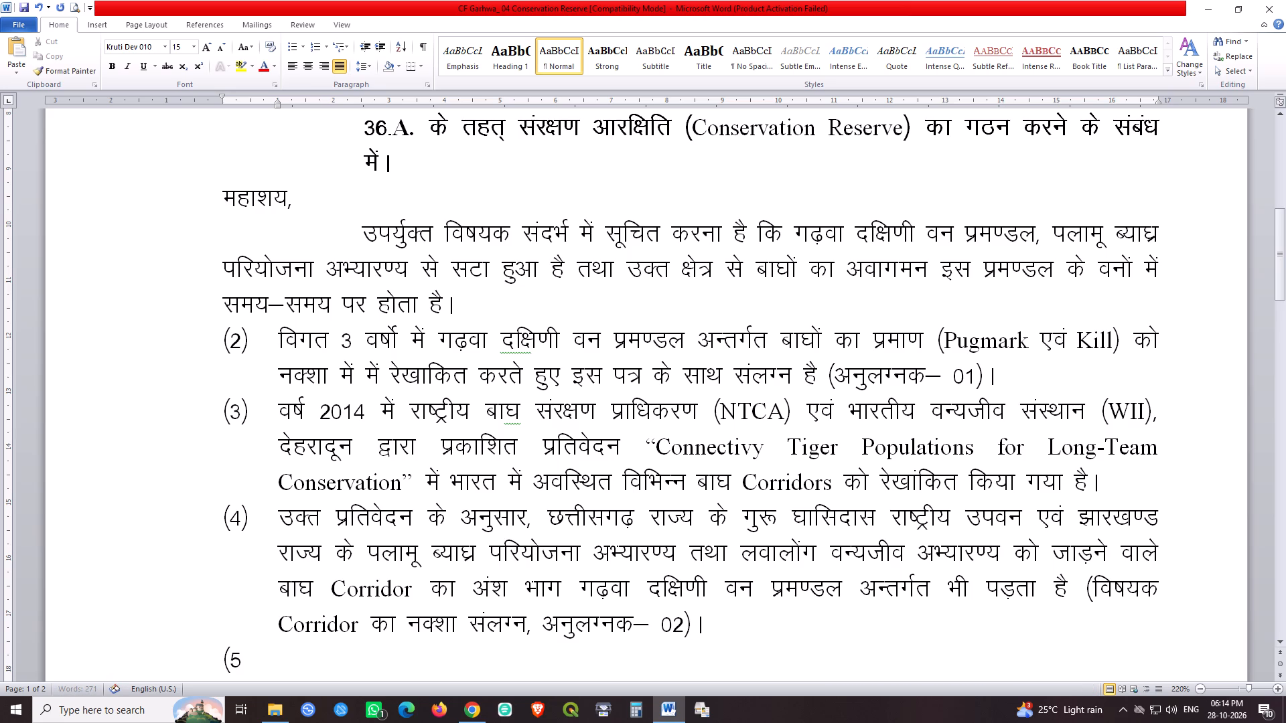
key(alt+0)
key(alt+1)
key(alt+8)
key(alt+9)
key(Tab)
Begin paragraph (5) with इस संदर्भ में सरकारी भूमि पर संरक्षण, followed by the word for reserve.
text(bl lanHkZ esa ljdckjh)
key(BackSpace)
key(BackSpace)
key(BackSpace)
key(BackSpace)
key(BackSpace)
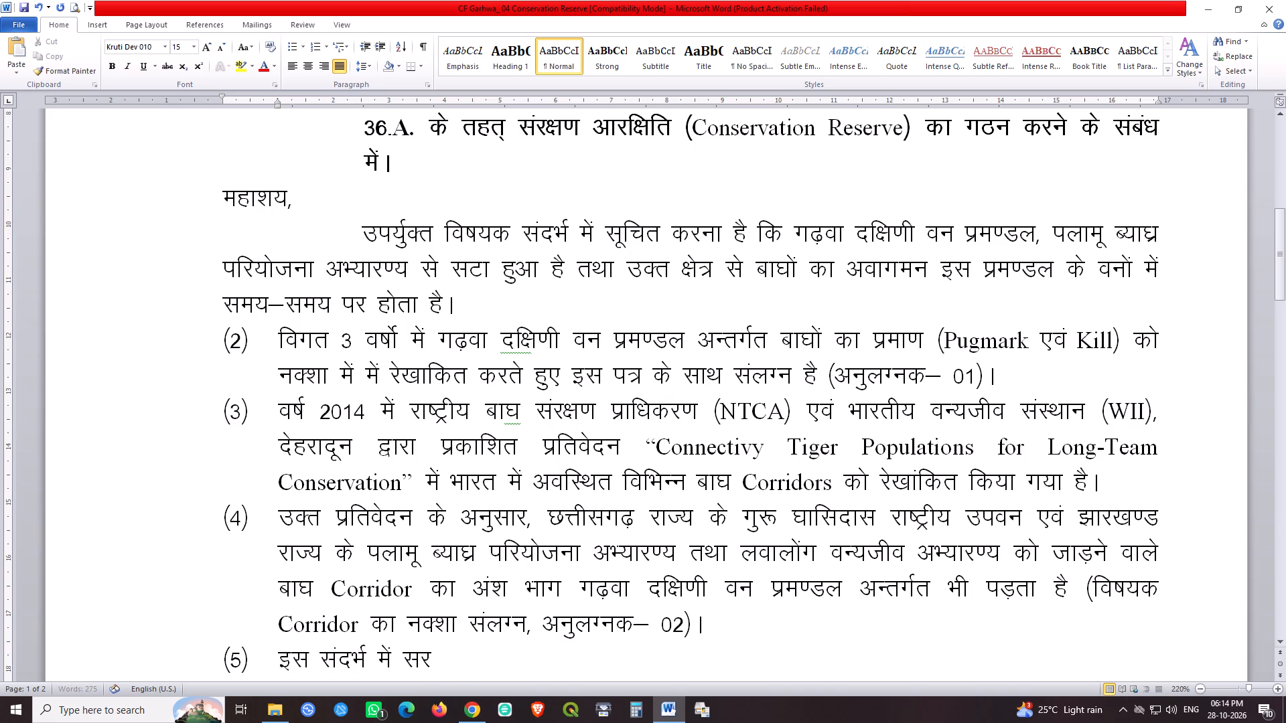
text(dkjh Hkwfe ij laj{k.k vf)
key(BackSpace)
text(kfj)
key(BackSpace)
key(BackSpace)
text(jf{Kfr)
key(space)
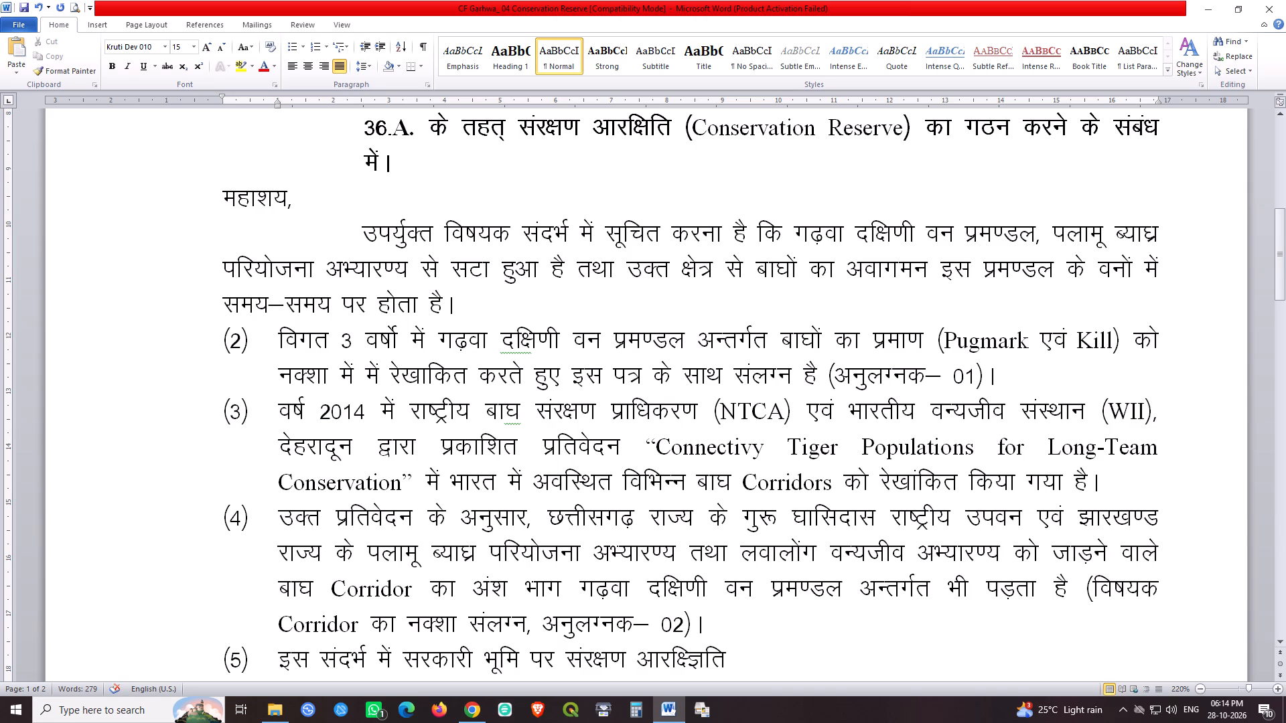
key(space)
key(space)
Correct the spelling of the last word in paragraph (5) to आरक्षिति.
key(Left)
key(Left)
key(Left)
key(Left)
key(Left)
key(BackSpace)
key(j)
key(BackSpace)
key(k)
key(Right)
key(Right)
key(Right)
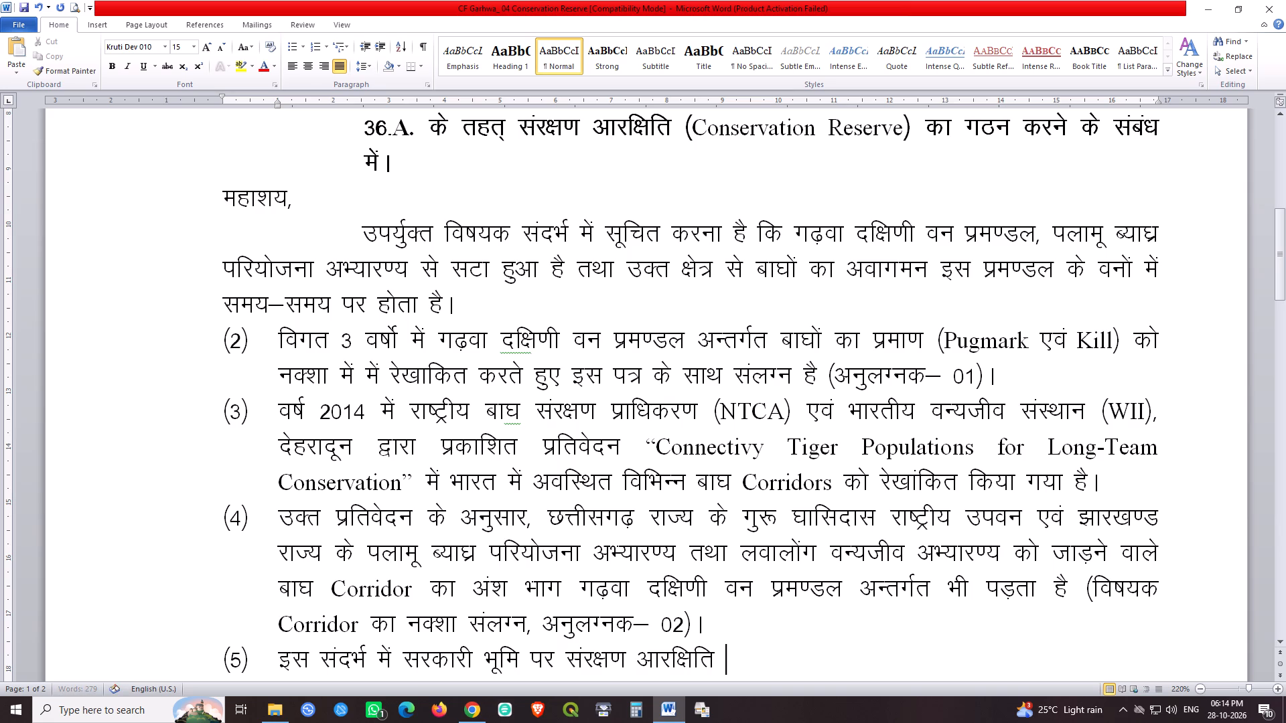
After आरक्षिति, add (Conservation Reserve) with Kruti Dev parentheses and the English words in the default Latin font.
key(Left)
key(space)
key(alt+0)
key(alt+1)
key(alt+8)
key(alt+8)
key(alt+0)
key(alt+1)
key(alt+8)
key(alt+9)
key(Left)
key(ctrl+space)
text(Conservation)
key(space)
text(Reserve)
key(Right)
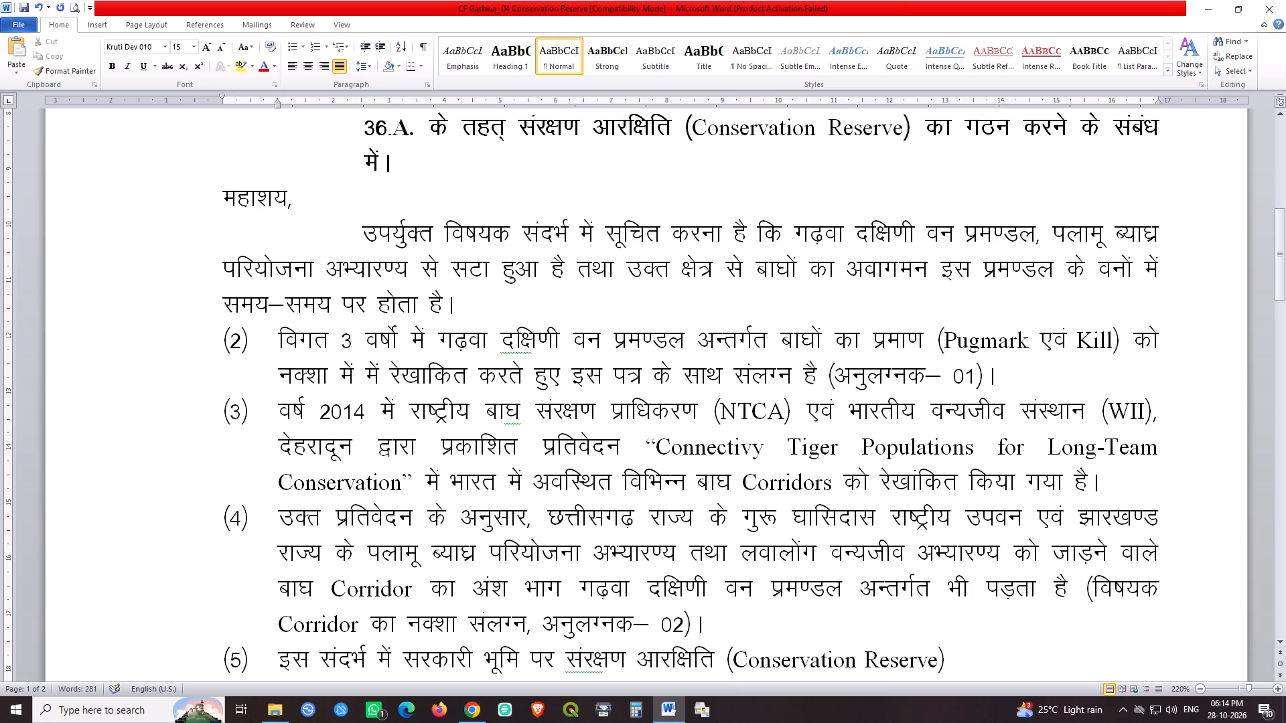
Continue paragraph (5) in Kruti Dev with का गठन करने के संबंध में वन्यजीव संरक्षण.
key(space)
text(dk xBu)
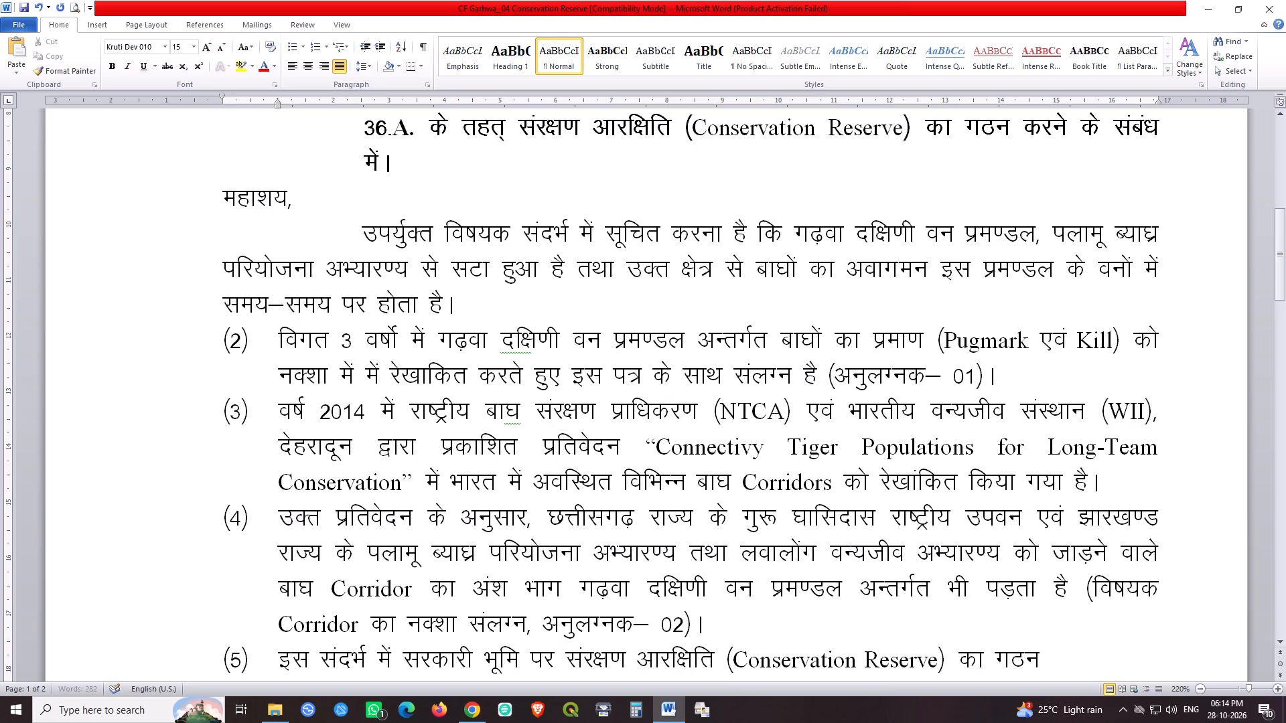
key(space)
text(djus ds fy)
key(BackSpace)
key(BackSpace)
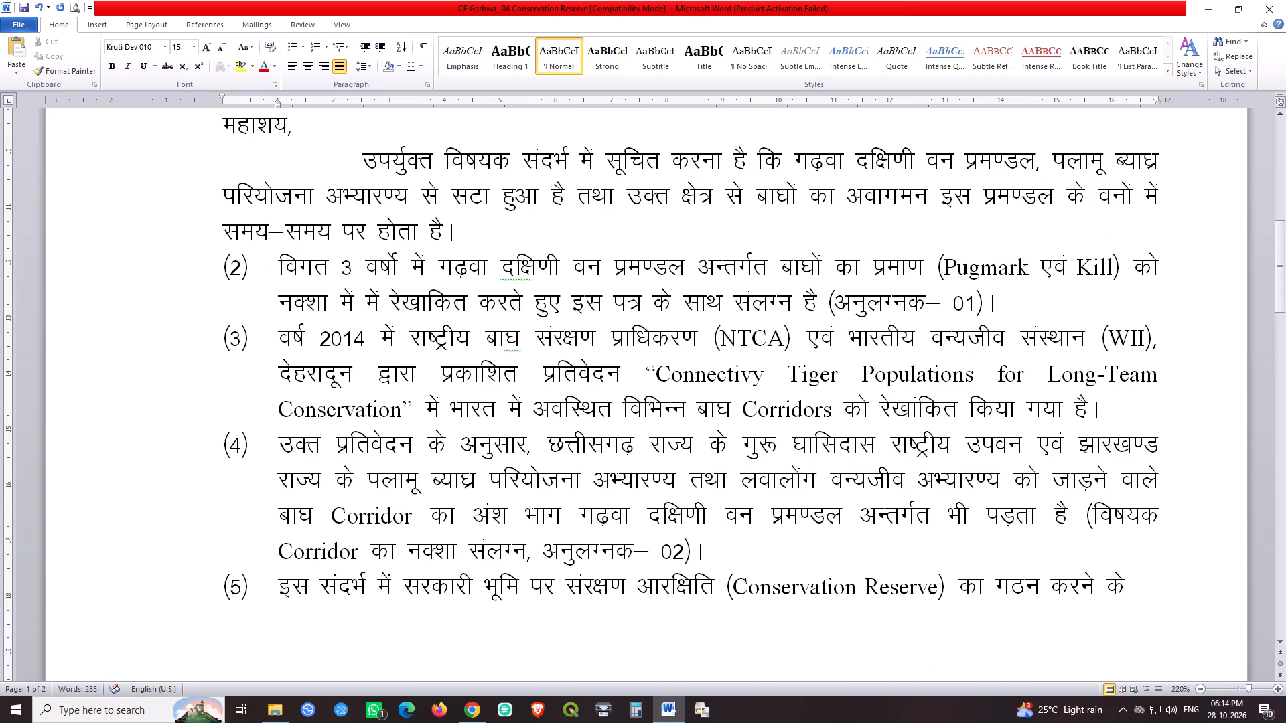
text(laca/k esa)
key(space)
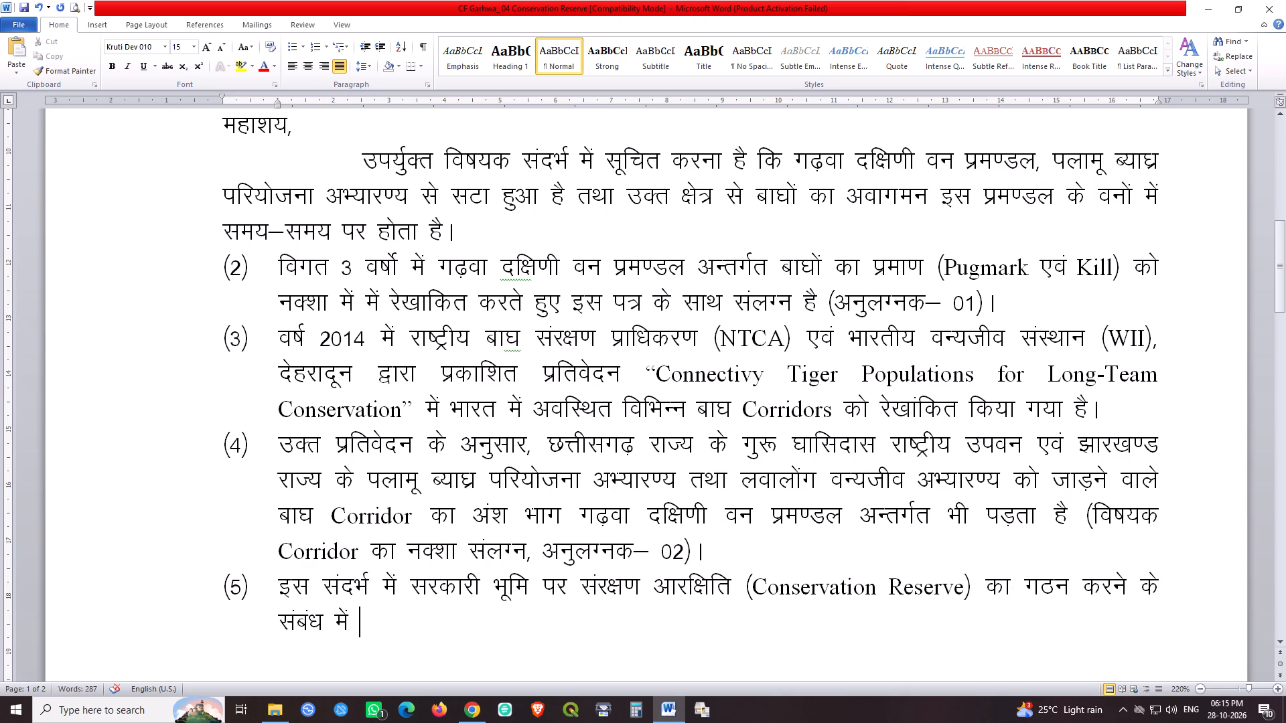
text(oU;tho laj{k.k)
key(space)
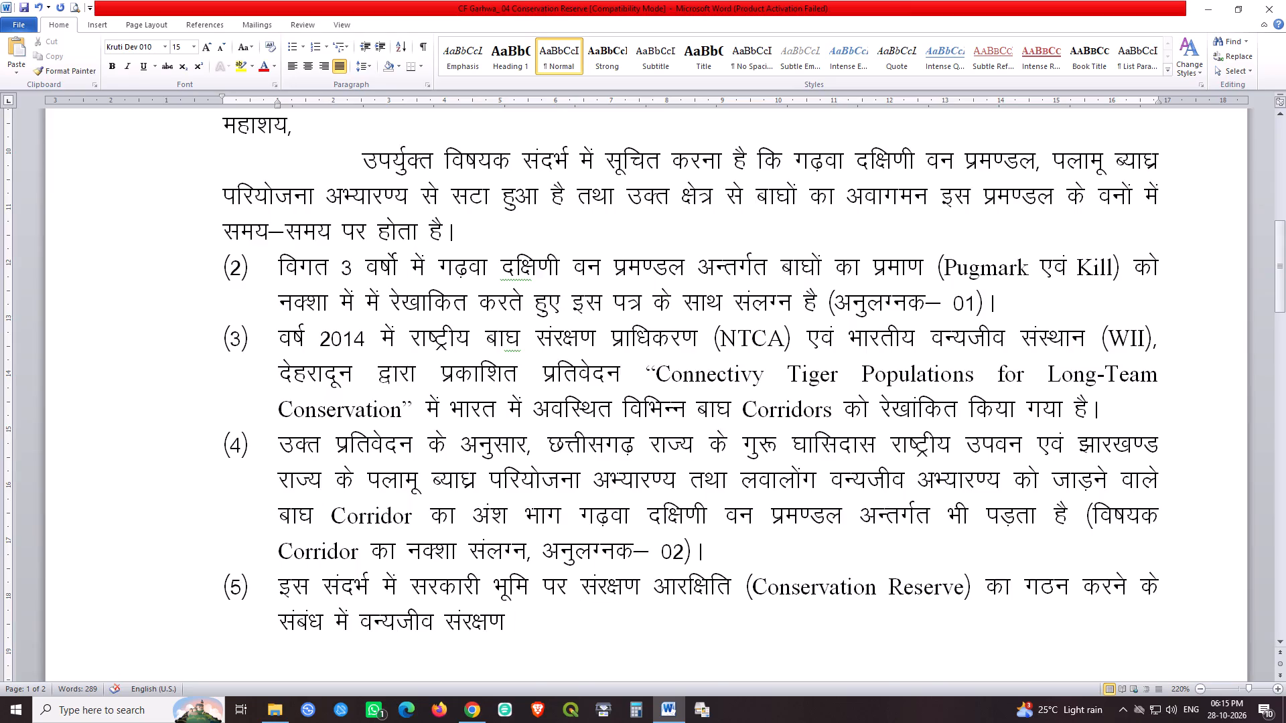
Copy वन्यप्राणी (संरक्षण) अधिनियम, 1972 की धारा 36.A. from the subject line and paste it at the end of paragraph (5).
scroll(827, 609, up, 7)
click(1017, 512)
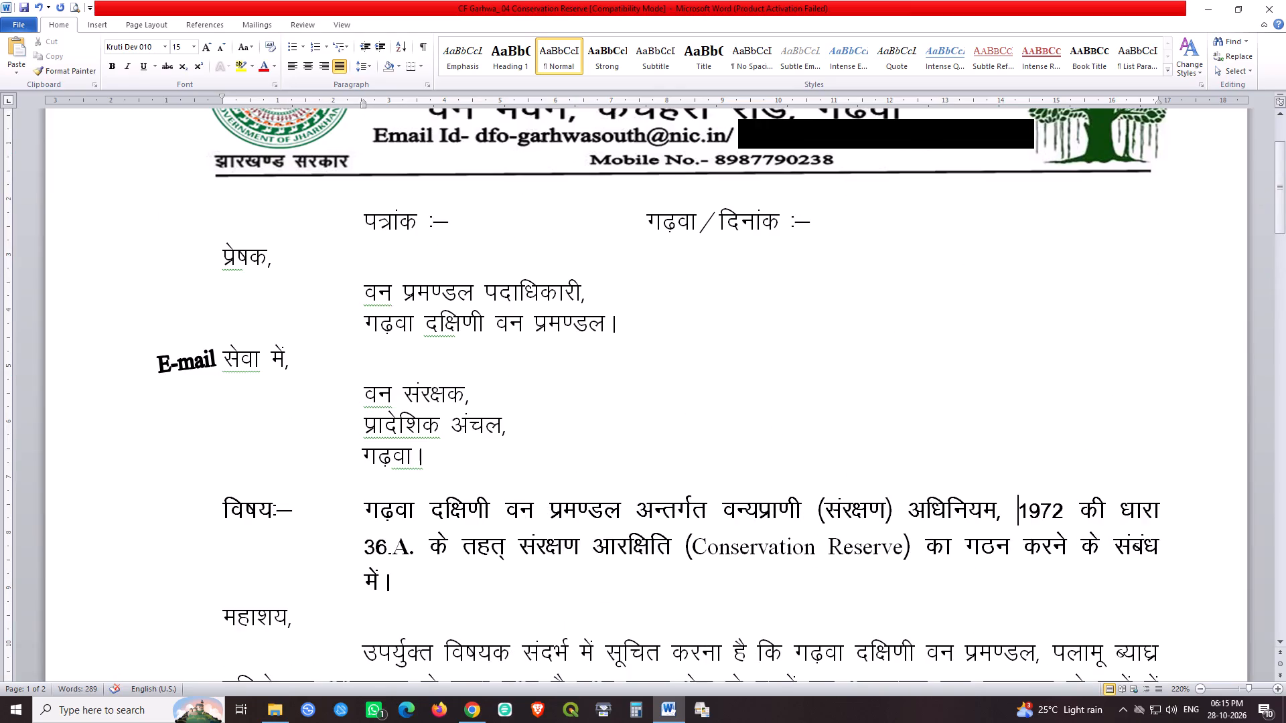
drag(721, 512, 1146, 515)
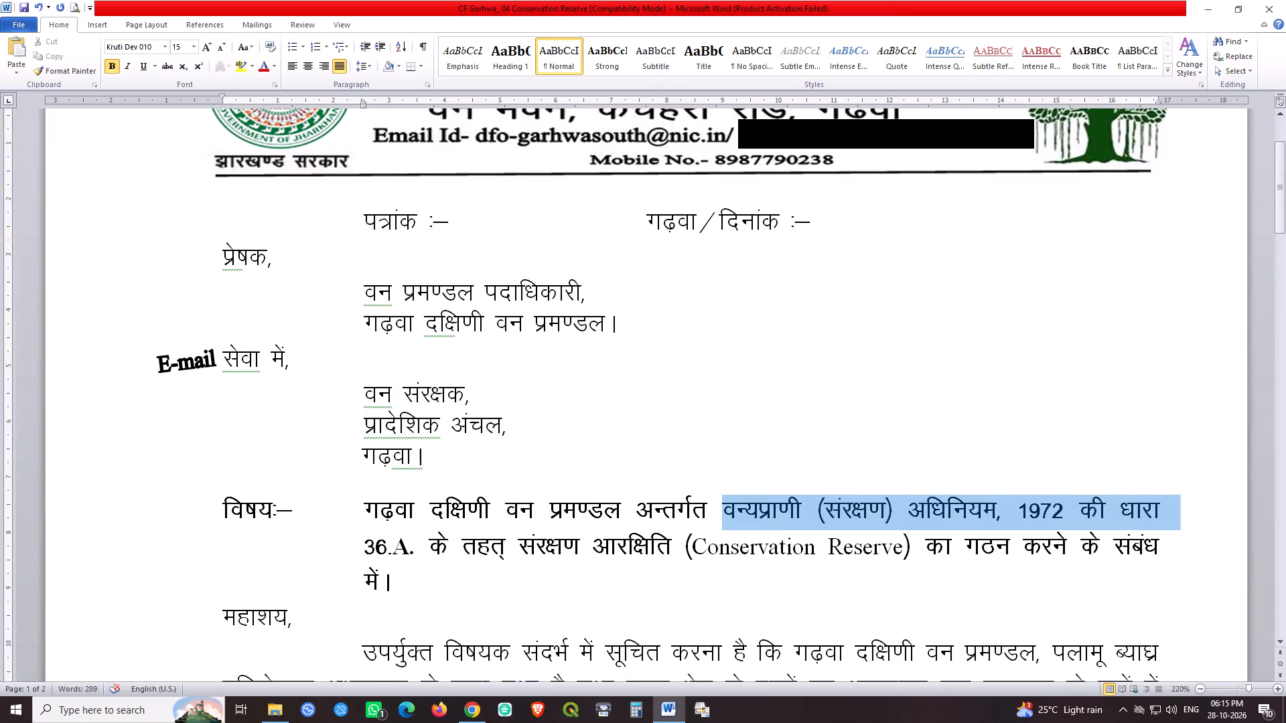
drag(1146, 515, 426, 560)
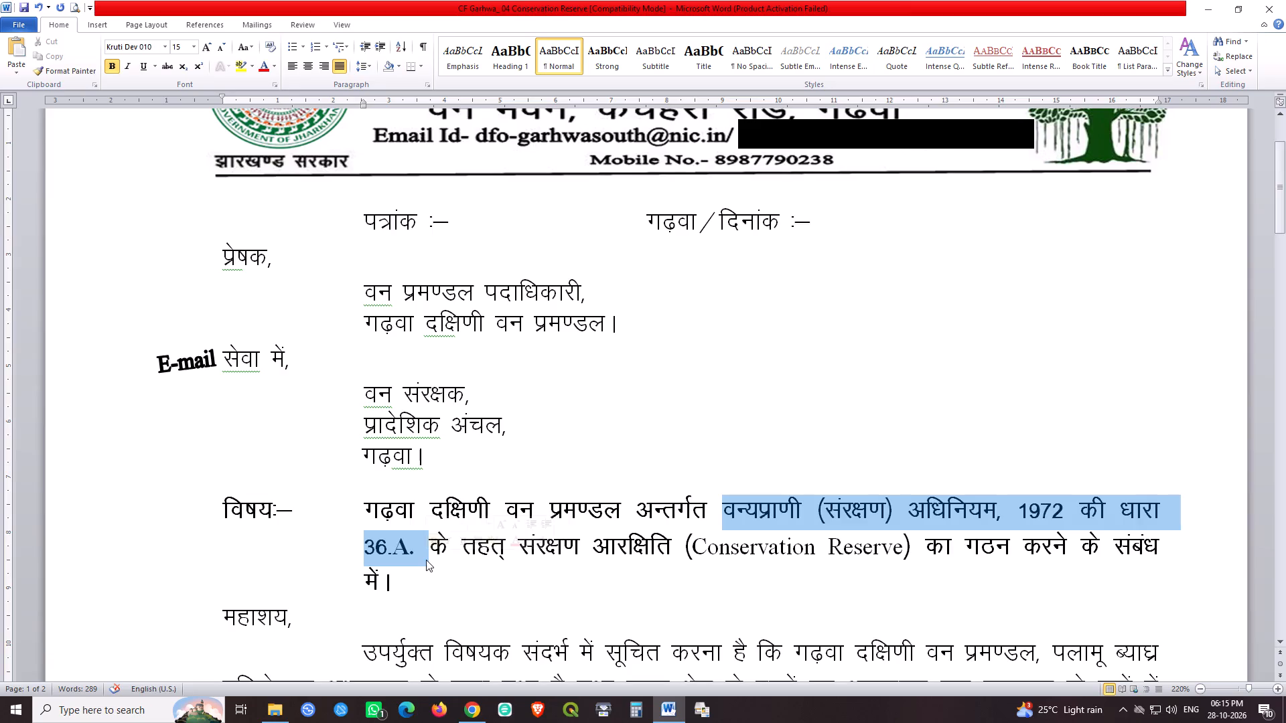
key(ctrl+c)
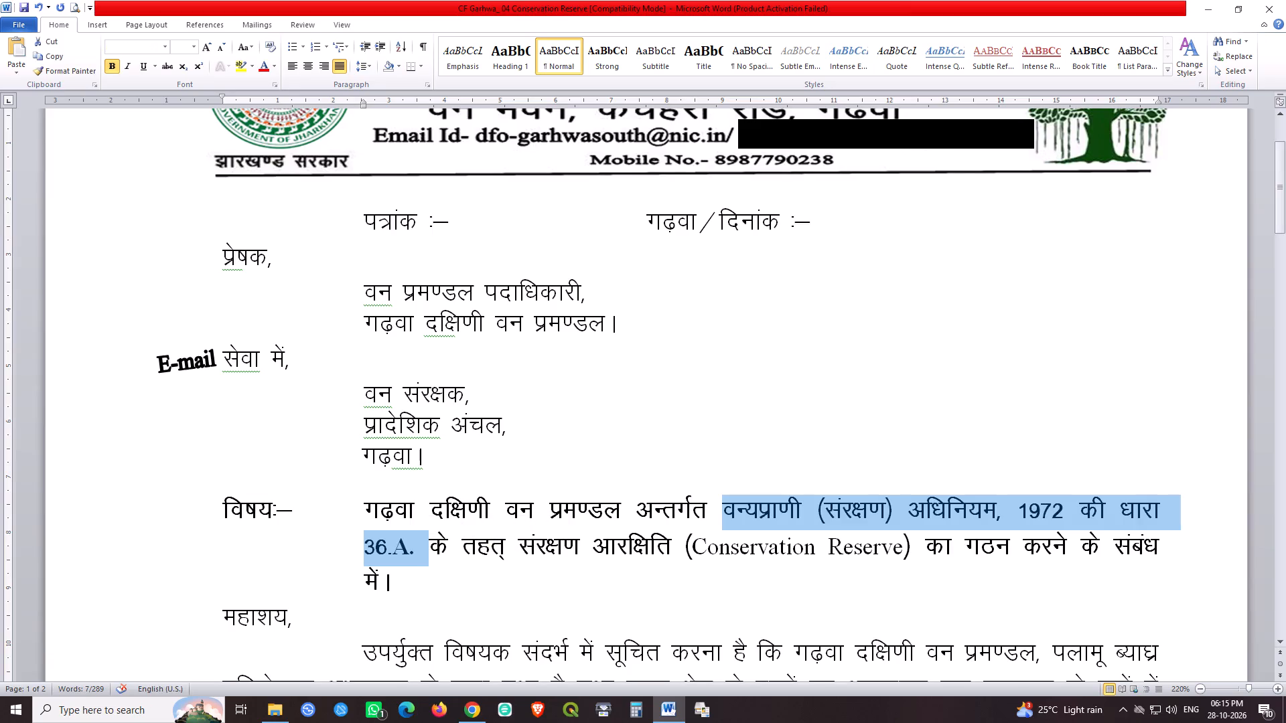
scroll(739, 538, down, 14)
scroll(590, 511, up, 4)
click(511, 412)
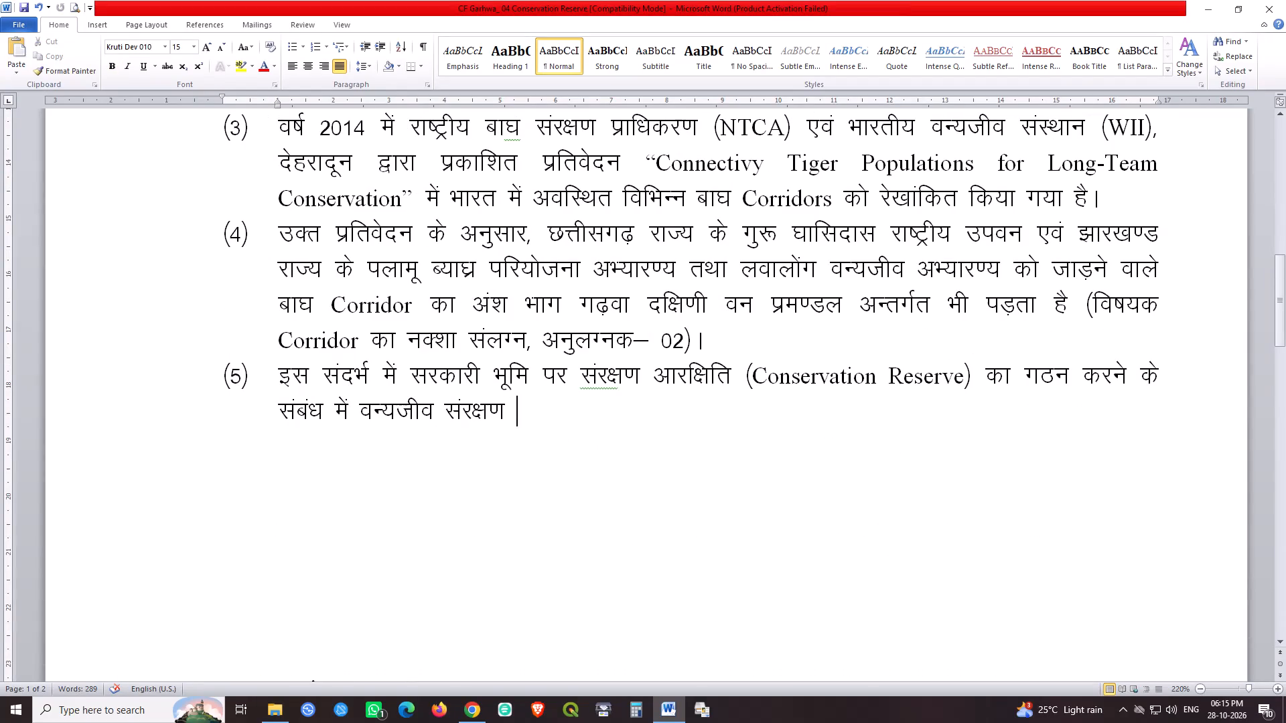
key(ctrl+v)
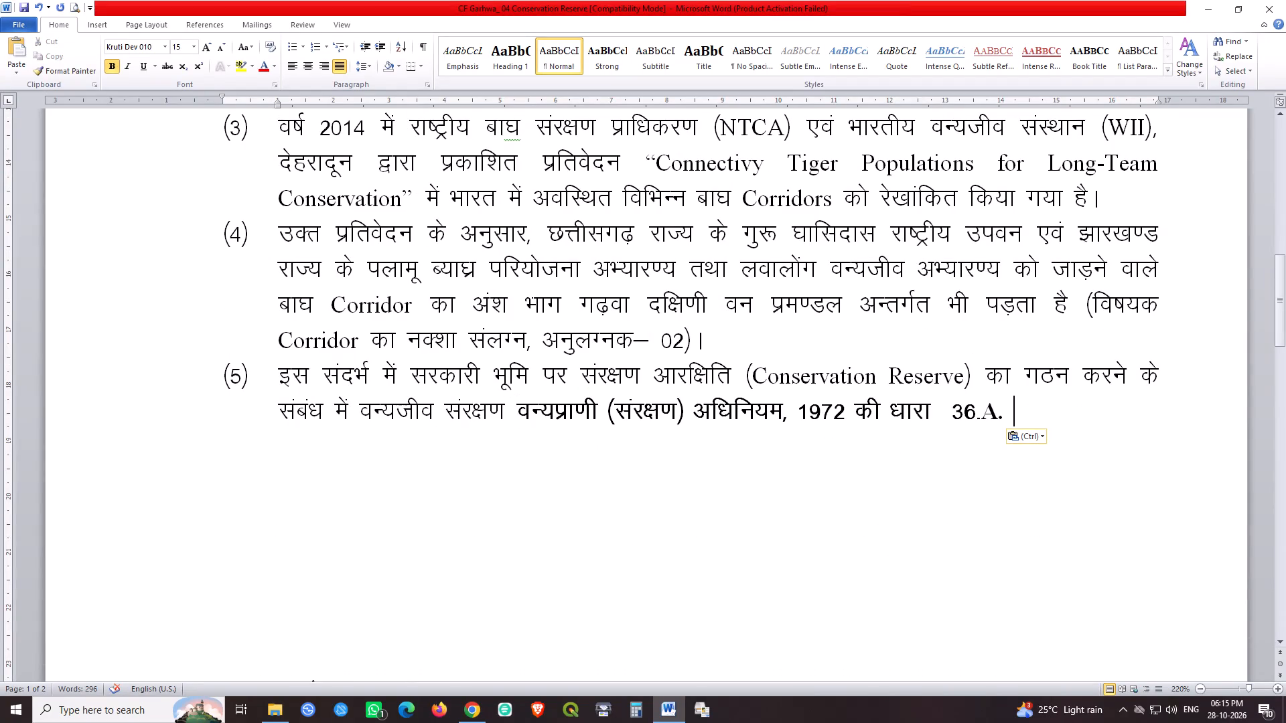
Delete the words वन्यजीव संरक्षण preceding the pasted Act reference in paragraph (5).
drag(367, 406, 504, 412)
key(Delete)
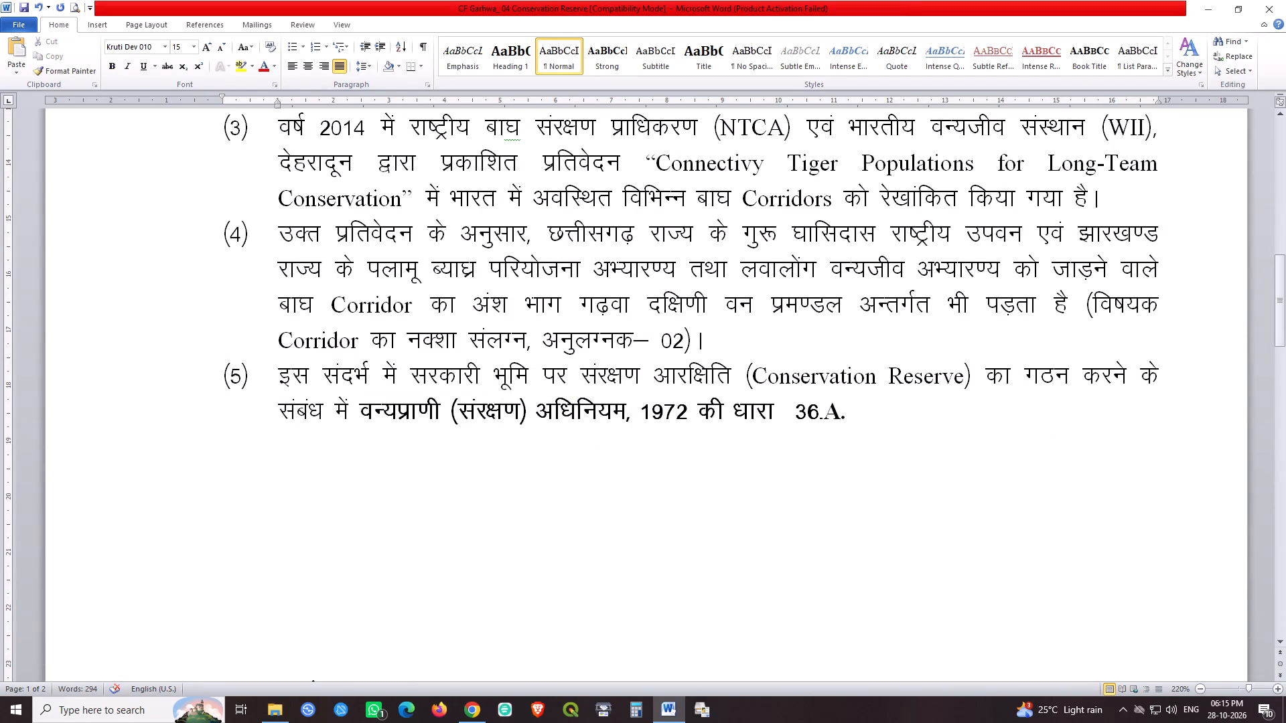
Remove the bold formatting from the pasted Act and section reference in paragraph (5).
drag(365, 414, 849, 416)
key(ctrl+b)
click(849, 416)
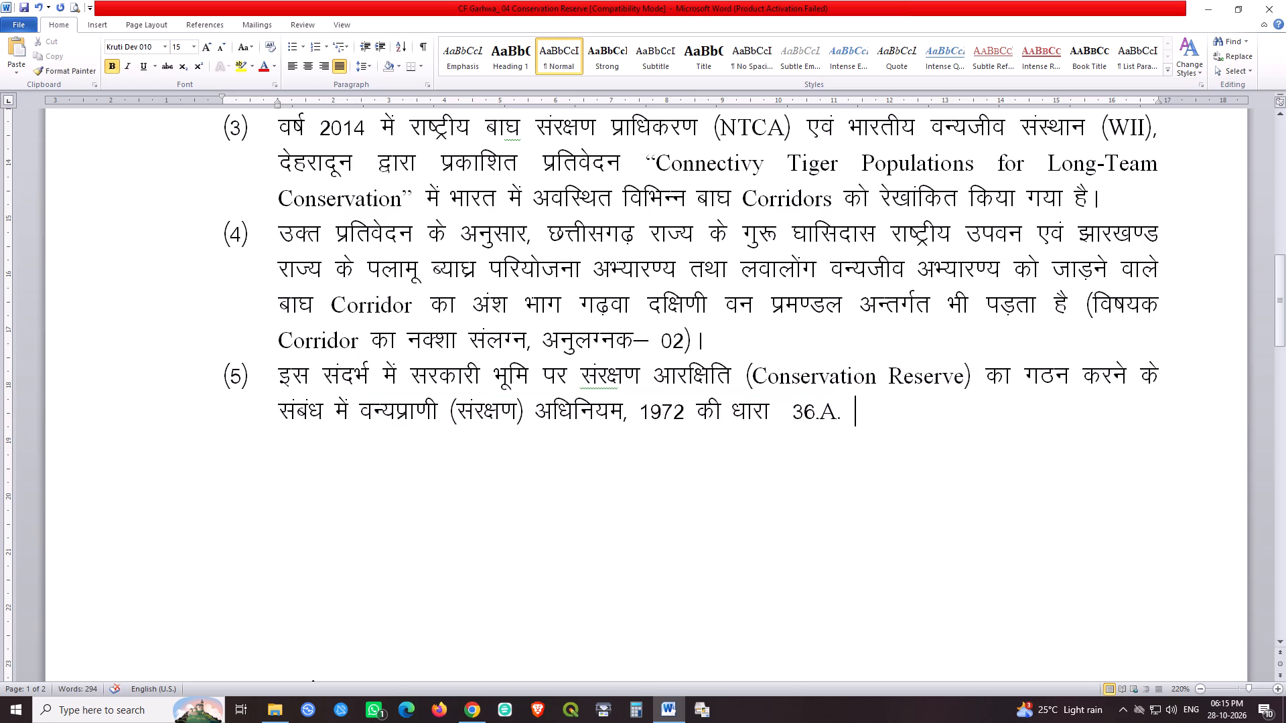
In paragraph (5), change वन्यप्राणी to वन्यजीव, keeping a space before (संरक्षण).
click(397, 400)
key(ctrl+shift+Right)
key(ctrl+shift+Right)
key(ctrl+shift+Right)
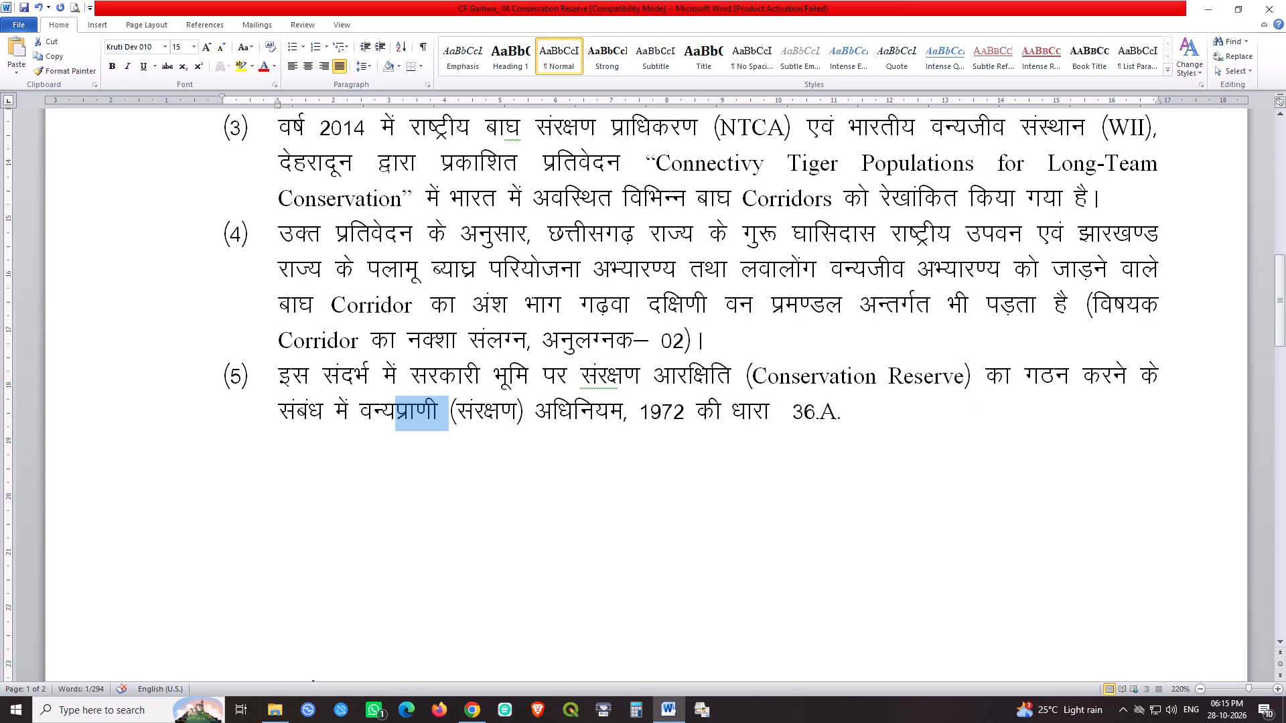
text(tho)
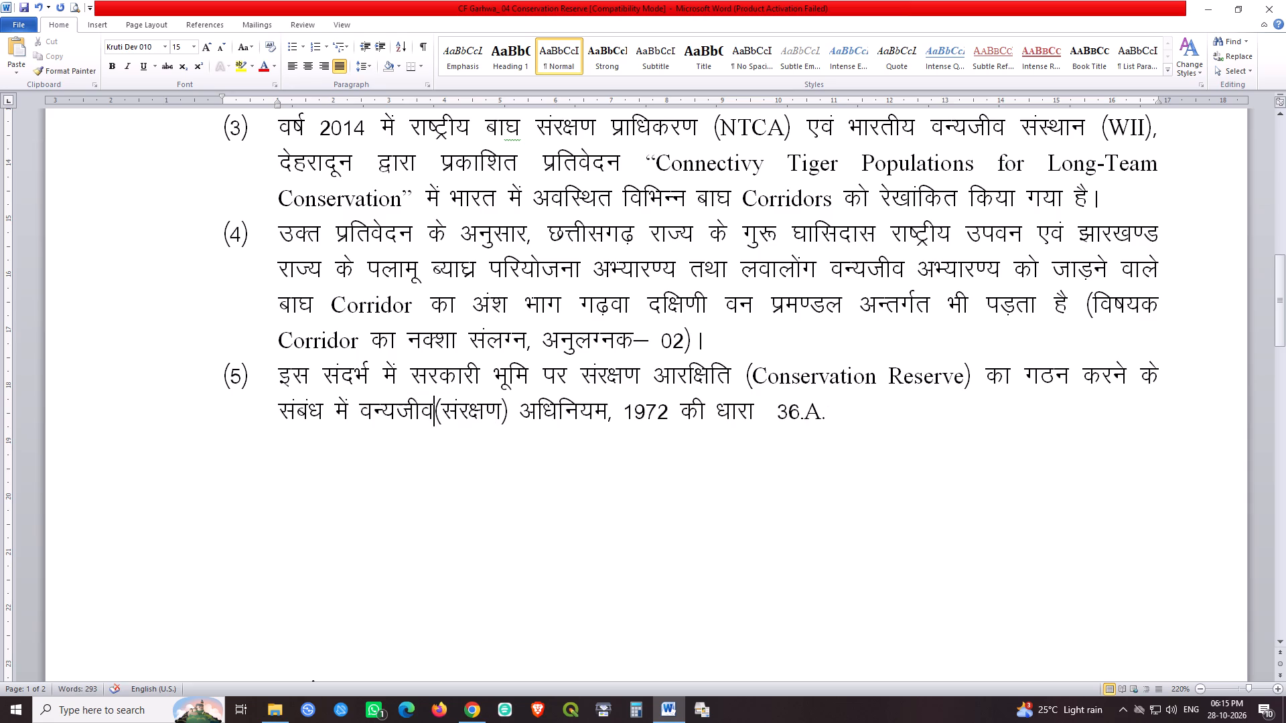
key(space)
Insert a space between 36 and .A. in the section reference of paragraph (5).
key(Right)
key(Right)
key(Right)
key(Right)
key(Right)
key(Right)
key(Right)
key(Right)
key(Right)
key(Right)
key(Right)
key(Right)
key(Right)
key(Right)
key(Right)
key(Right)
key(Right)
key(Right)
key(Right)
key(Right)
key(Right)
key(Right)
key(Right)
key(Right)
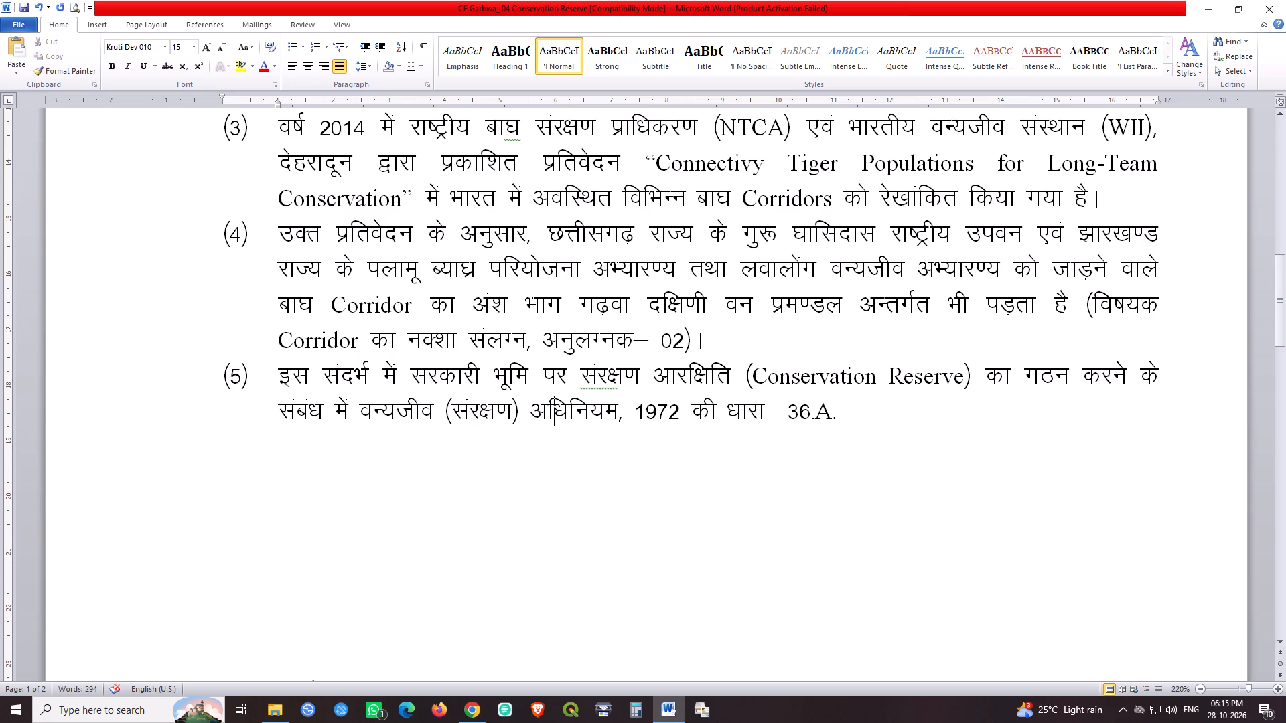
key(Right)
key(Right)
key(Right)
key(Right)
key(Right)
key(Right)
key(Right)
key(Right)
key(Right)
key(Right)
key(Right)
key(Right)
key(Right)
key(Right)
key(Left)
key(space)
Continue paragraph (5) after the section number with निम्नवत् प्रावधान है :– in Kruti Dev.
key(Right)
key(Right)
key(Right)
key(Right)
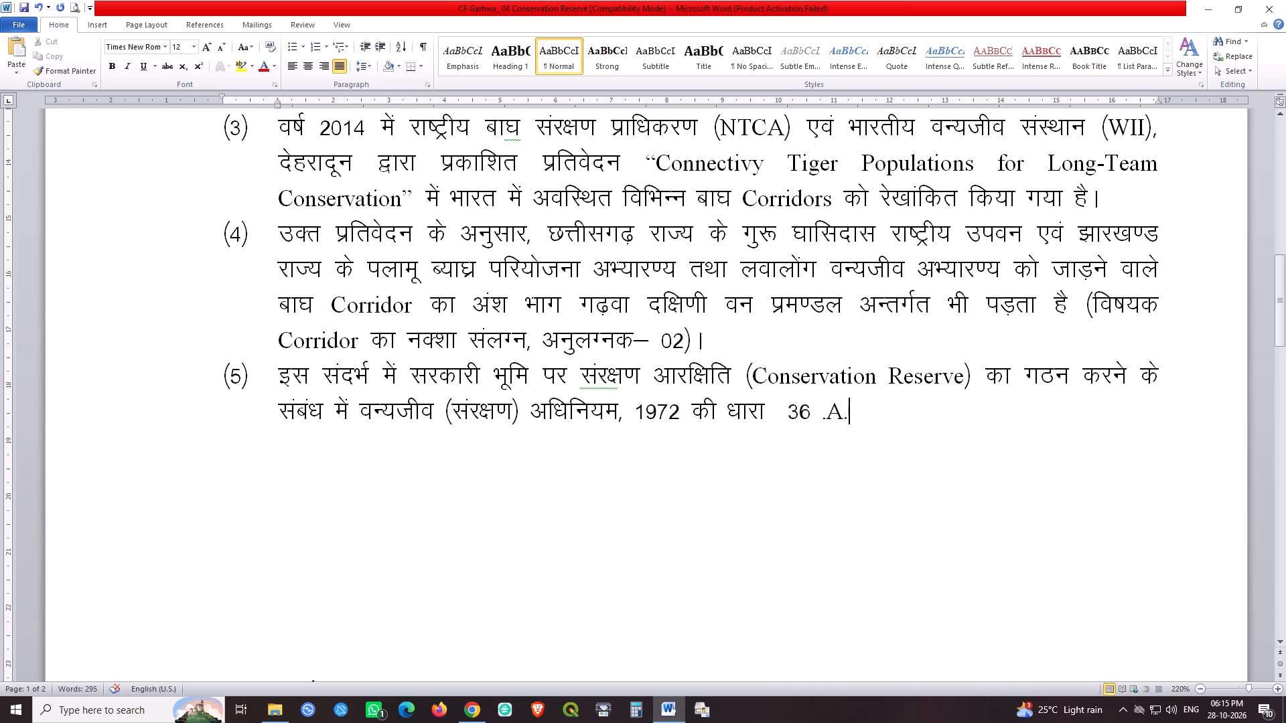
text(fuEuor)
text(~ izko/kku gS %&)
key(space)
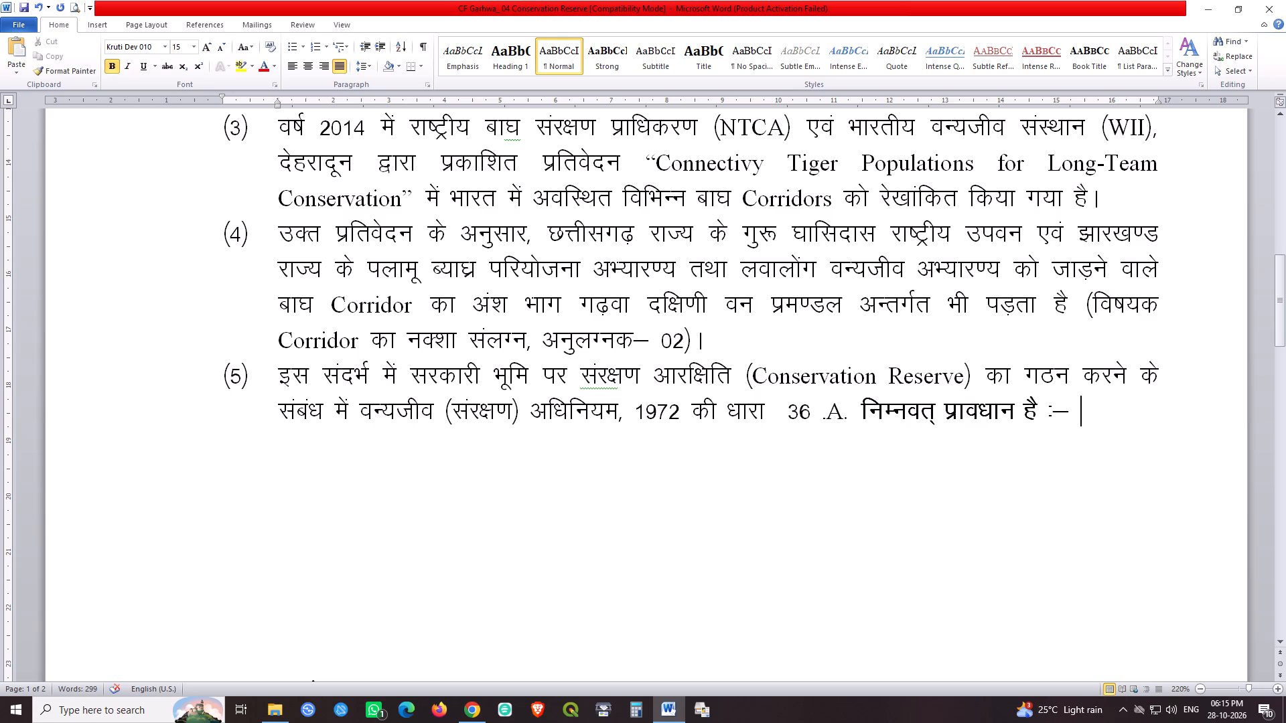
Remove the bold formatting from निम्नवत् प्रावधान है :– at the end of paragraph (5).
drag(859, 411, 1086, 433)
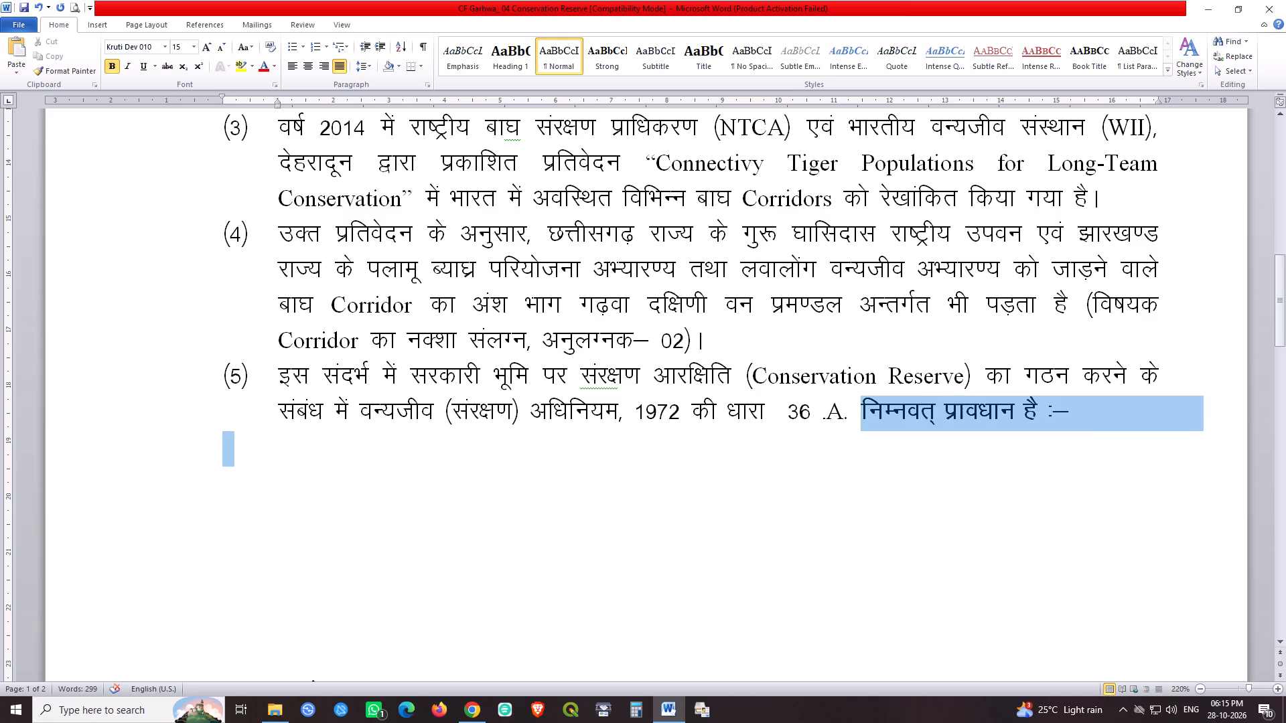
drag(1086, 433, 1088, 434)
key(ctrl+b)
click(1090, 423)
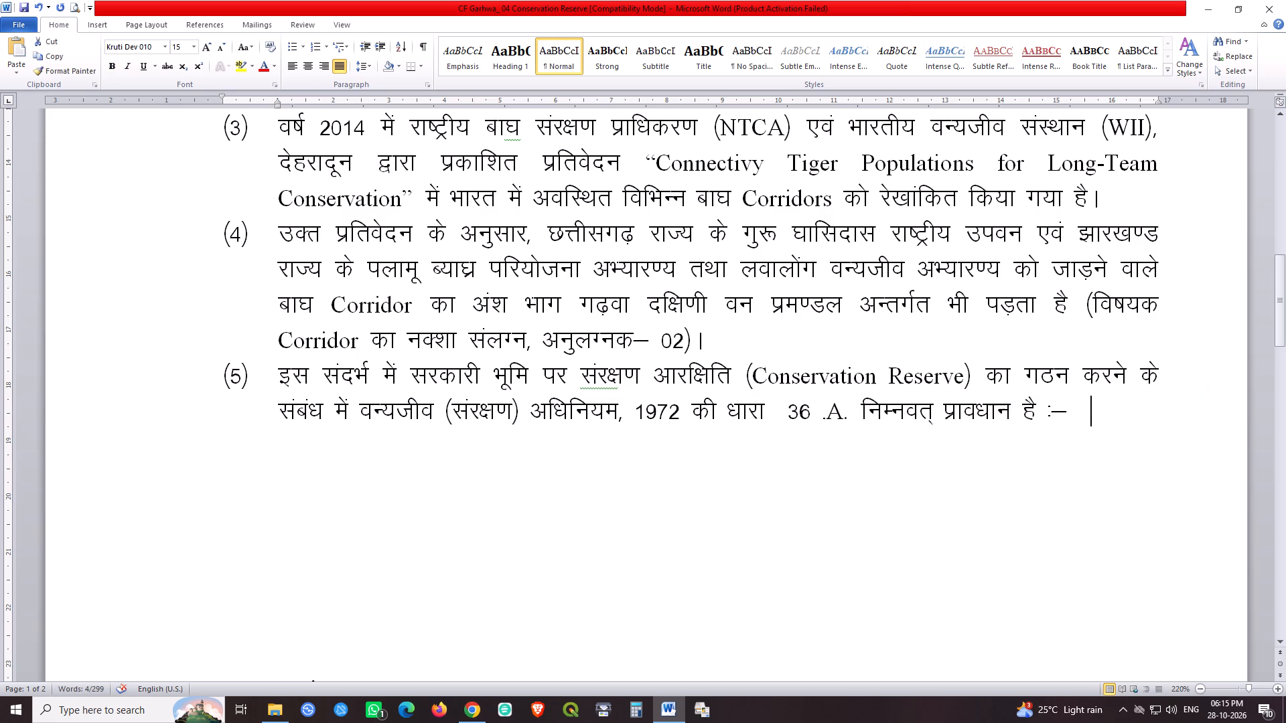
Start a new line below the end of paragraph (5).
key(Return)
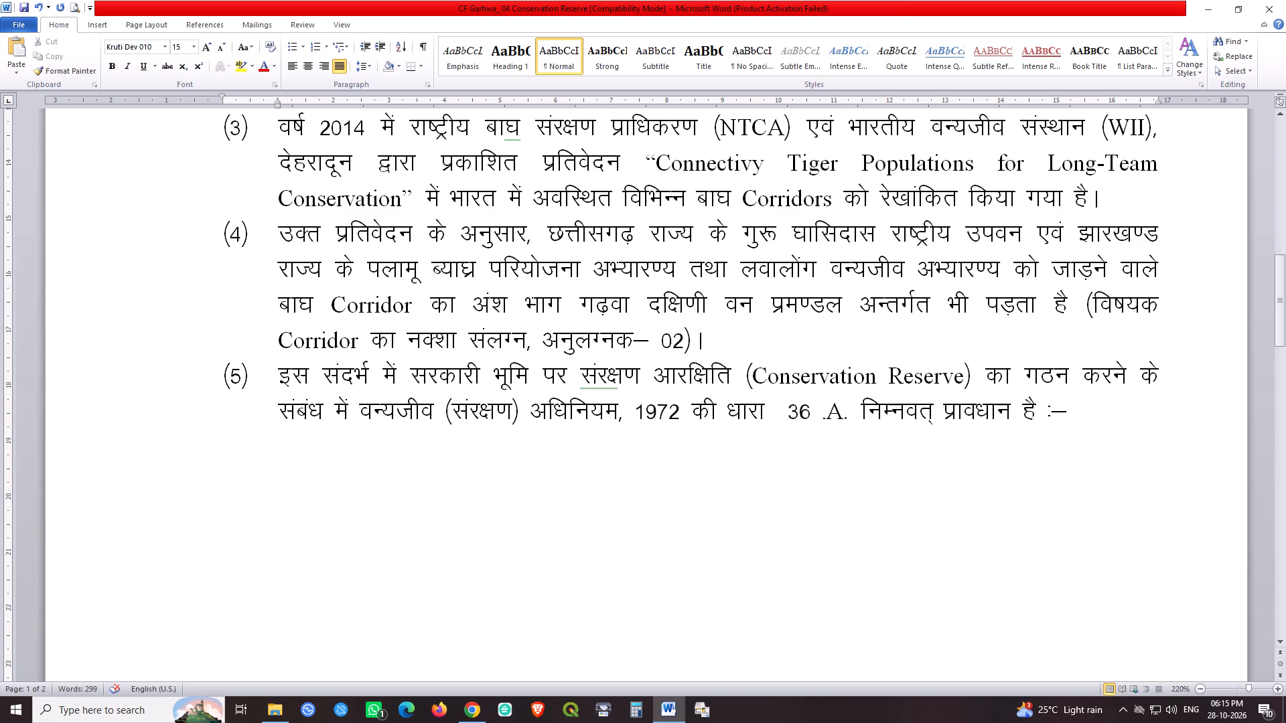
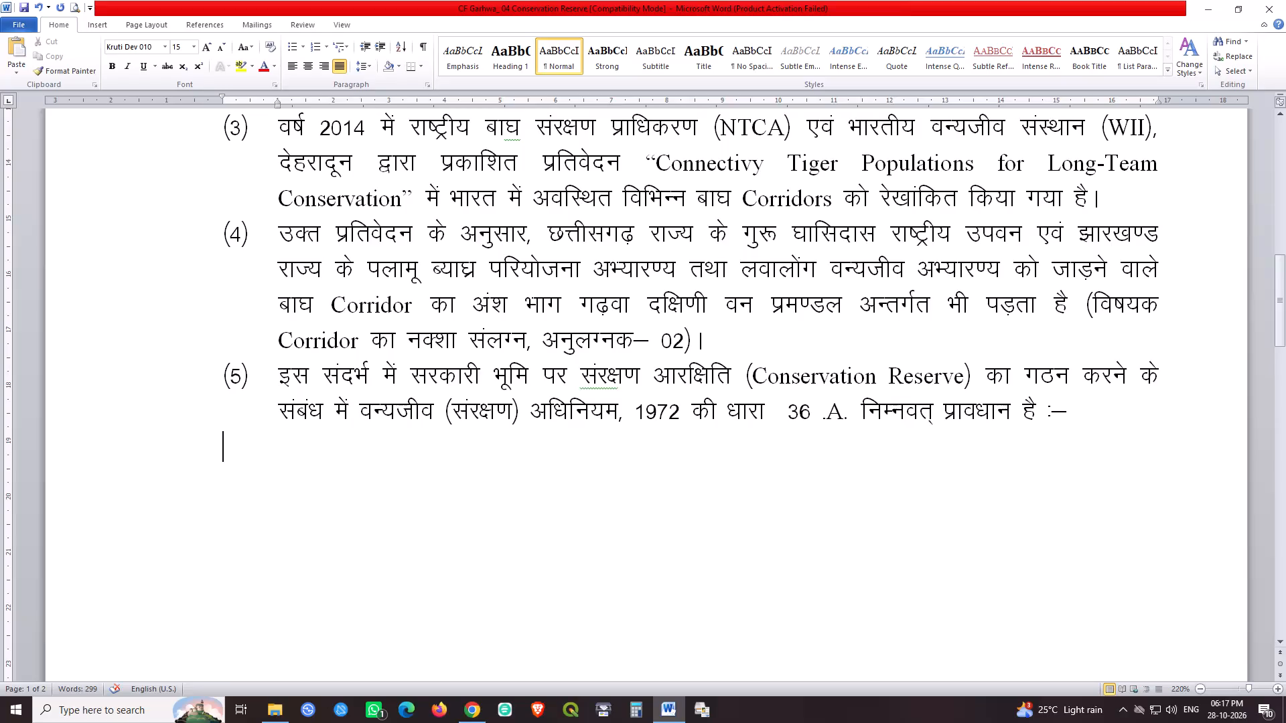
Add four more blank lines below paragraph (5) and place the cursor on the second empty line beneath it.
key(Return)
key(Return)
key(Return)
key(Return)
key(Up)
key(Up)
key(Up)
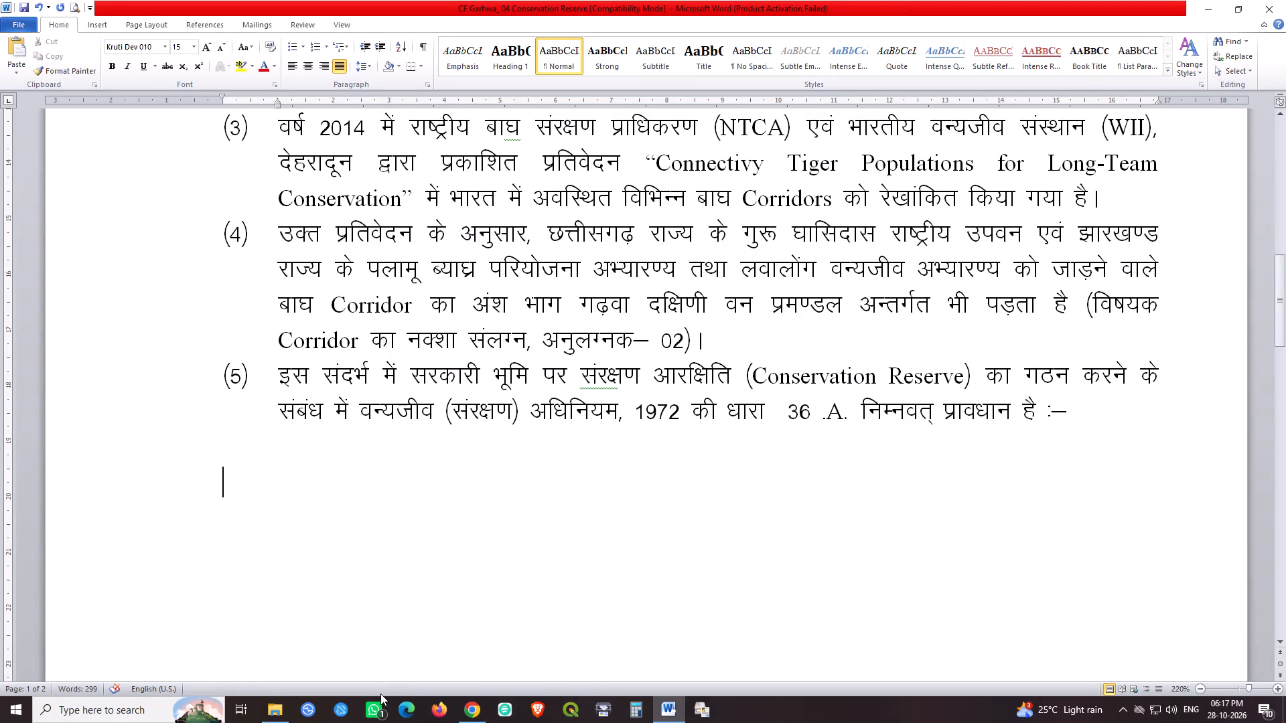
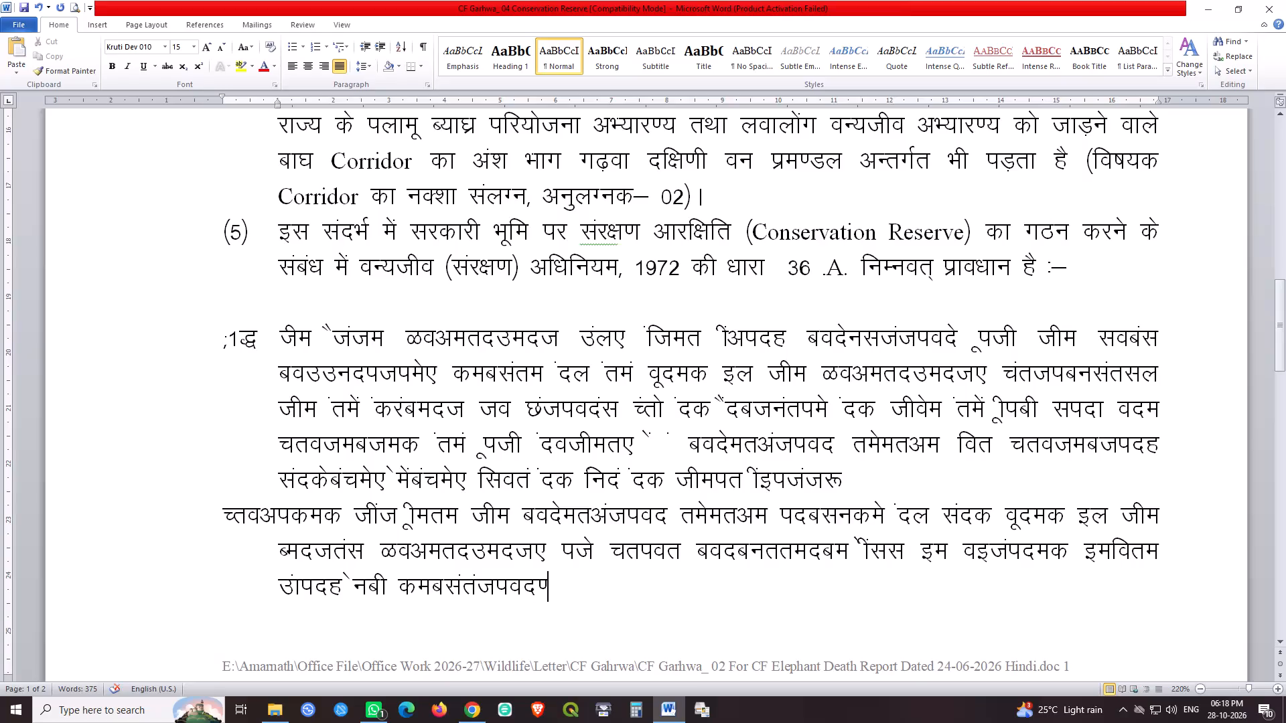
Set the whole pasted English provision below paragraph (5) to Times New Roman, size 12.
drag(563, 584, 257, 400)
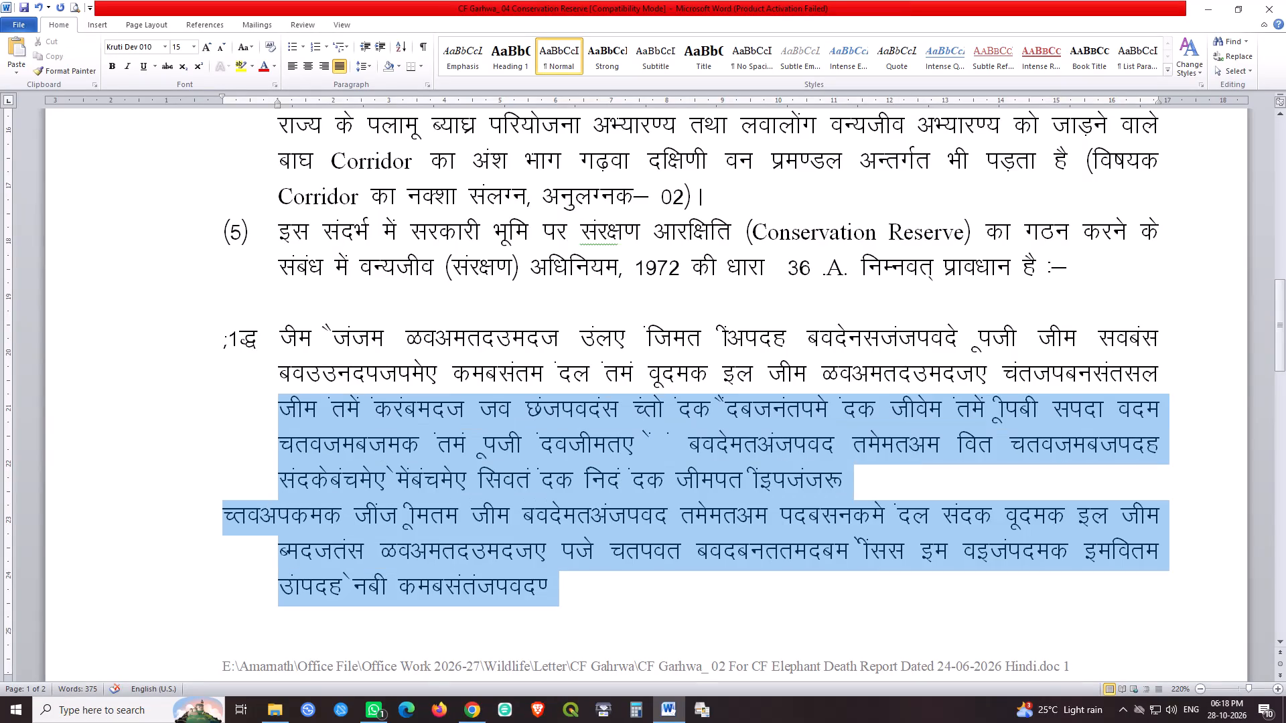
drag(257, 400, 188, 341)
click(152, 46)
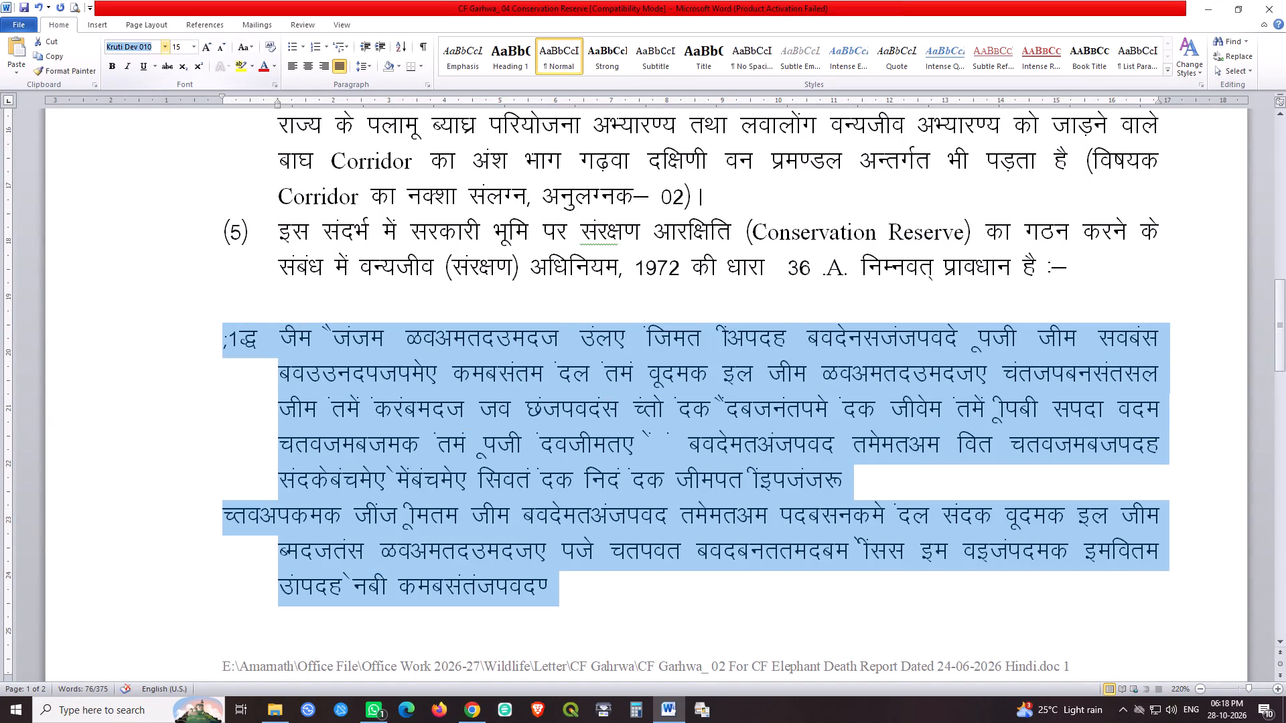
text(tim)
key(Tab)
text(12)
key(Return)
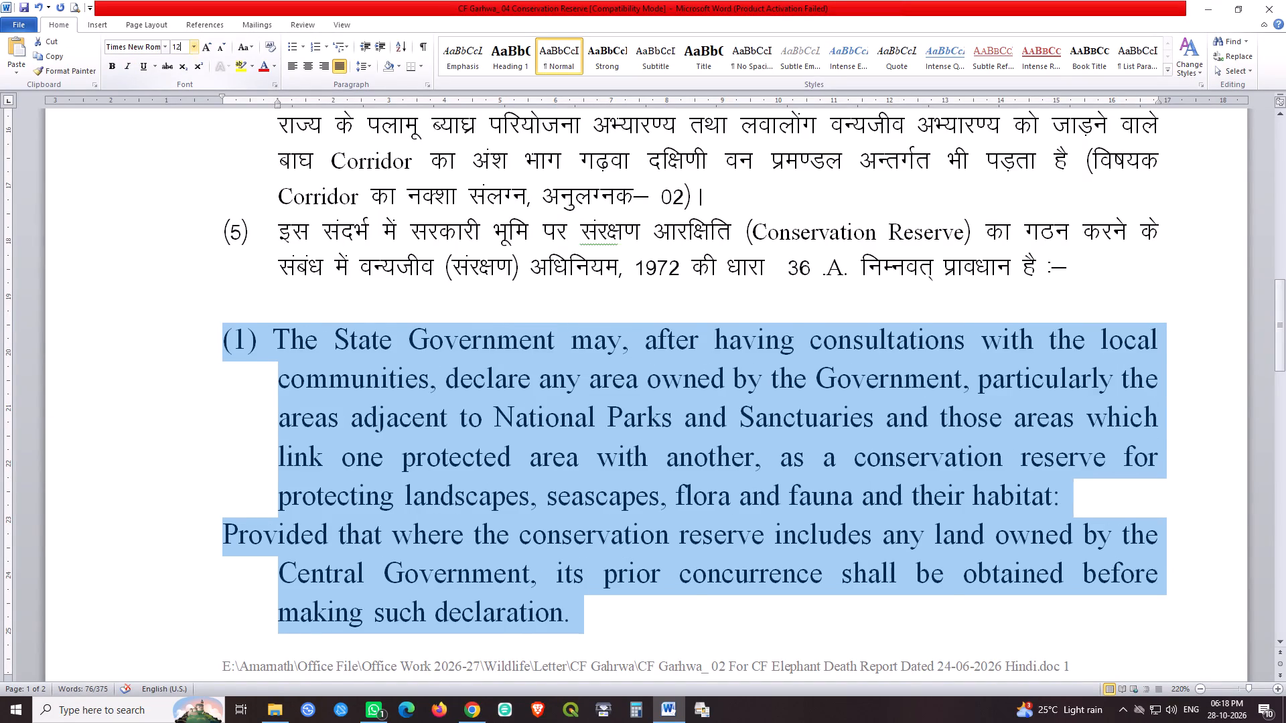
Replace the "(1)" before "The State Government" with a tab indent and an opening double quotation mark.
click(259, 343)
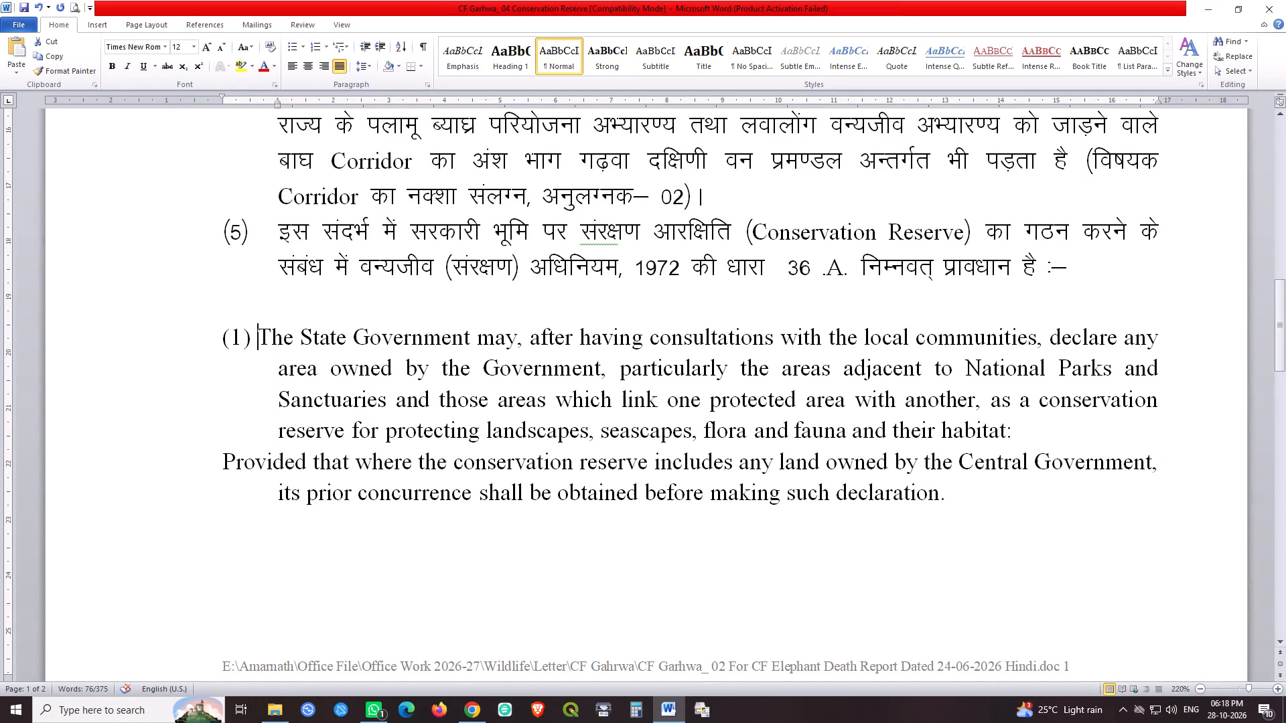
key(BackSpace)
key(BackSpace)
key(BackSpace)
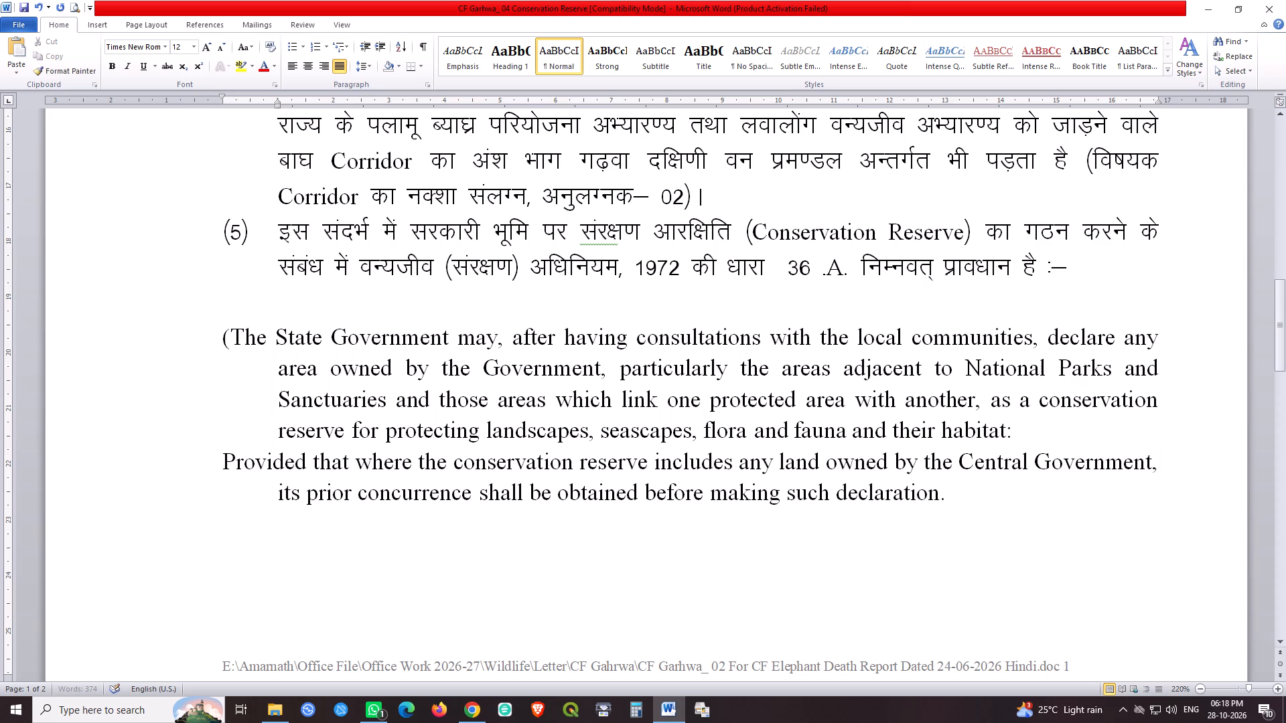
key(BackSpace)
key(Tab)
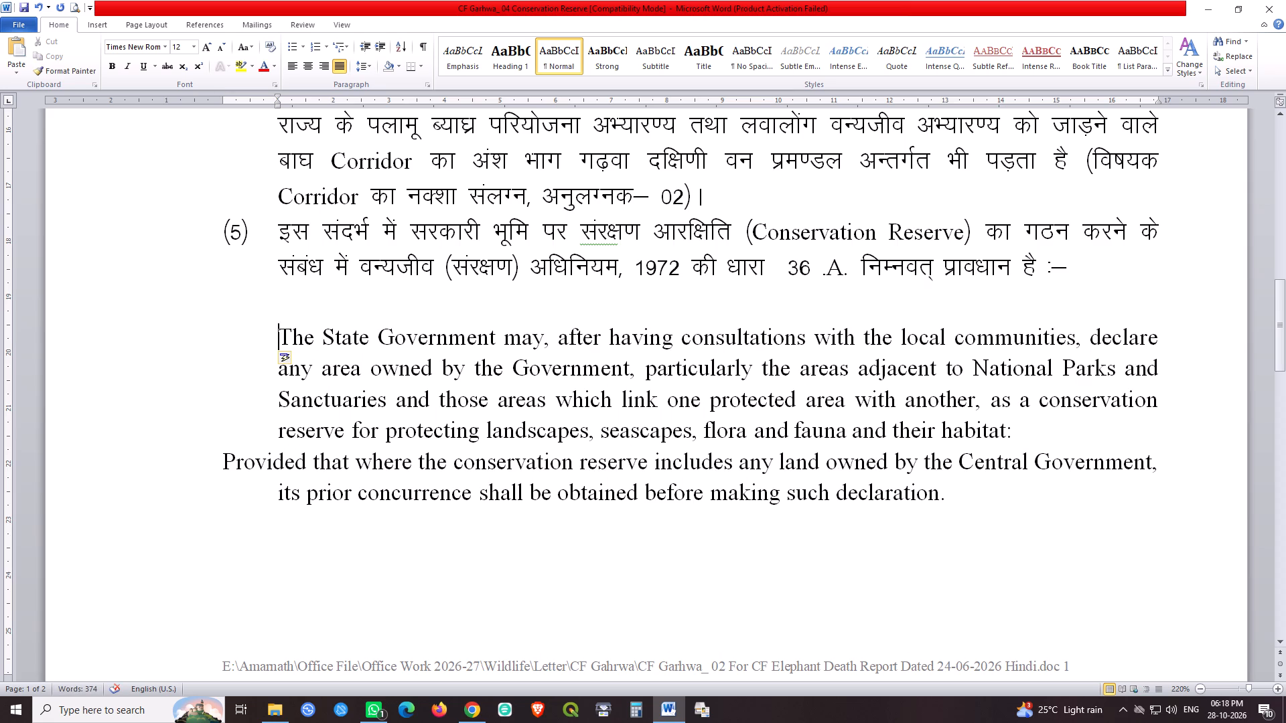
key(shift+quotedbl)
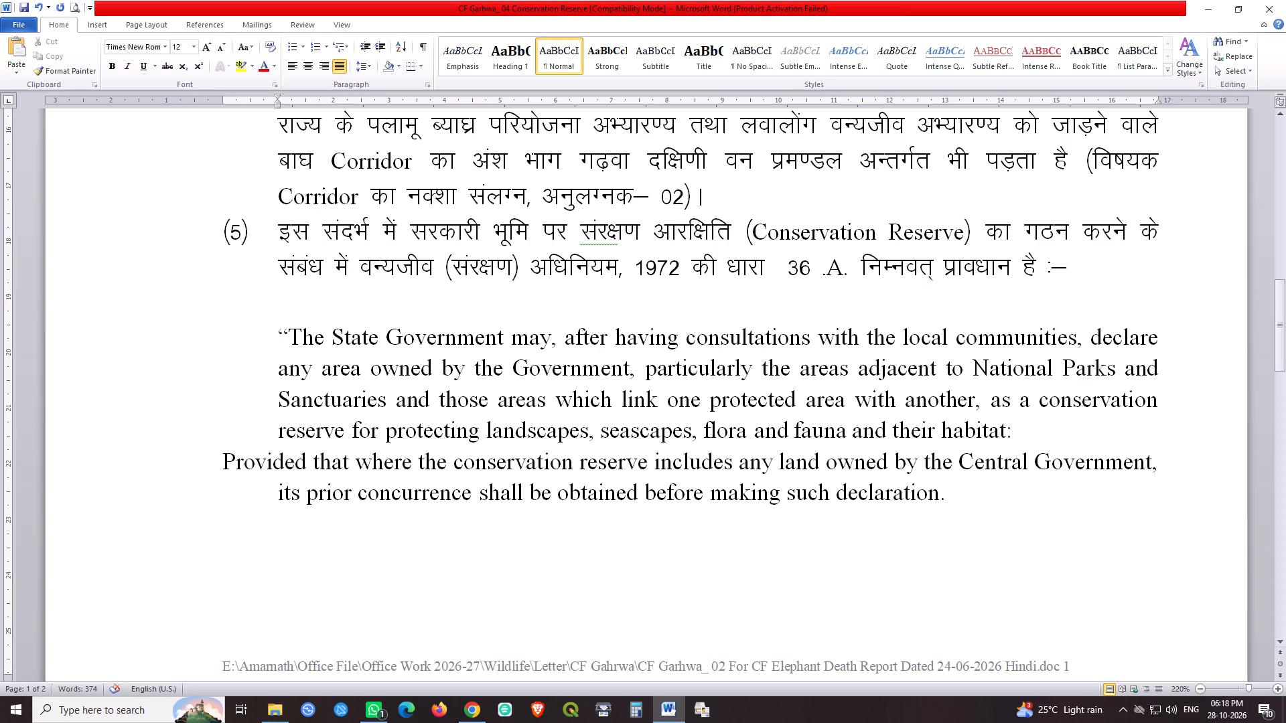
Align the "Provided that" paragraph with the indented provision text and indent its first line with two tabs.
click(1023, 431)
key(Delete)
key(Return)
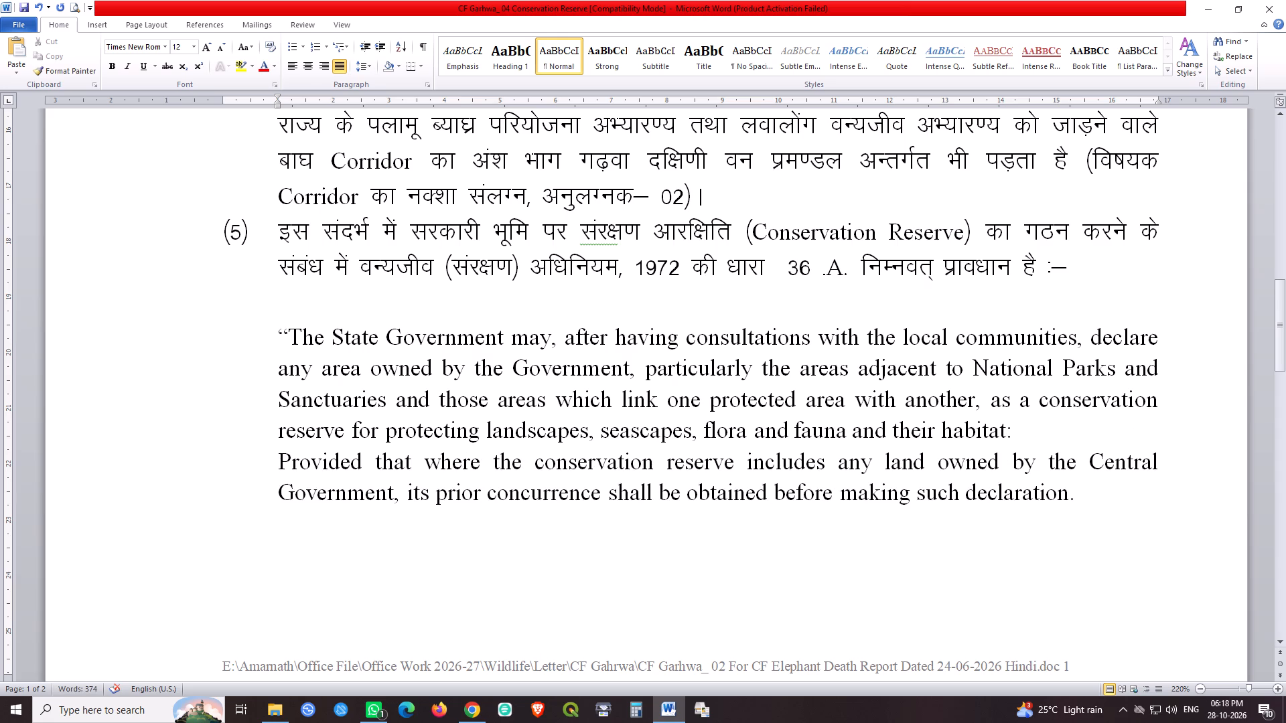
key(ctrl+Tab)
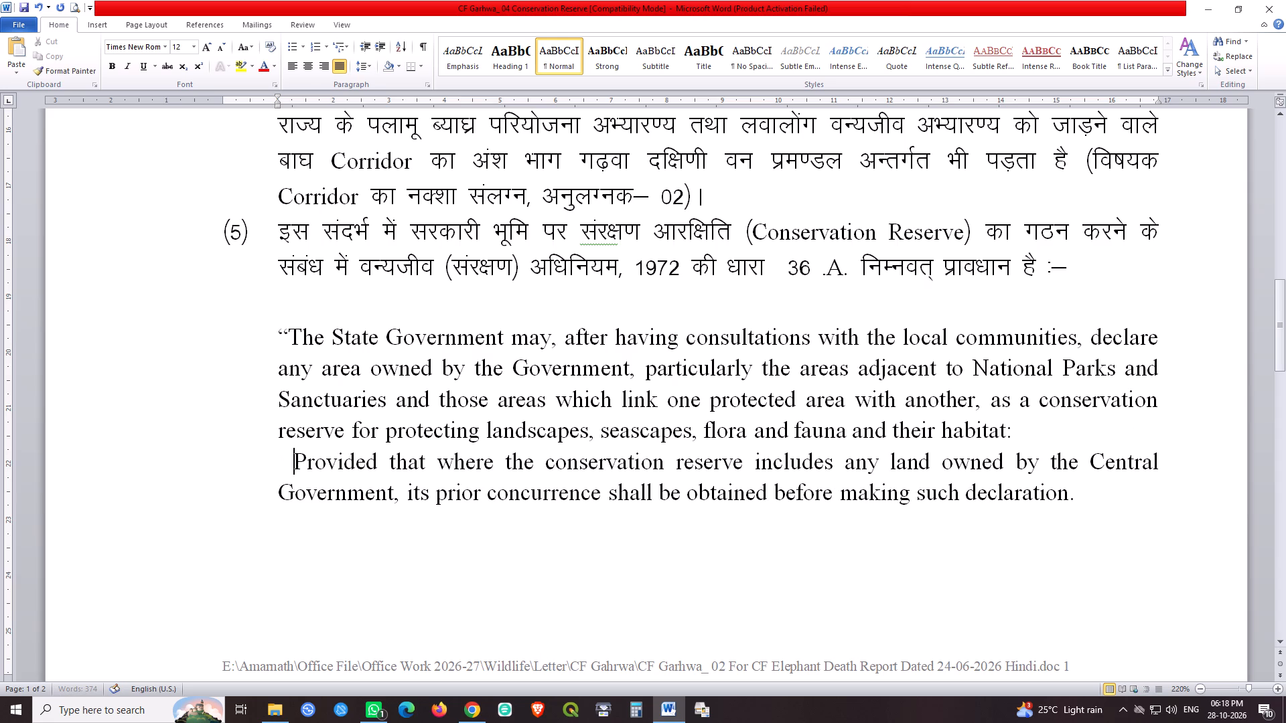
key(ctrl+Tab)
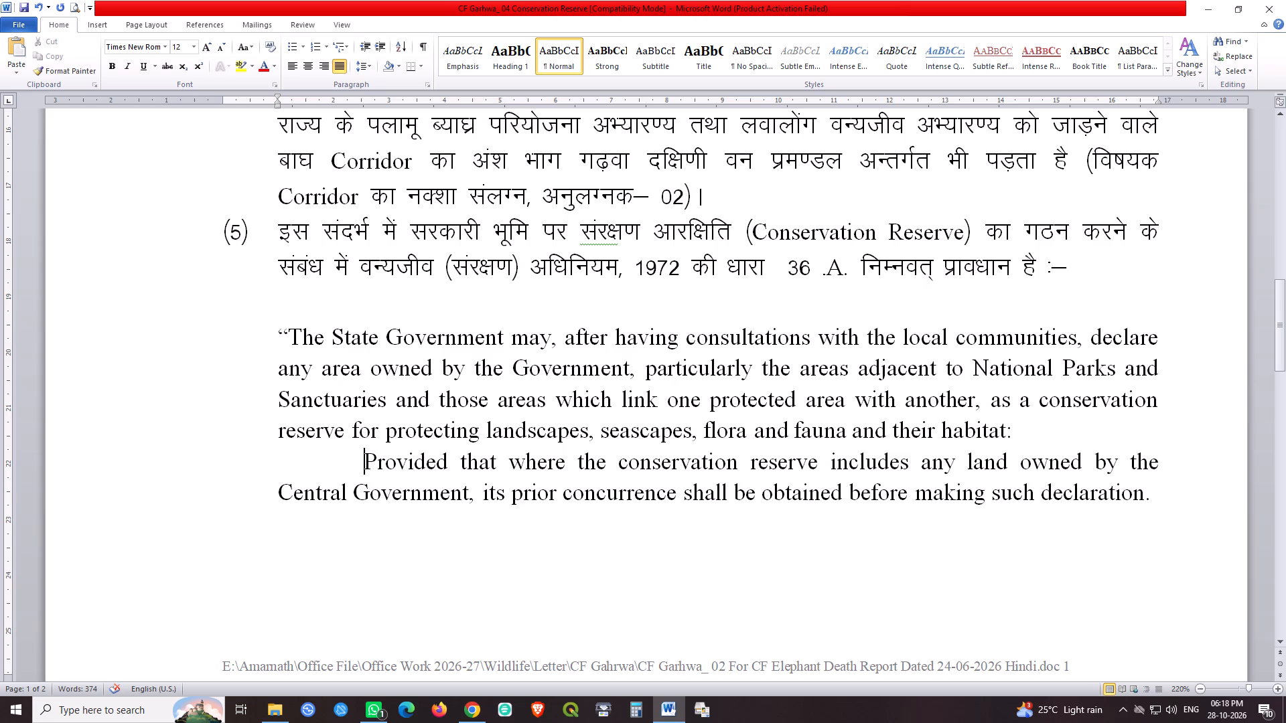
Apply justified alignment to both paragraphs of the quoted provision.
drag(1038, 341, 1084, 488)
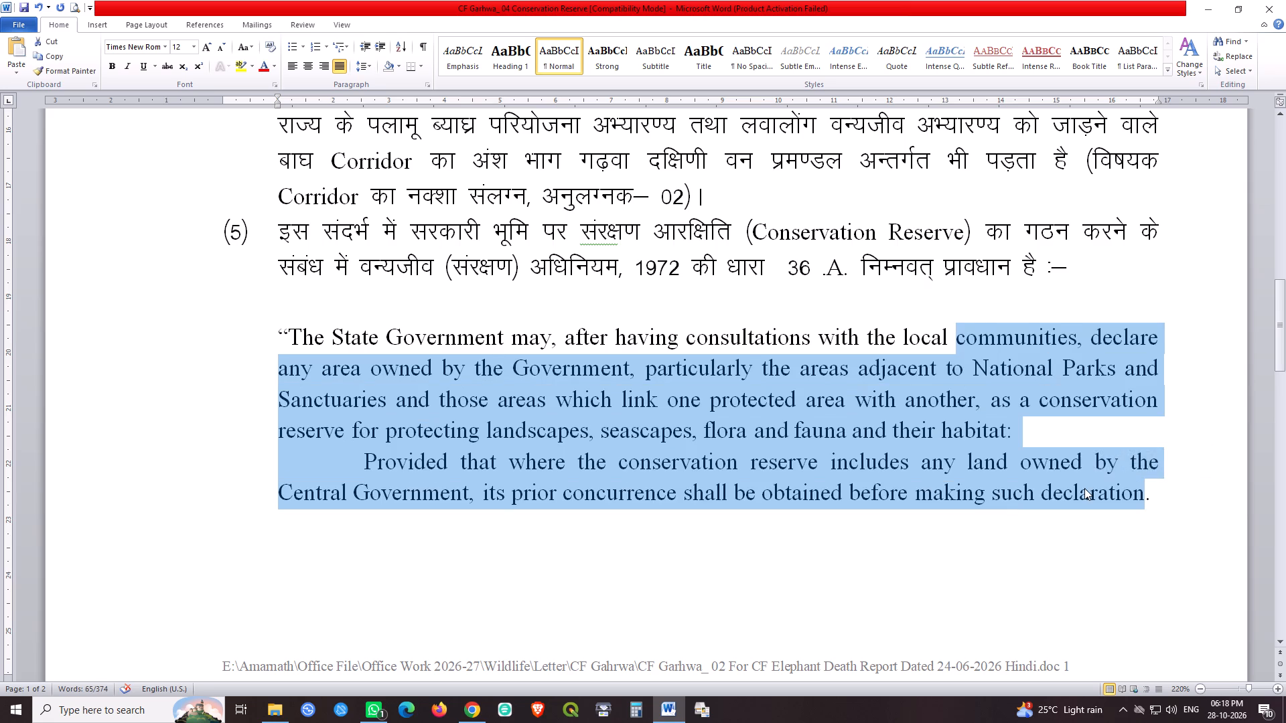
key(ctrl+j)
key(ctrl+j)
click(616, 551)
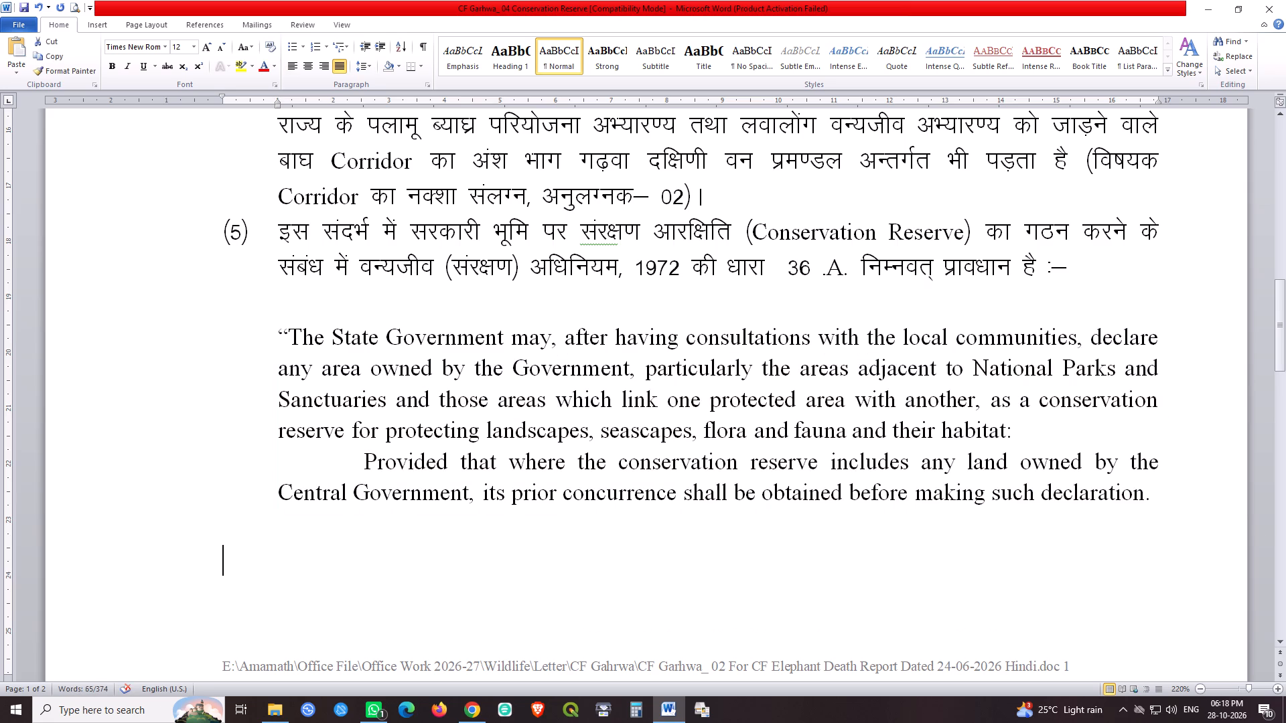
Add a closing double quotation mark after "declaration." and italicise the entire quoted provision.
click(1158, 497)
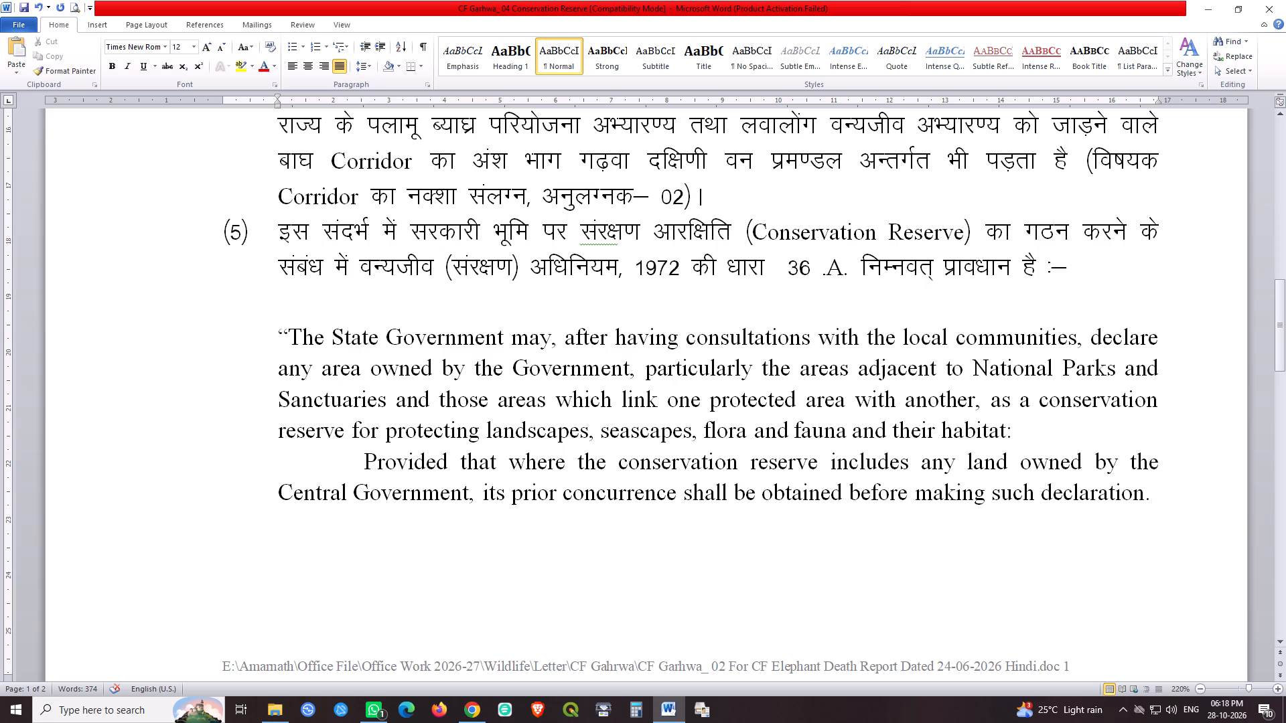
key(shift+quotedbl)
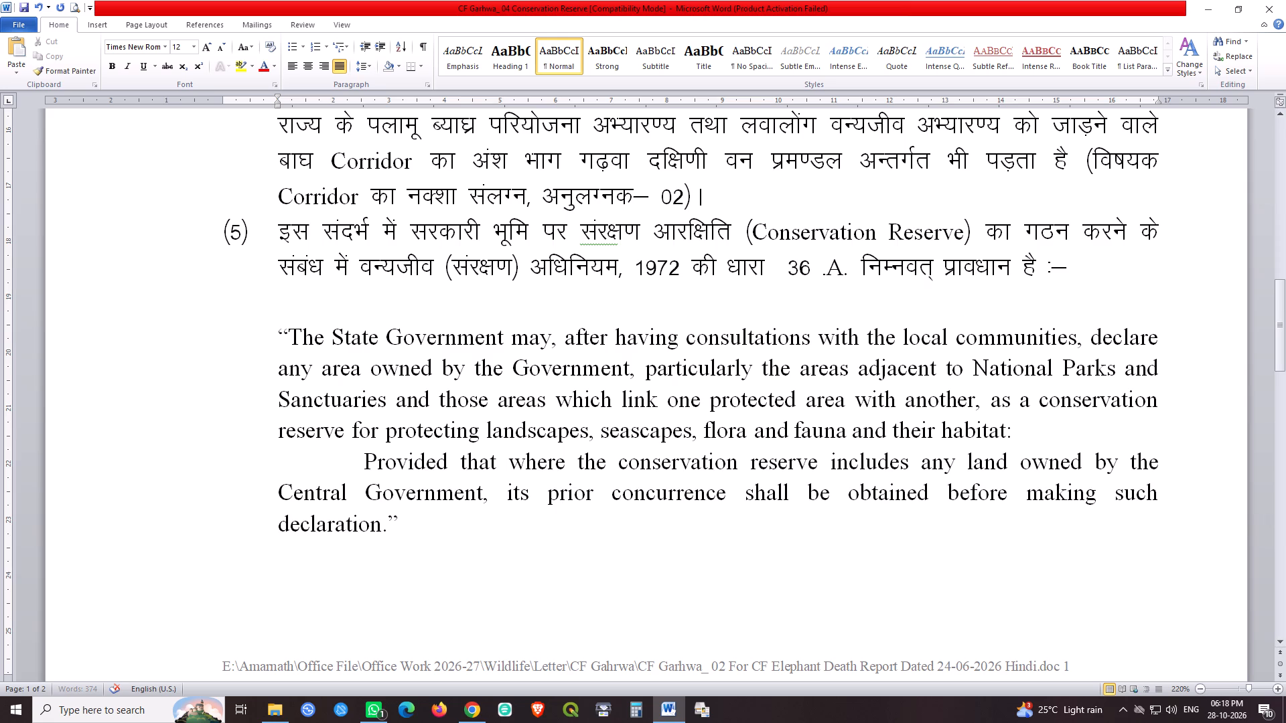
drag(409, 533, 317, 471)
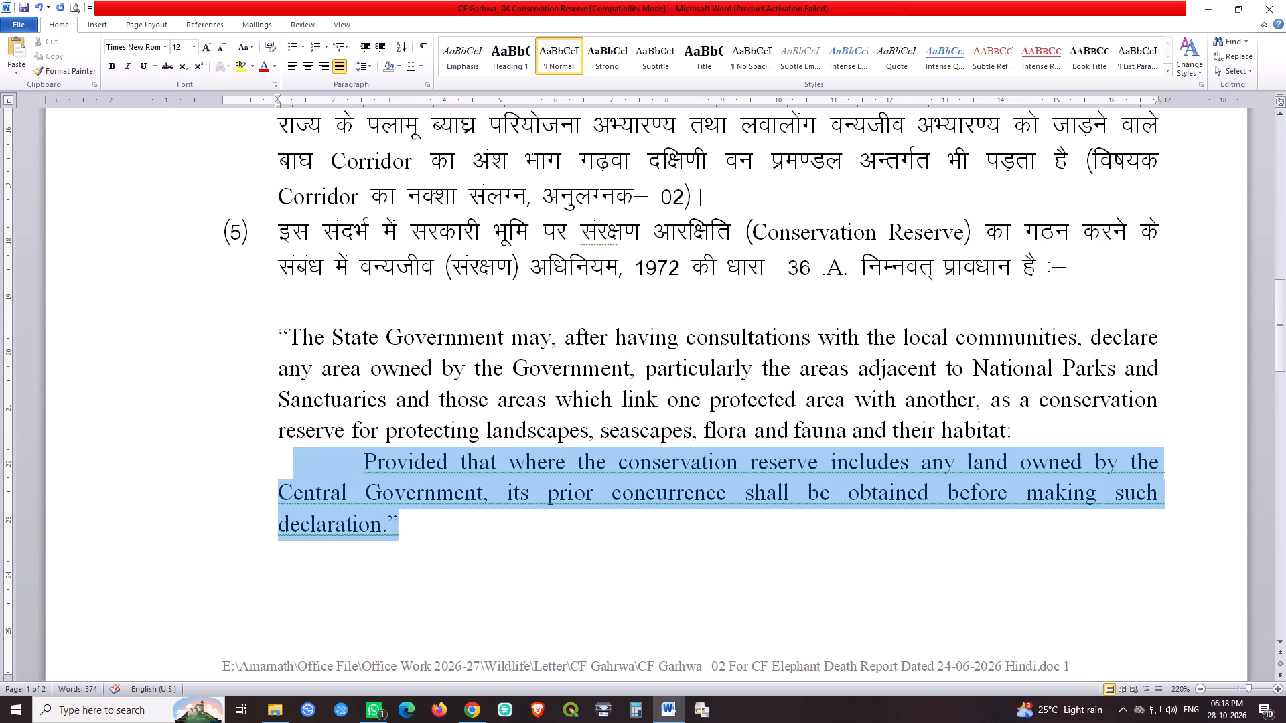
drag(317, 471, 277, 327)
key(ctrl+i)
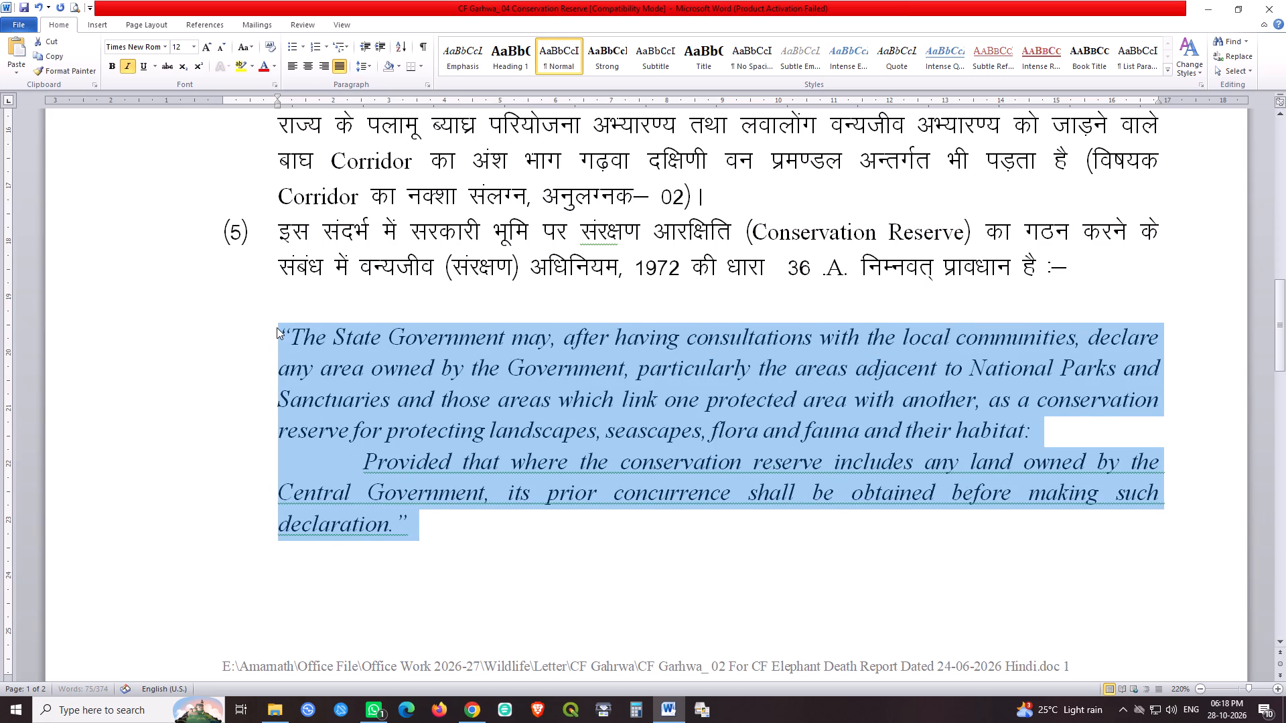
click(482, 509)
Start paragraph (6) on the line below the quotation with the Hindi text "उपरोक्त के आलोक में".
scroll(466, 509, down, 3)
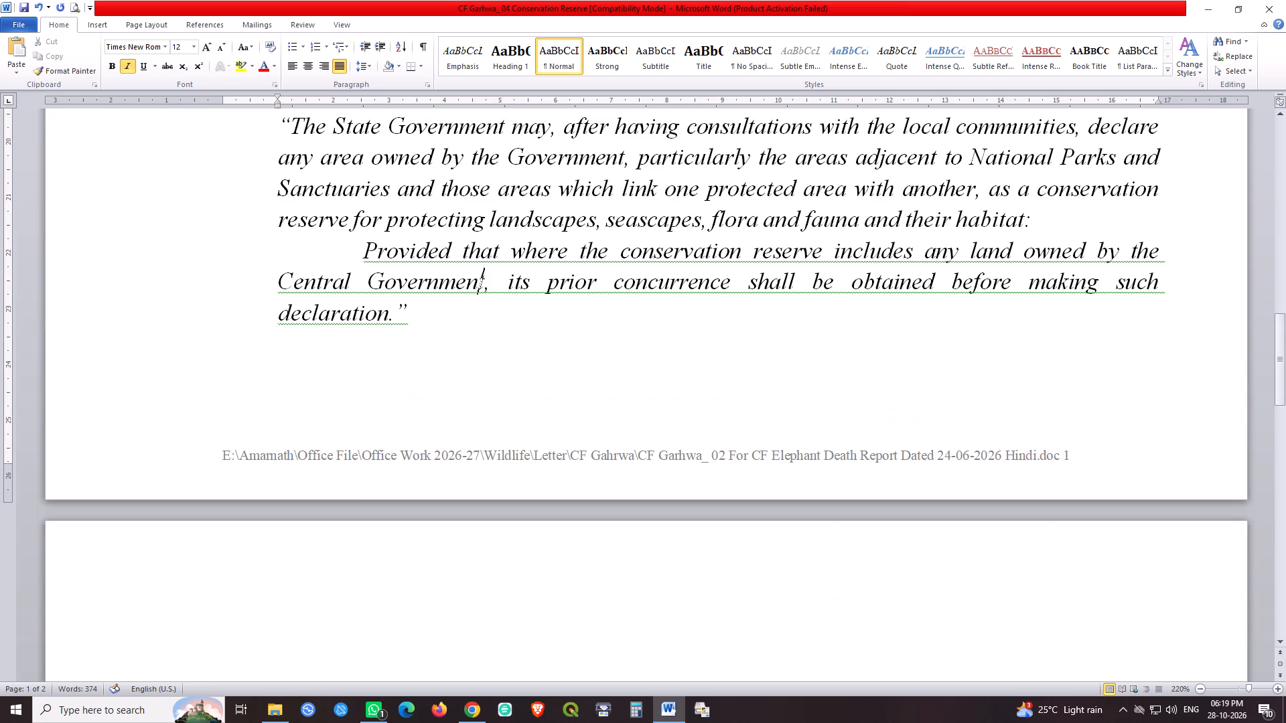
click(302, 343)
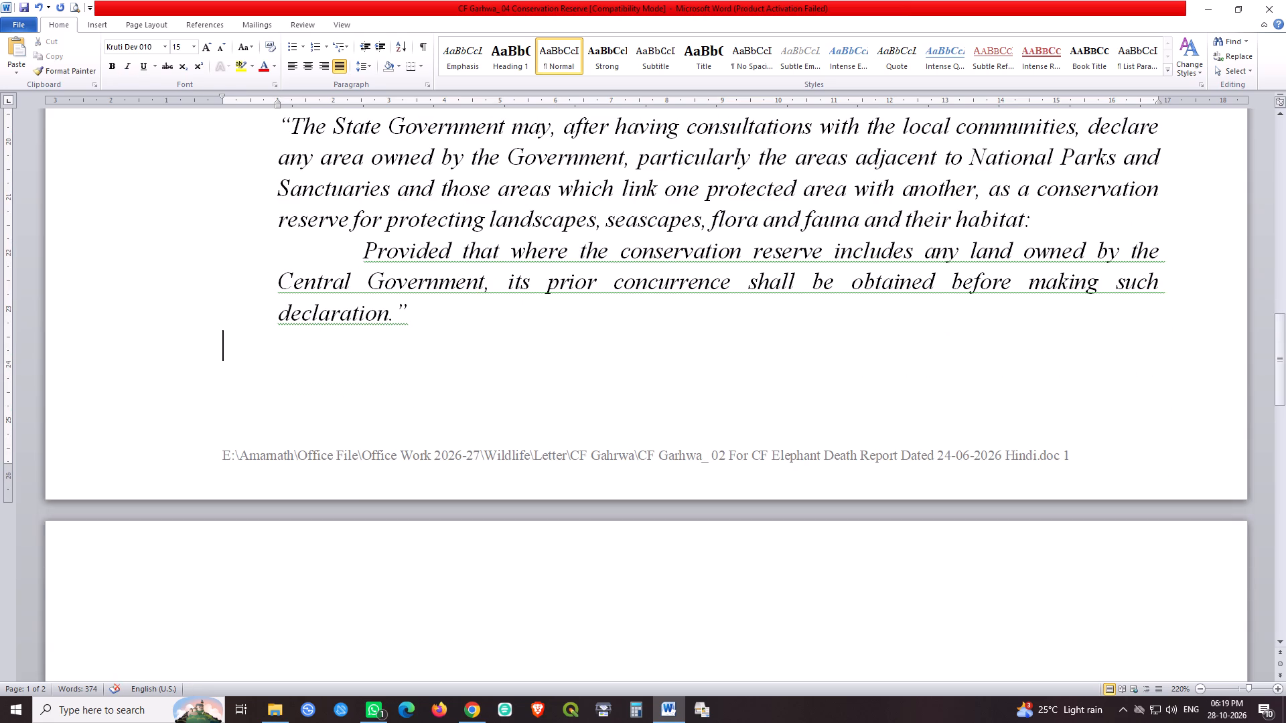
key(alt+0)
key(alt+1)
key(alt+8)
key(alt+8)
key(6)
key(alt+0)
key(alt+1)
key(alt+8)
key(alt+9)
key(Tab)
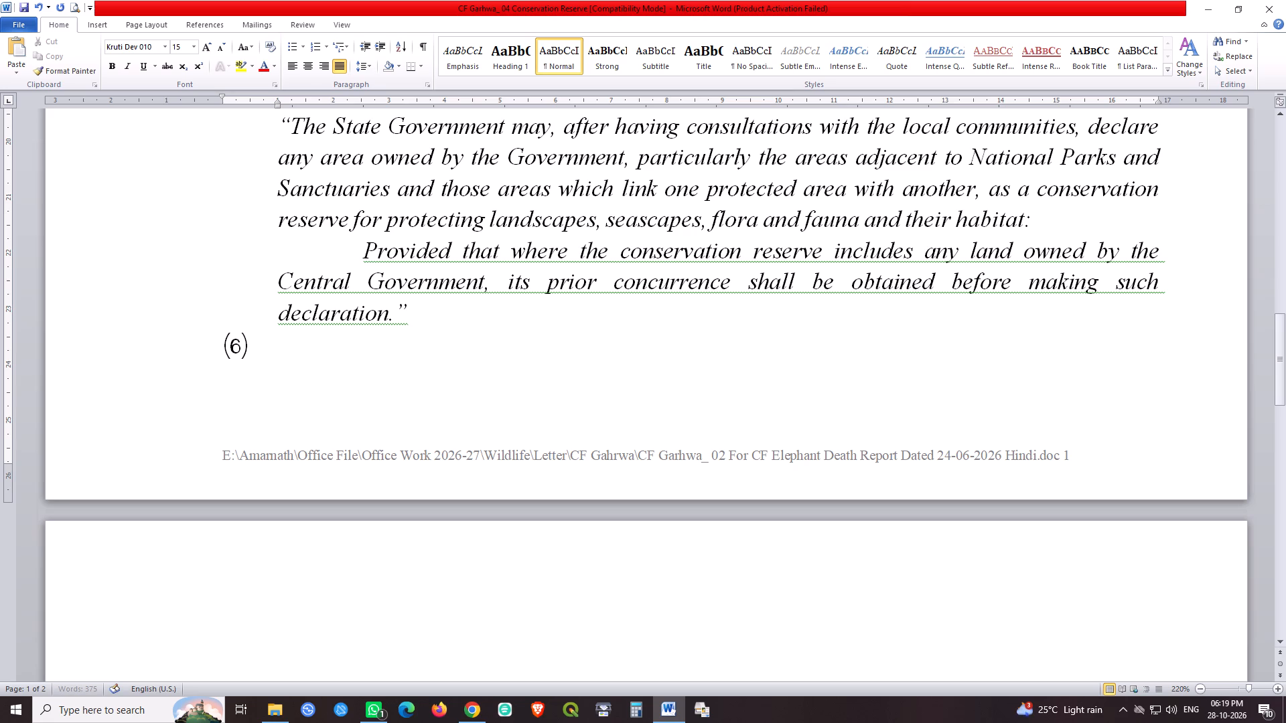
text(mijksDr ds vkyksd esa)
key(space)
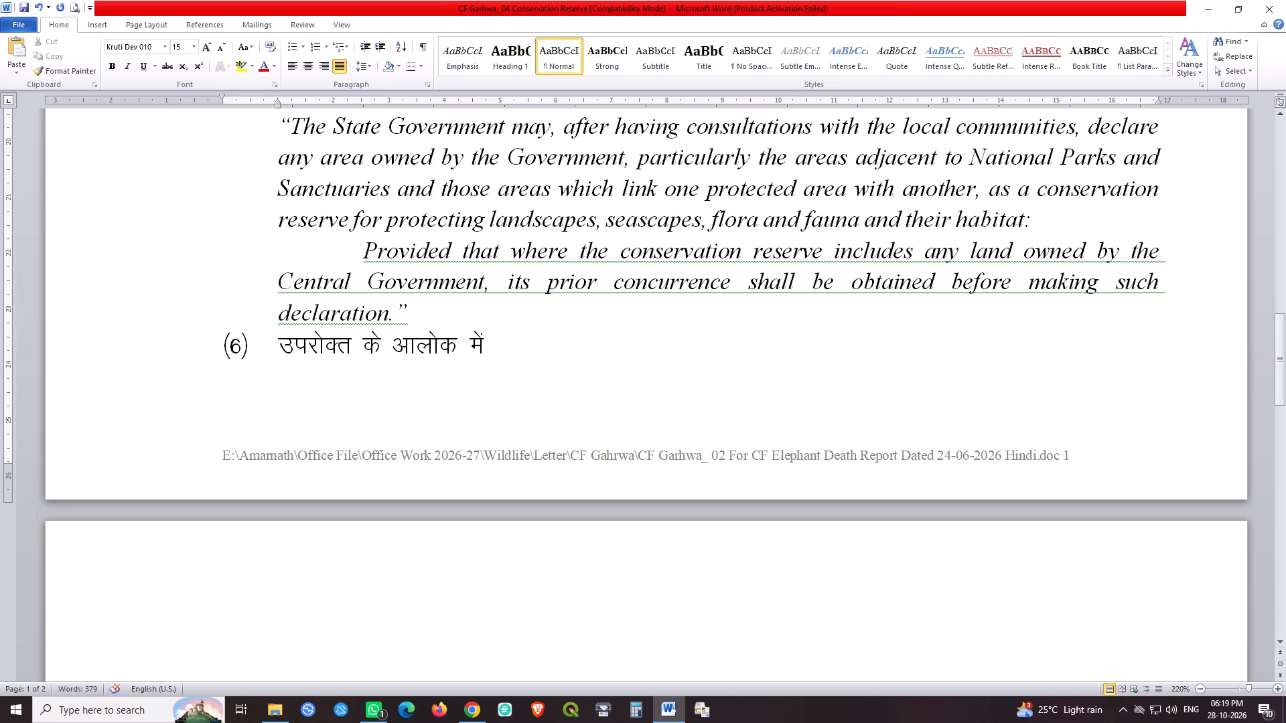
Continue paragraph (6) with "पलामू व्याघ्र अभ्यारण्य से सटे हुए अथवा उक्त".
text(iykew)
key(space)
text(O;k?kz)
key(space)
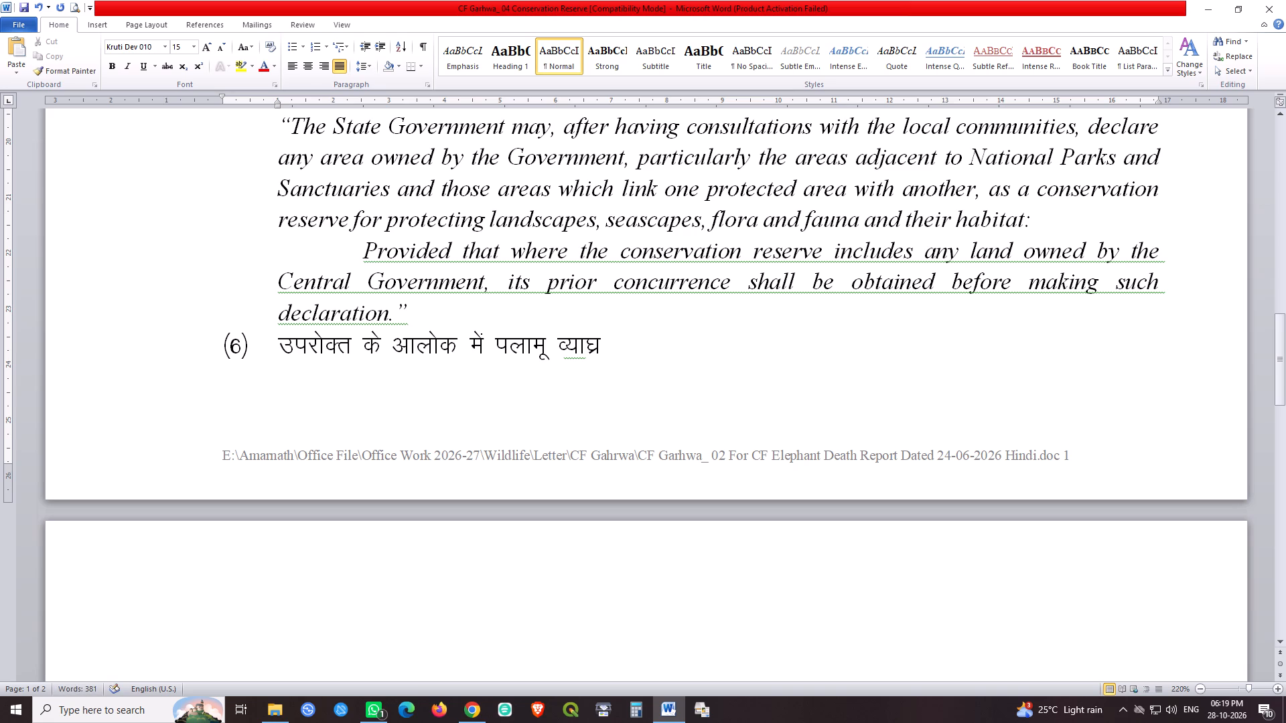
text(vH;k)
text(j.; ls lVs)
key(space)
text(gq, vFkok mDr)
key(space)
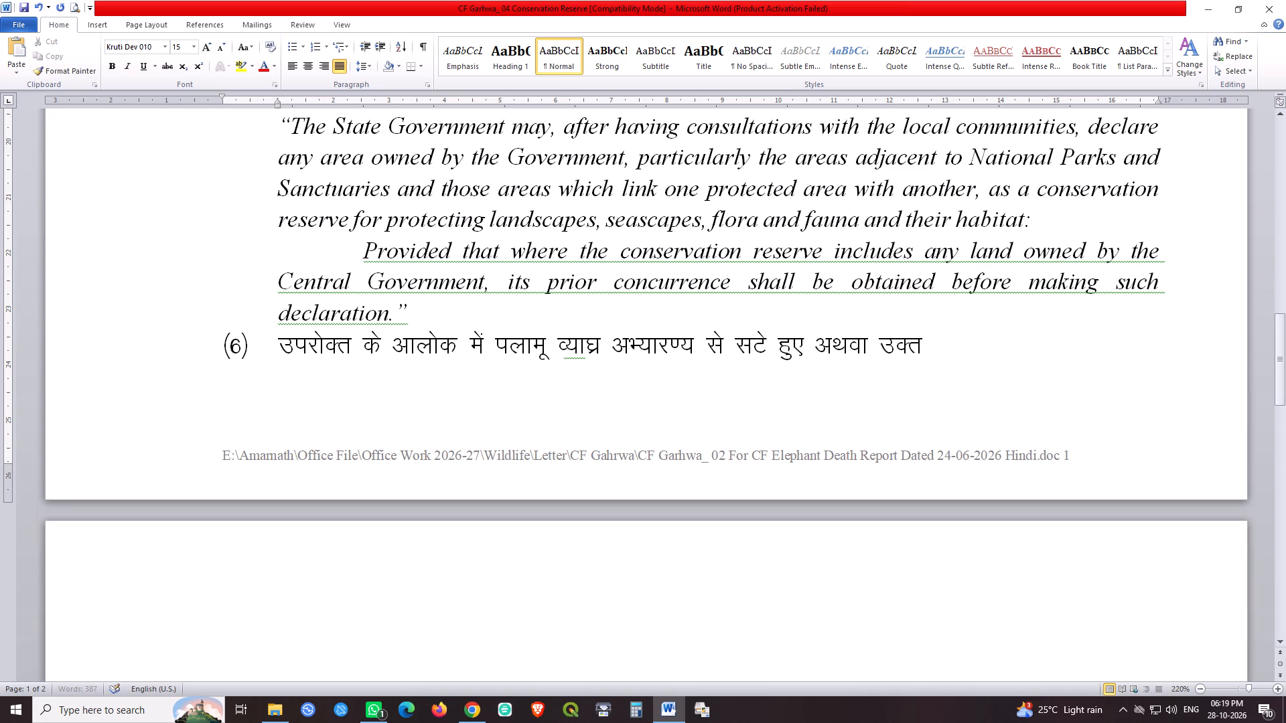
Continue paragraph (6) with "अभ्यारण्य को छत्तीसगढ़".
text(vH;kj.;)
key(space)
text(dks N)
key(alt+0)
key(alt+1)
key(alt+5)
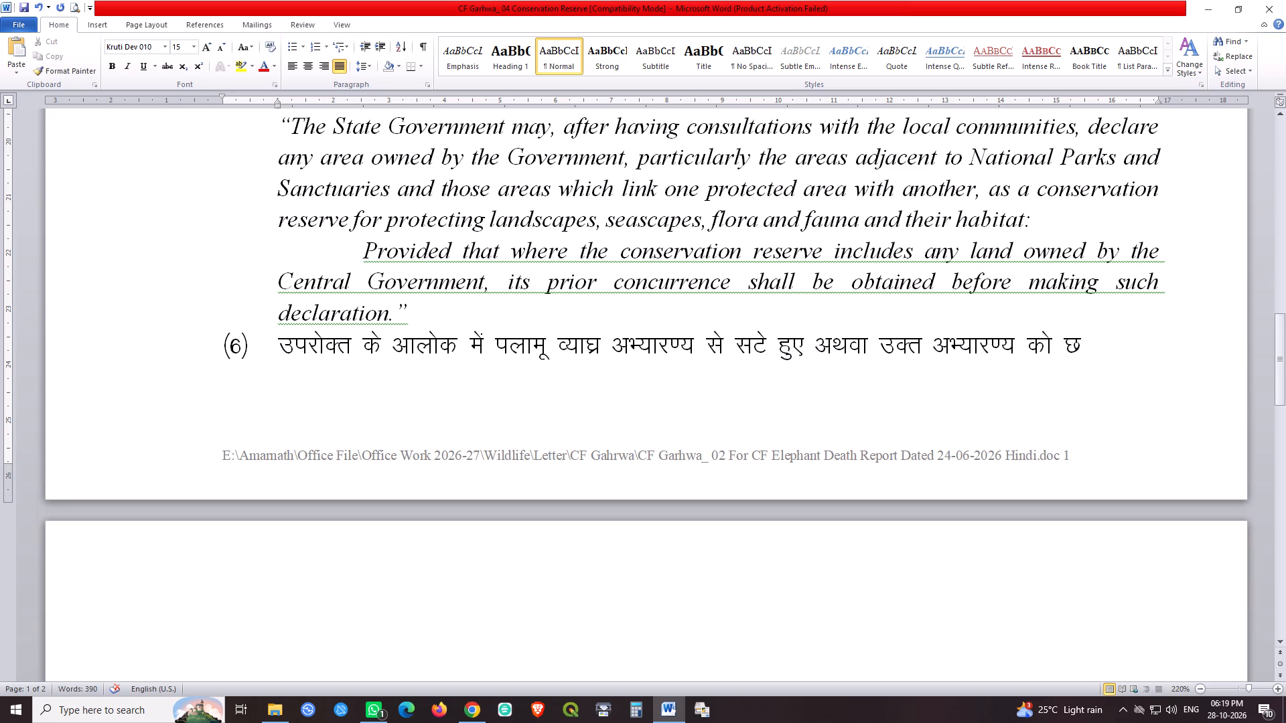
key(alt+9)
text(kh;)
key(BackSpace)
text(lx<+)
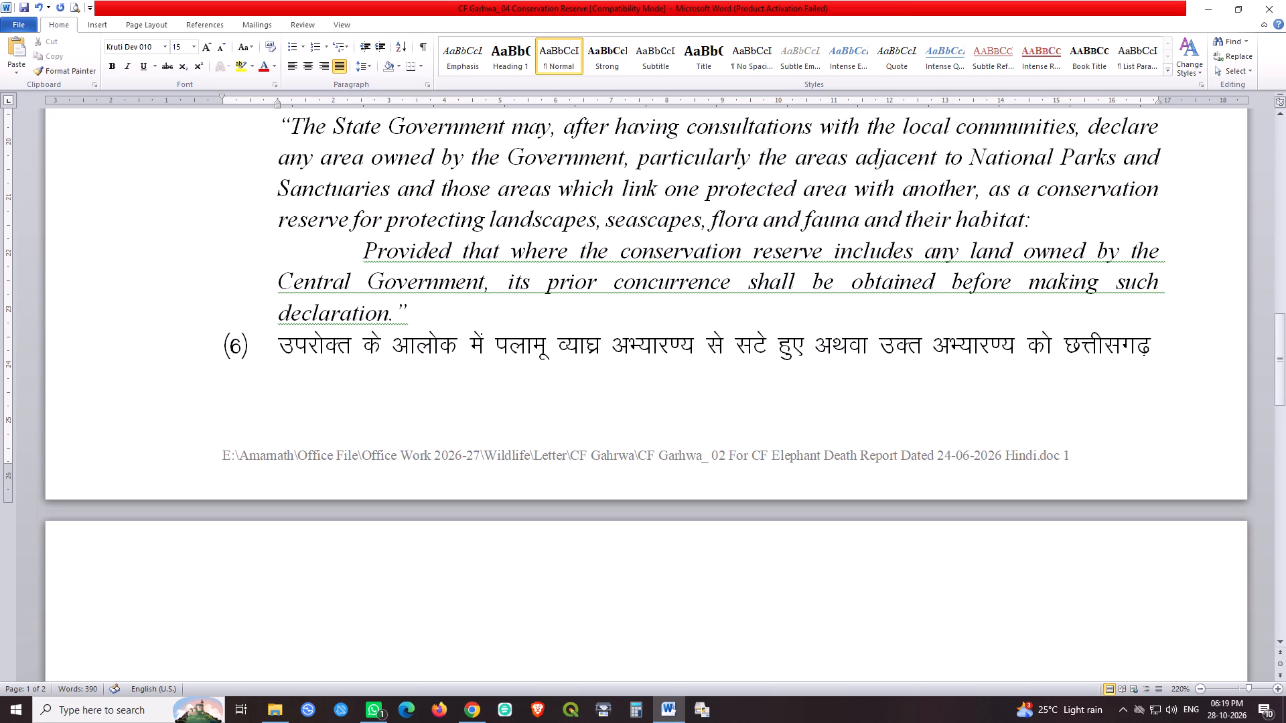
Continue paragraph (6) with "राज्य में स्थित".
key(space)
text(jkT;)
key(space)
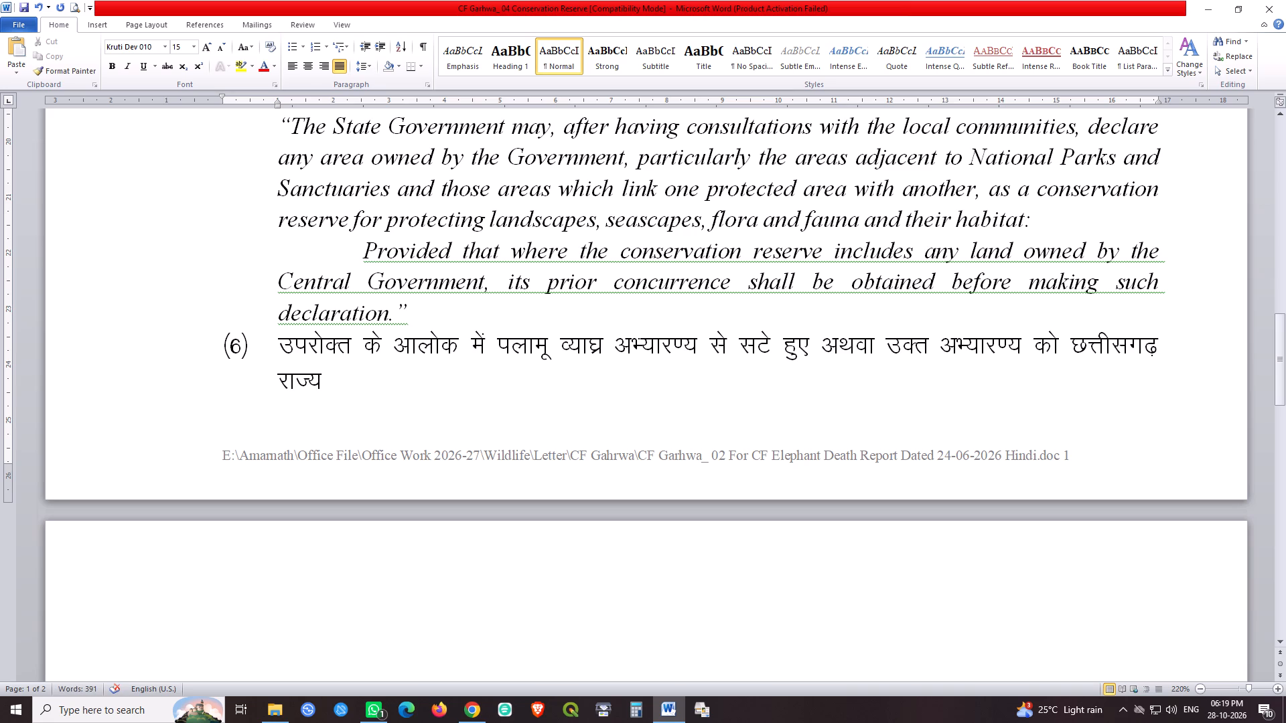
text(esa flFkr)
key(BackSpace)
key(BackSpace)
key(BackSpace)
key(BackSpace)
text(LFkr)
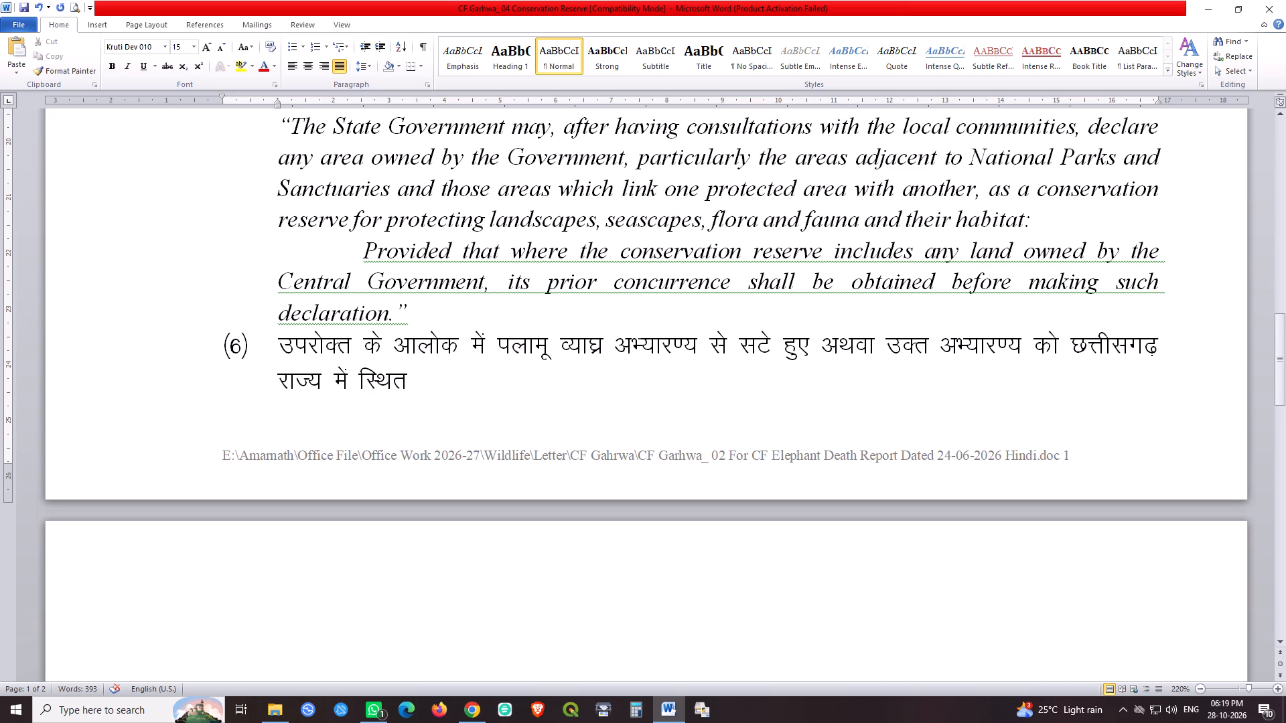
Continue paragraph (6) with the Hindi text "गुरू घासिदास राष्ट्रीय उपवन से".
key(space)
text(xq:)
key(space)
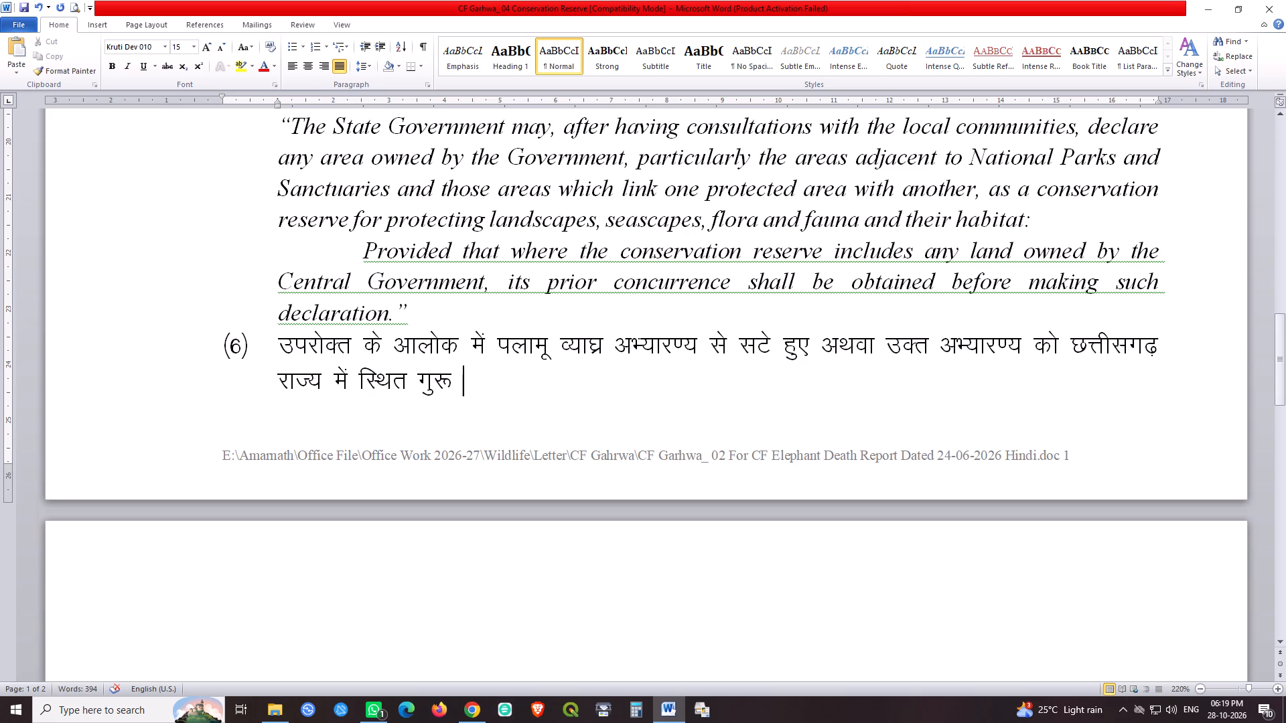
text(?kkflnkl jk'V)
key(alt+0)
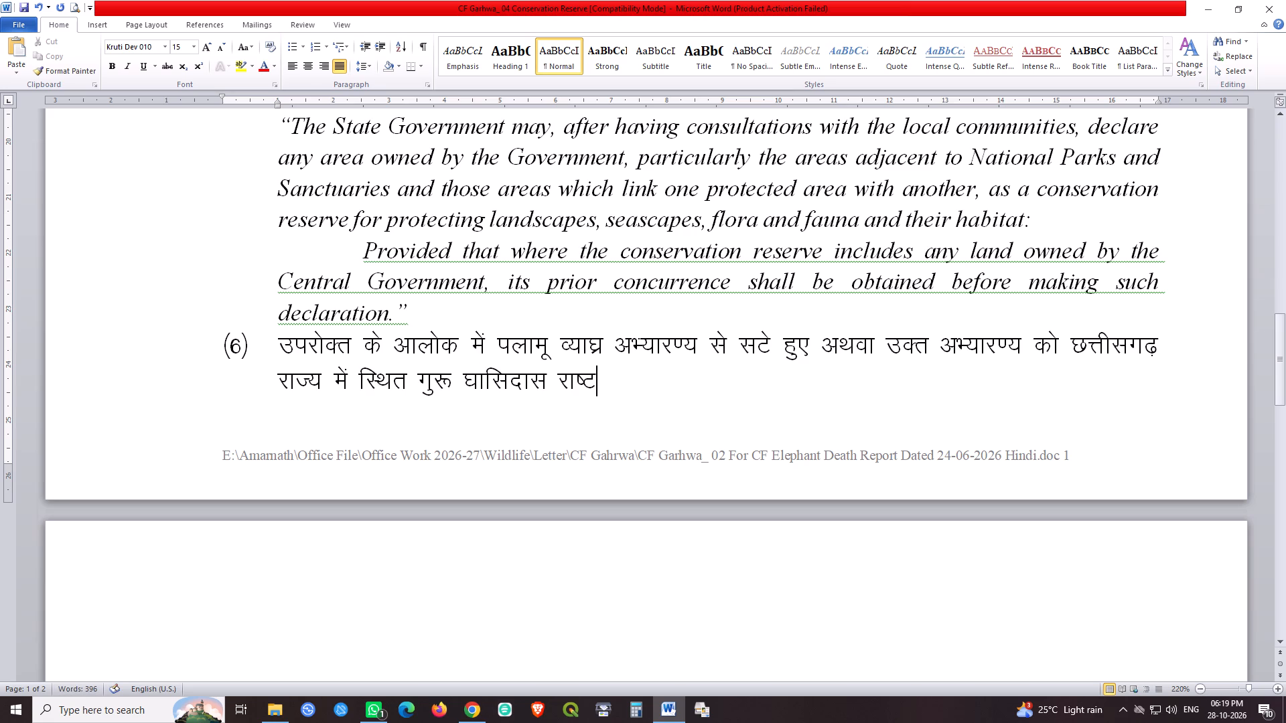
key(alt+1)
key(alt+7)
key(alt+0)
text(h; m)
text(iou ls)
Continue paragraph (6) with "जोड़ने वाला क्षेत्र".
key(space)
key(u)
key(BackSpace)
text(tksM+uk)
key(space)
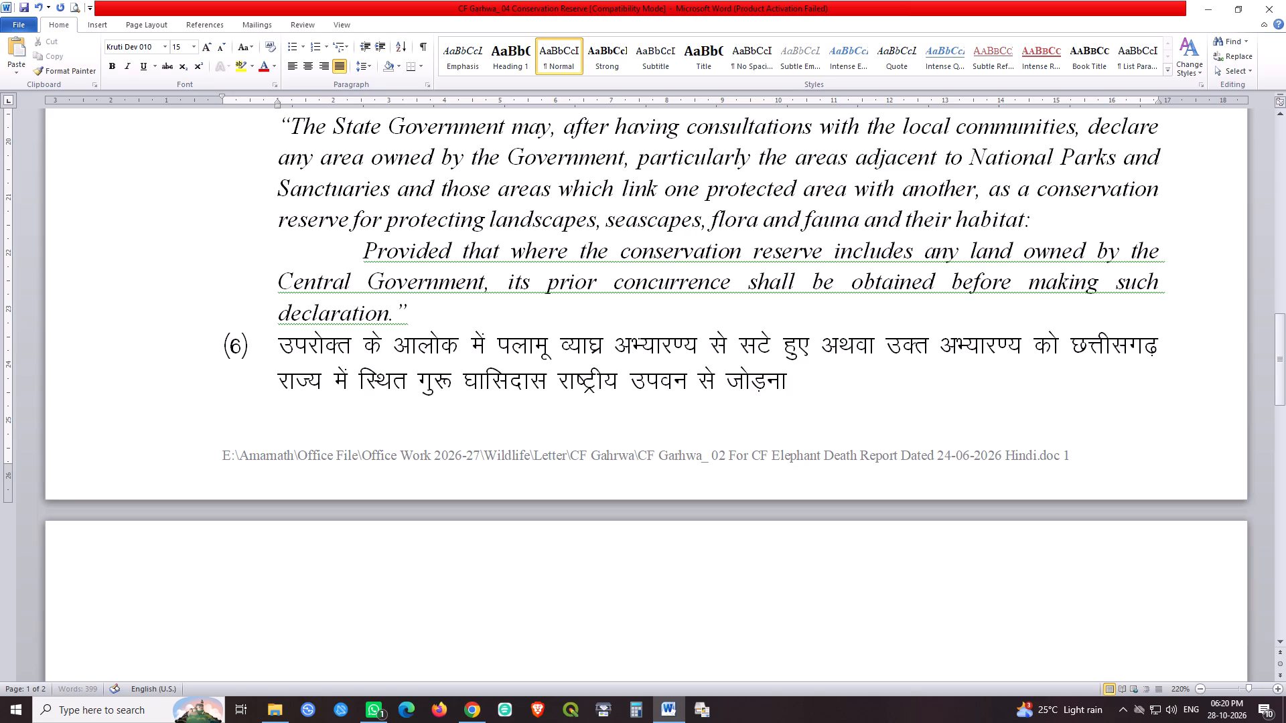
key(BackSpace)
key(BackSpace)
text(s okyk {ks=)
key(space)
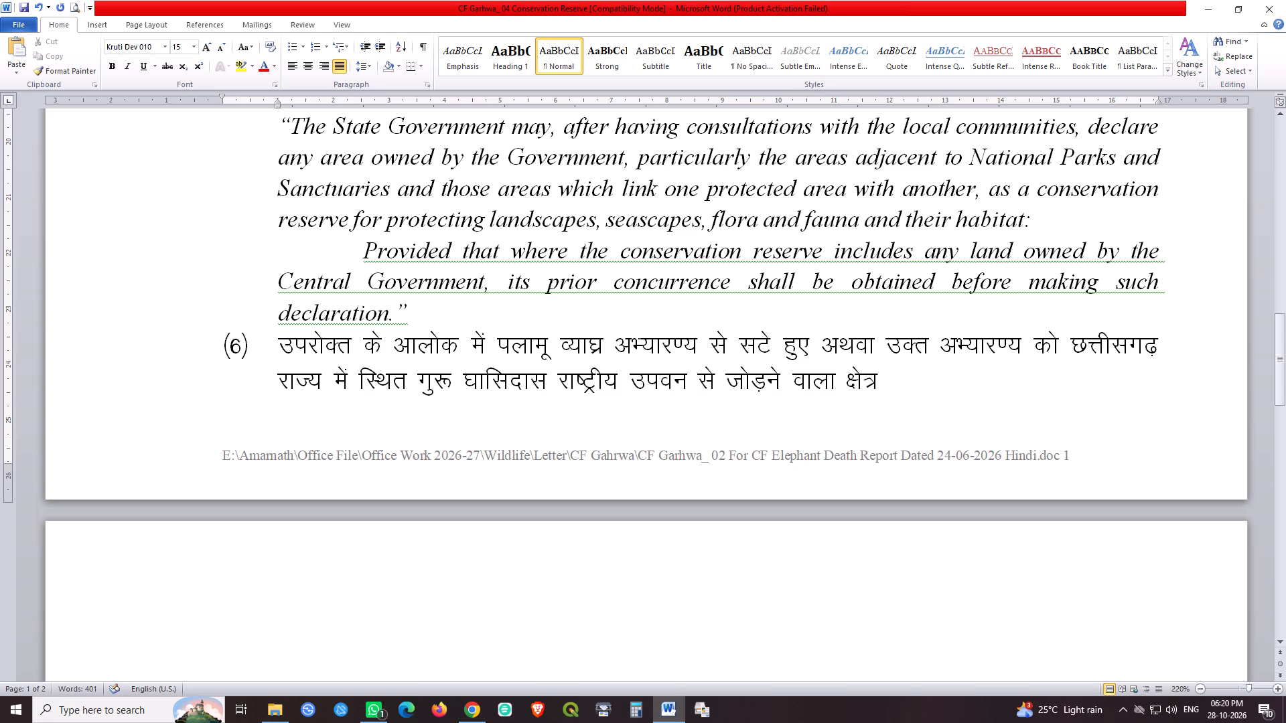
Continue paragraph (6) with "जो इस प्रमण्डल के प्रशासनिक एवं प्रबंधन नियंत्रण".
text(tks bl ize.My)
key(space)
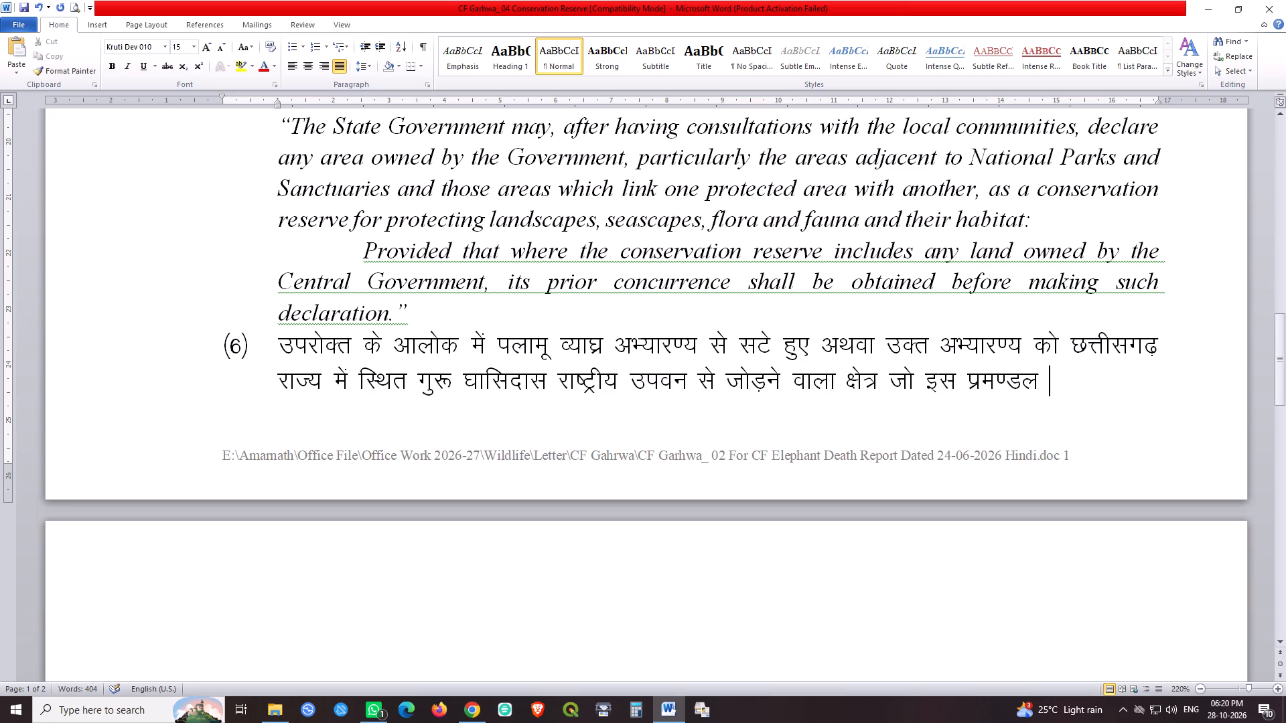
text(ds iz"kklfud)
key(space)
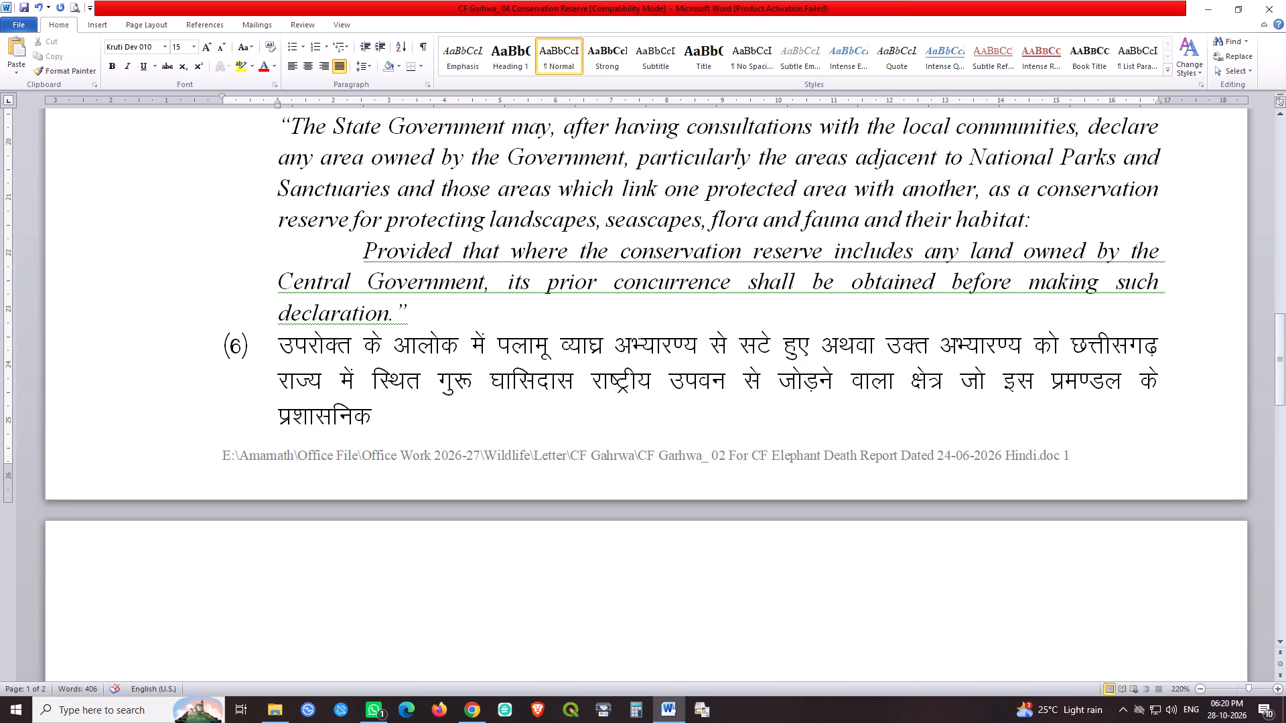
text(,oa i)
text(zca/)
text(ku fu;a=)
text(.k)
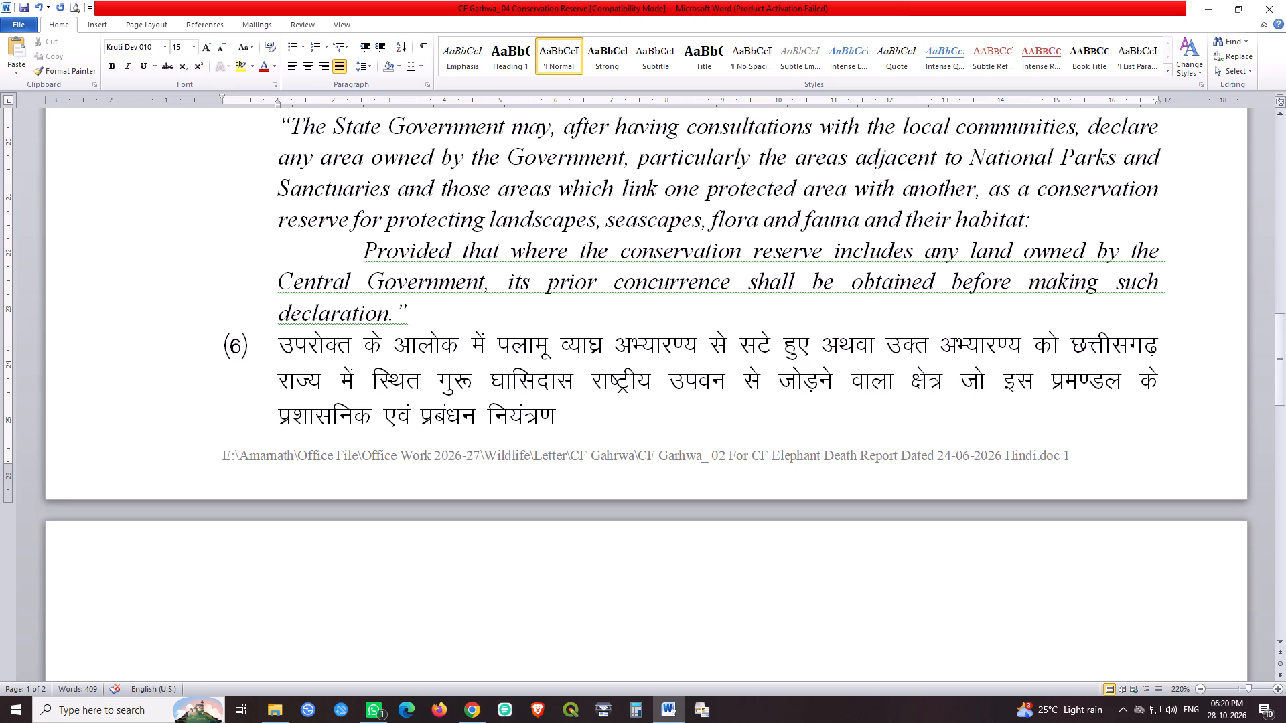
key(space)
Continue paragraph (6) with "तथा राज्य सरकार की सम्पत्ती".
text(rFkk jkT; ljdkj)
key(space)
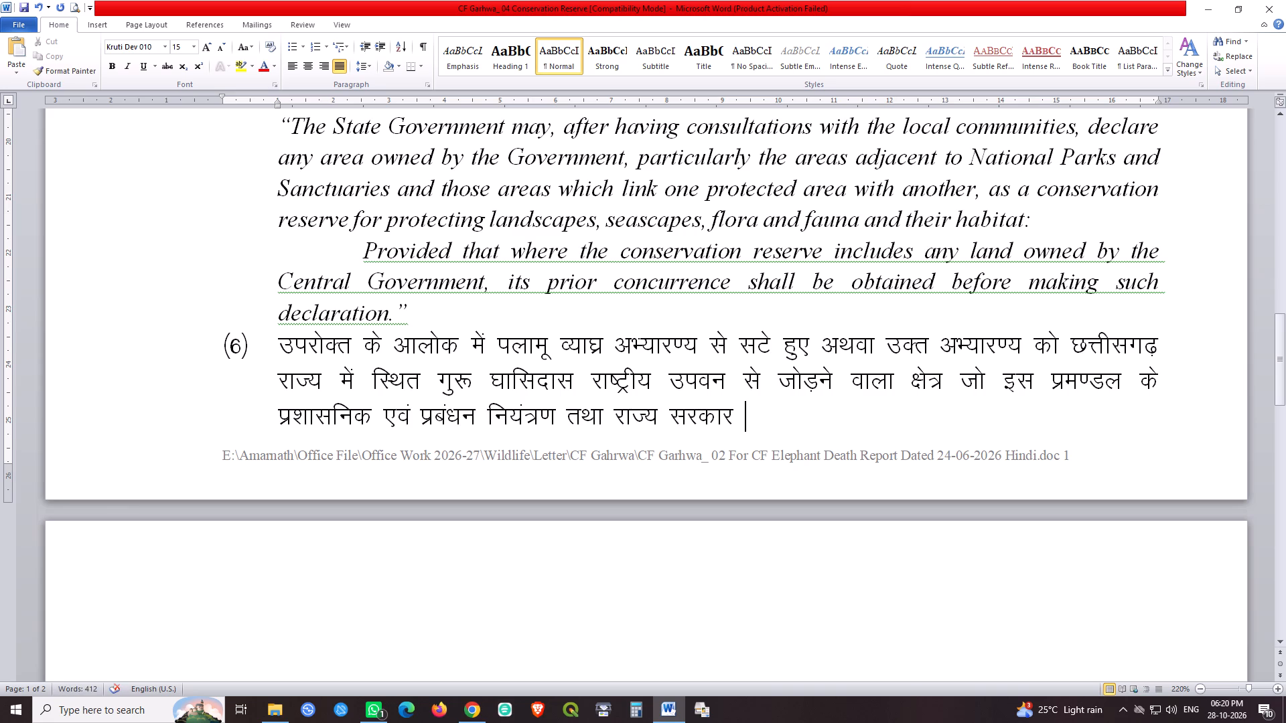
text(dh)
key(space)
key(v)
key(BackSpace)
text(lEi)
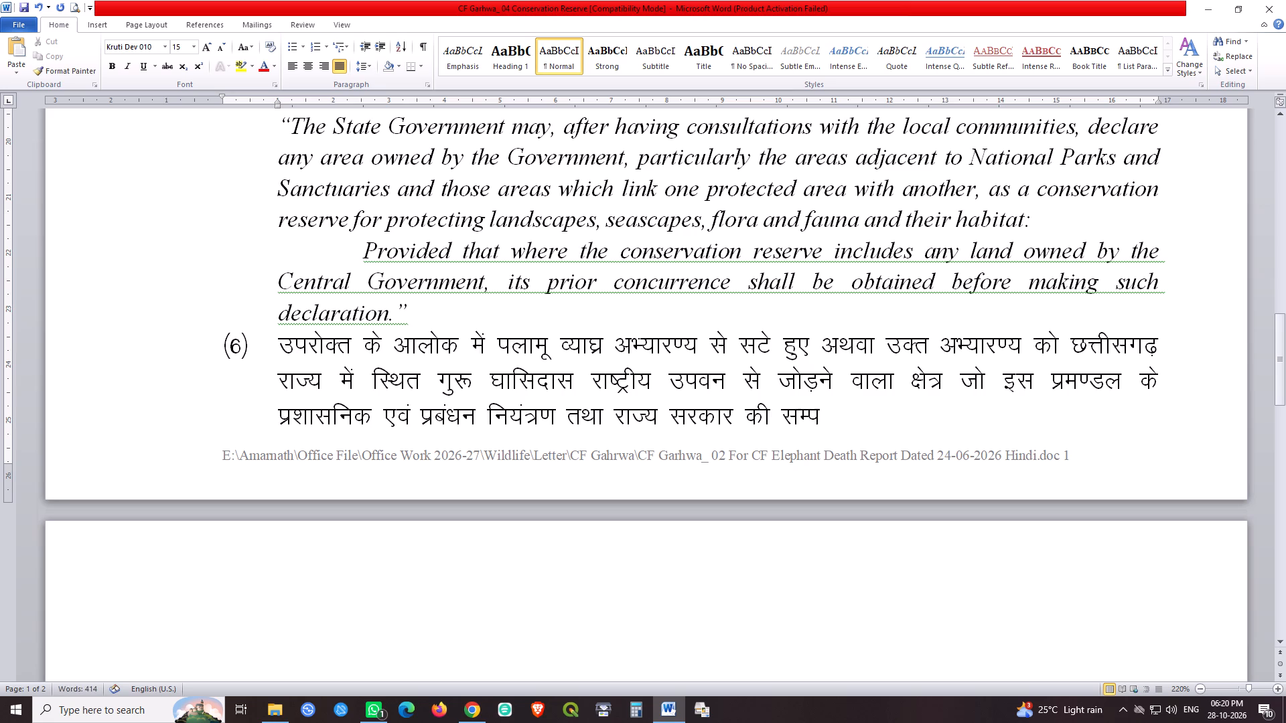
key(alt+0)
key(alt+1)
key(alt+5)
key(alt+9)
text(kh)
key(space)
Continue paragraph (6) with "हो, जिसको बाघ".
text(gks)
text(] ftldksa)
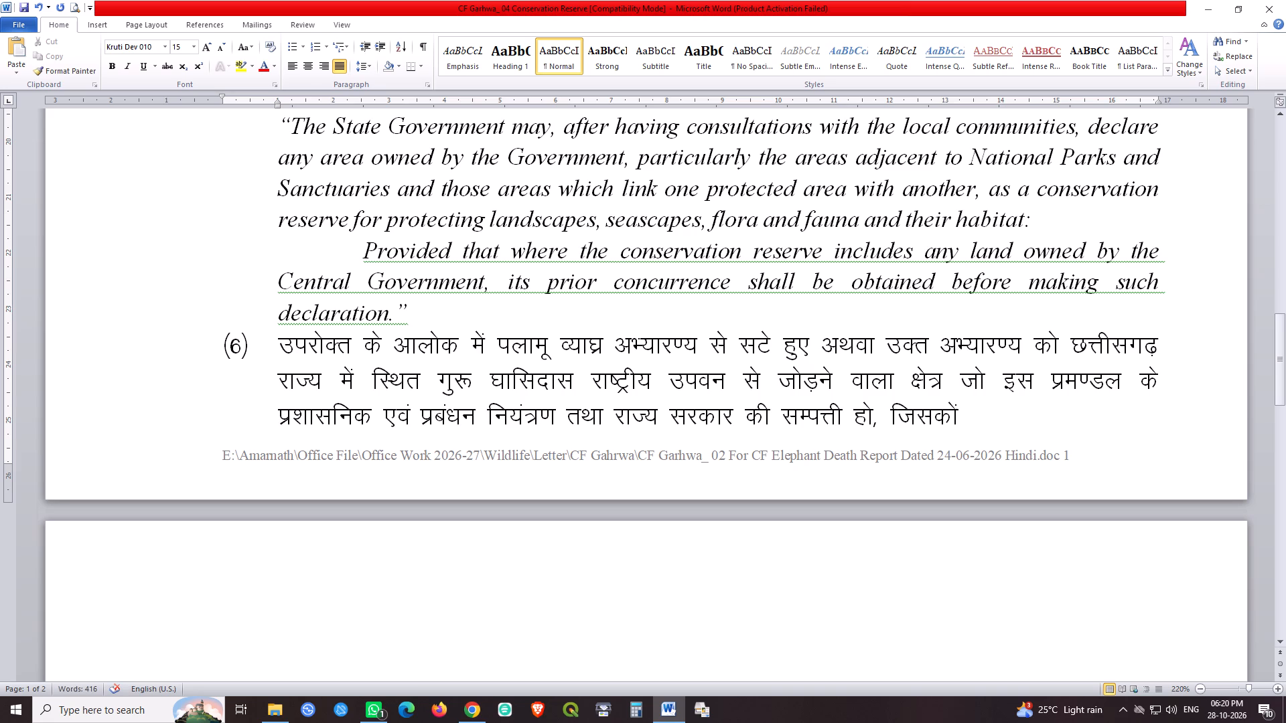
key(BackSpace)
key(space)
text(ck?K)
key(BackSpace)
key(k)
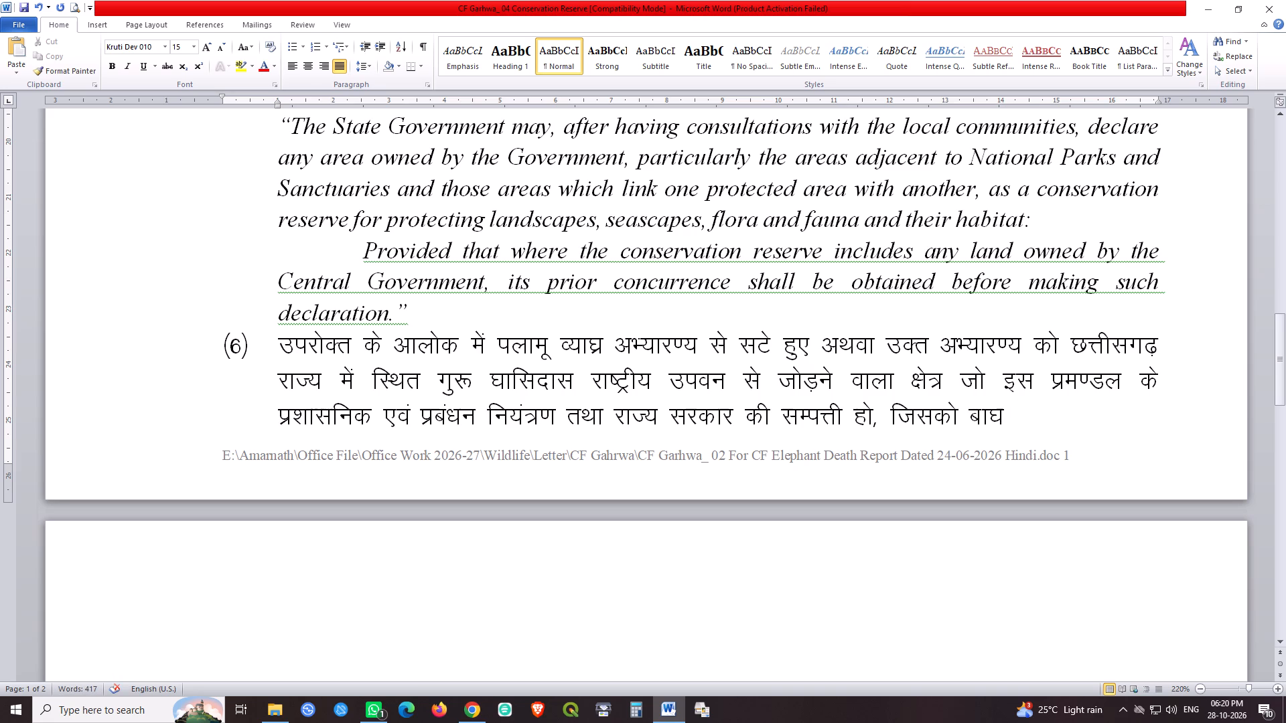
Continue paragraph (6) with "संरक्षण के दृष्टिकोण से संरक्षण आरक्षित".
key(space)
text(laj{k.k)
key(space)
text(ds n`f'Vdks.k)
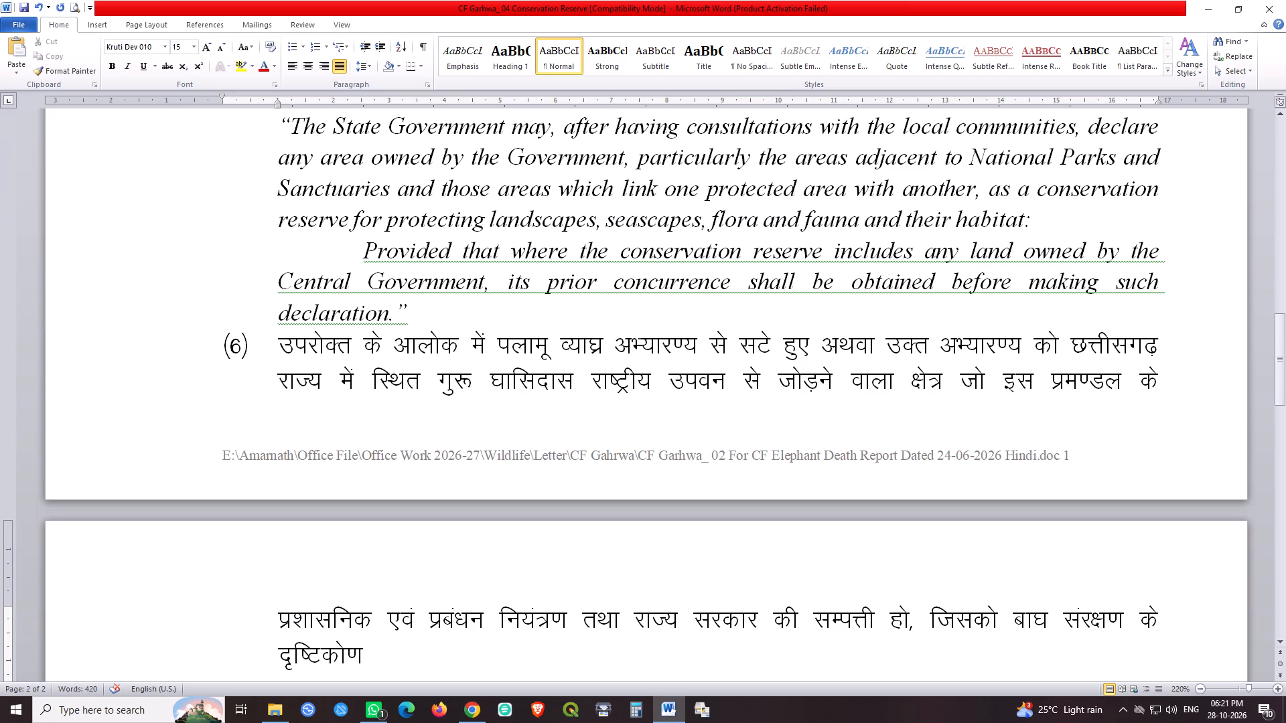
key(space)
text(ls laj)
text({k.k)
key(space)
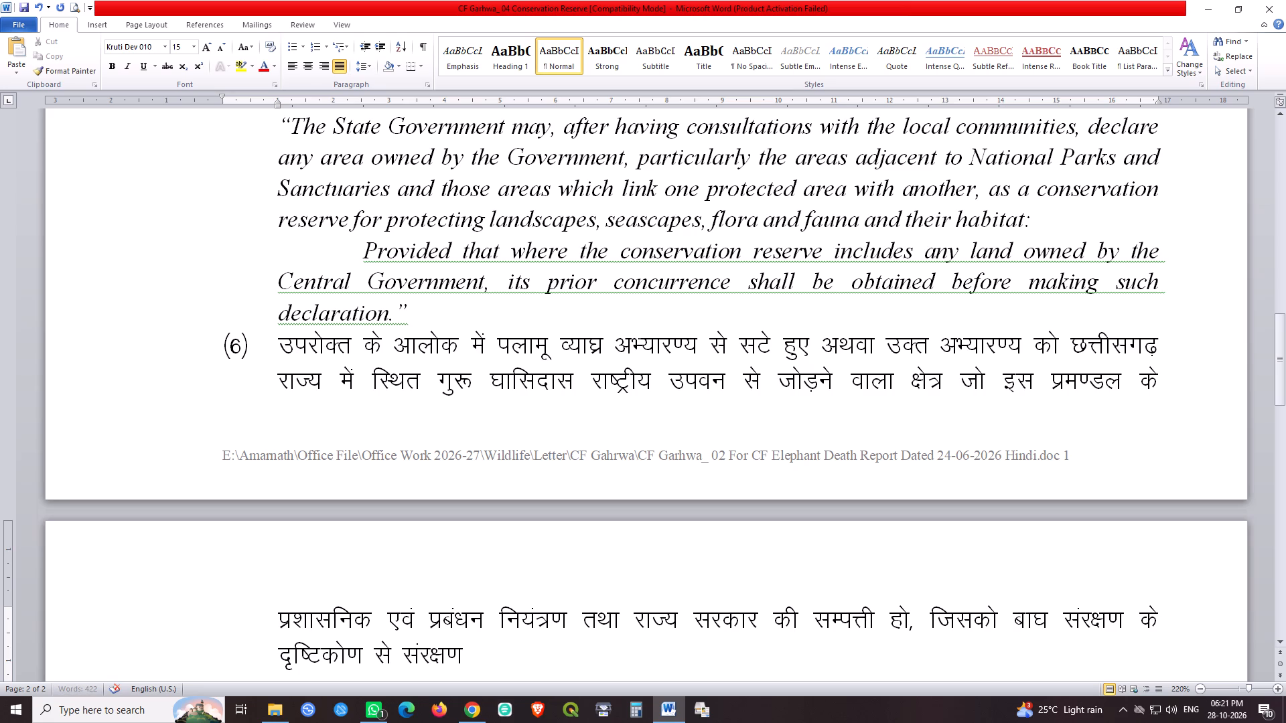
text(vkjf{kr)
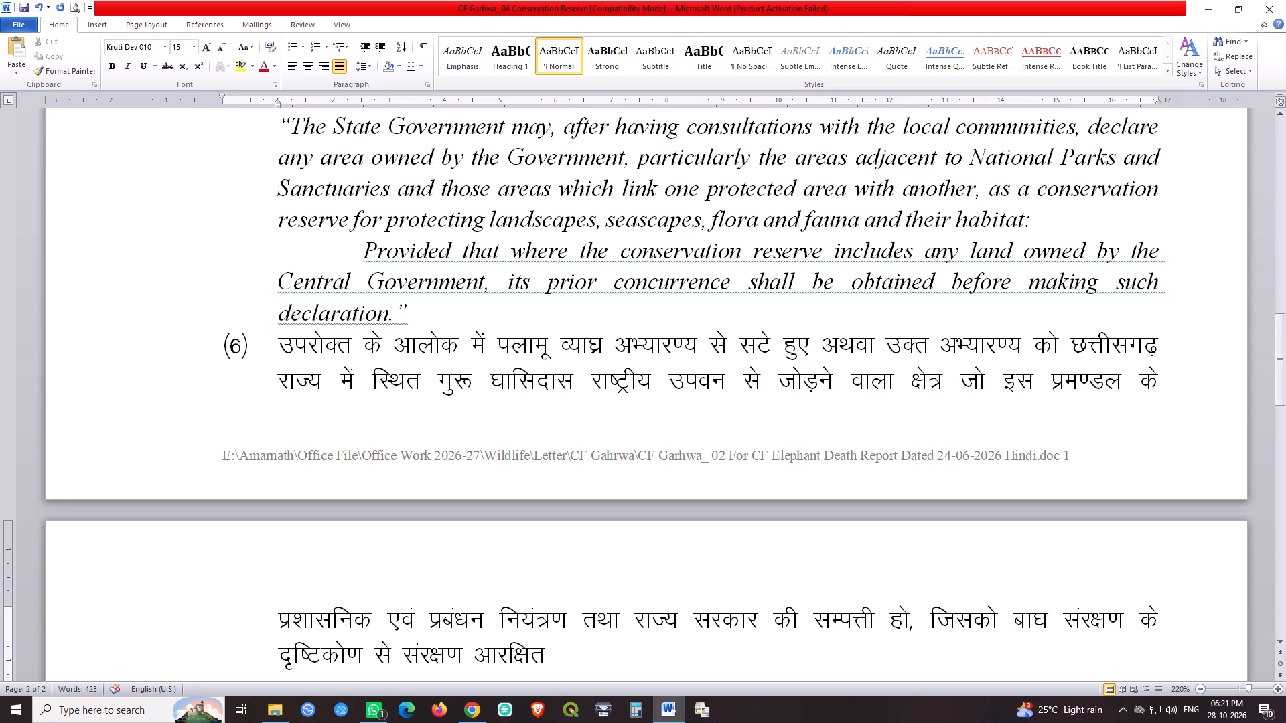
Add the English term "Conservation Reserve" in parentheses after "संरक्षण आरक्षित", in the default Latin font instead of the Hindi one.
key(space)
key(space)
key(space)
key(Left)
key(Left)
key(alt+0)
key(alt+1)
key(alt+8)
key(alt+8)
key(alt+0)
key(alt+1)
key(alt+8)
key(alt+9)
key(Left)
key(ctrl+space)
text(Conservation)
key(space)
text(Reserve)
key(Right)
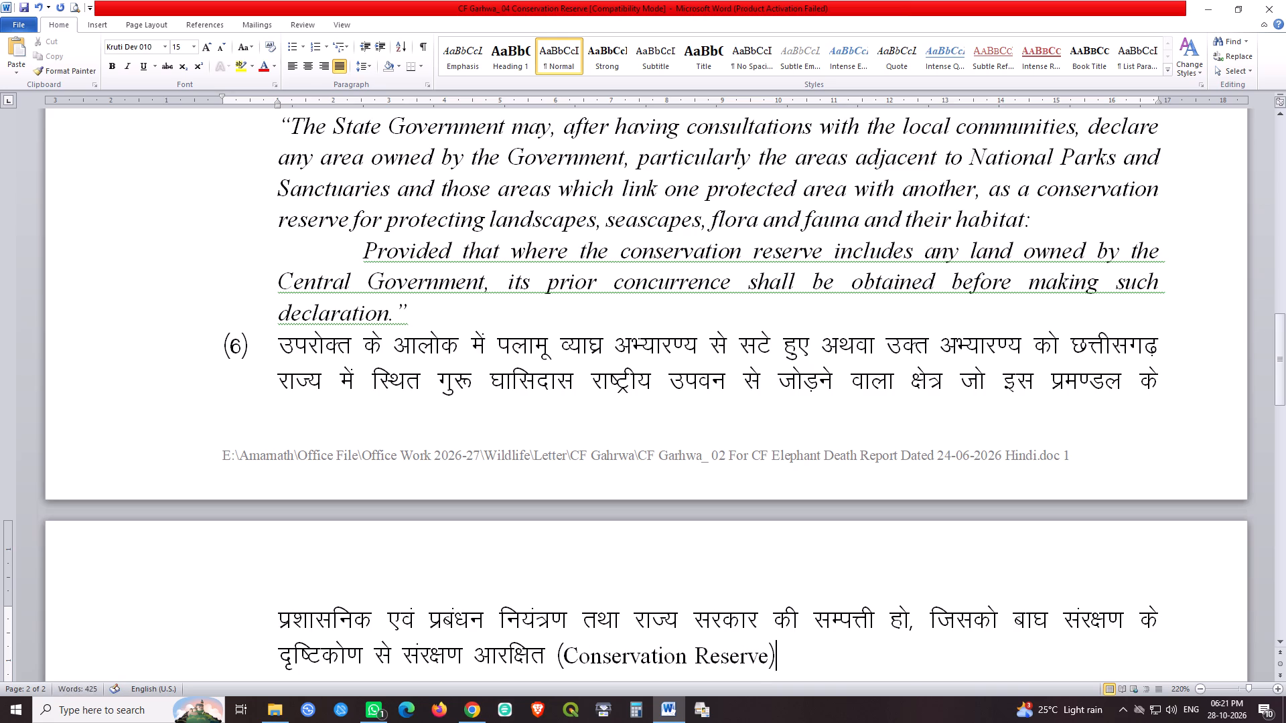
Continue paragraph (6) after the parenthesis with "गठित करना समुचित प्रतीत होता है,".
key(space)
text(xfBr)
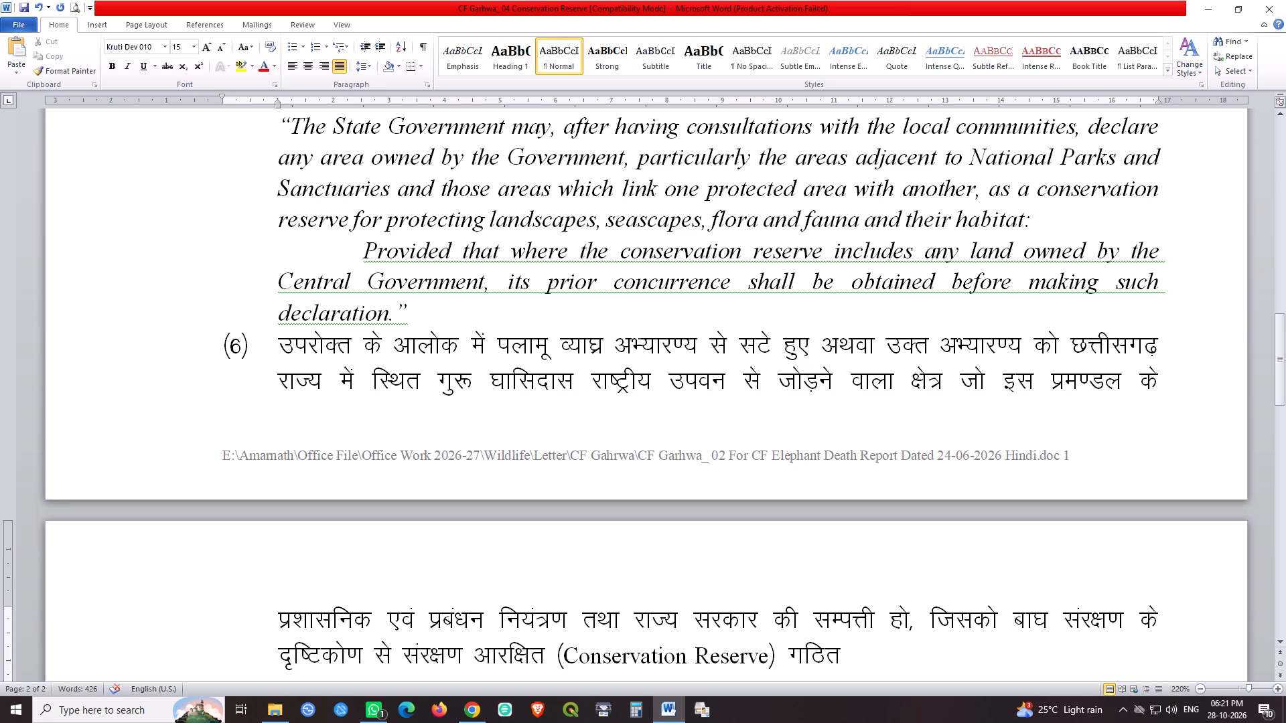
key(space)
text(djuk leqfpr)
key(space)
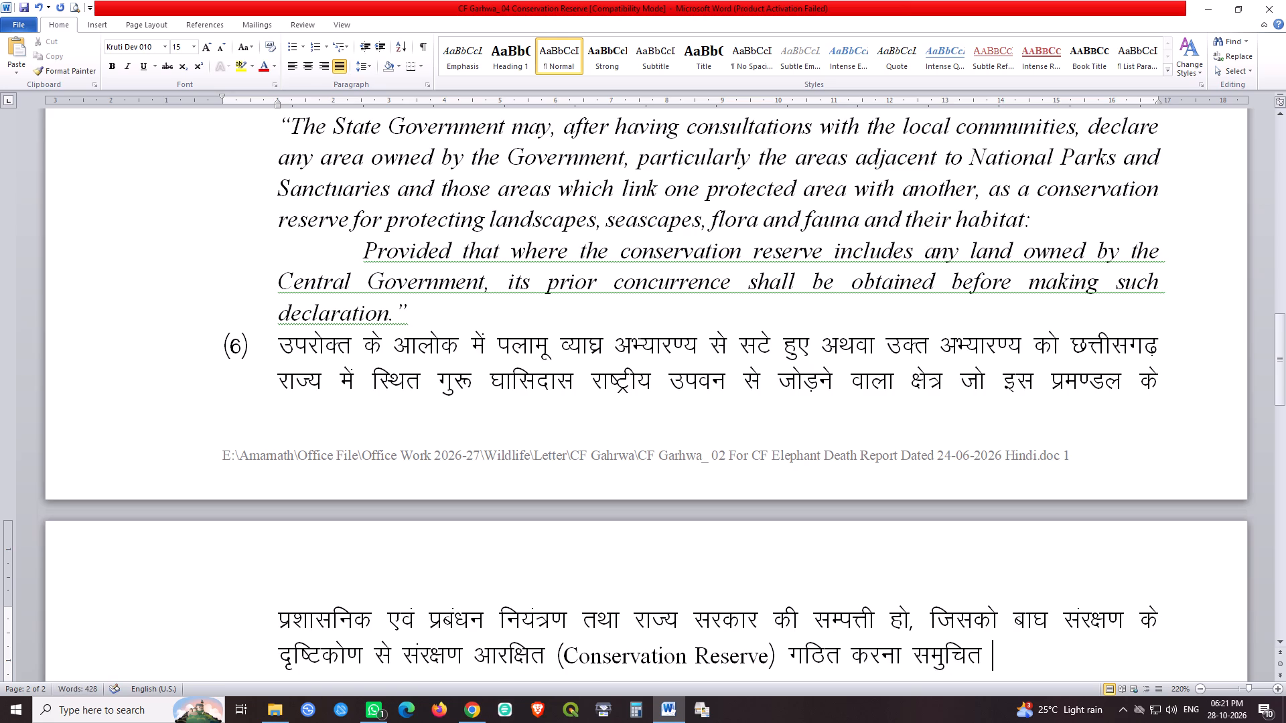
text(izrhr)
key(space)
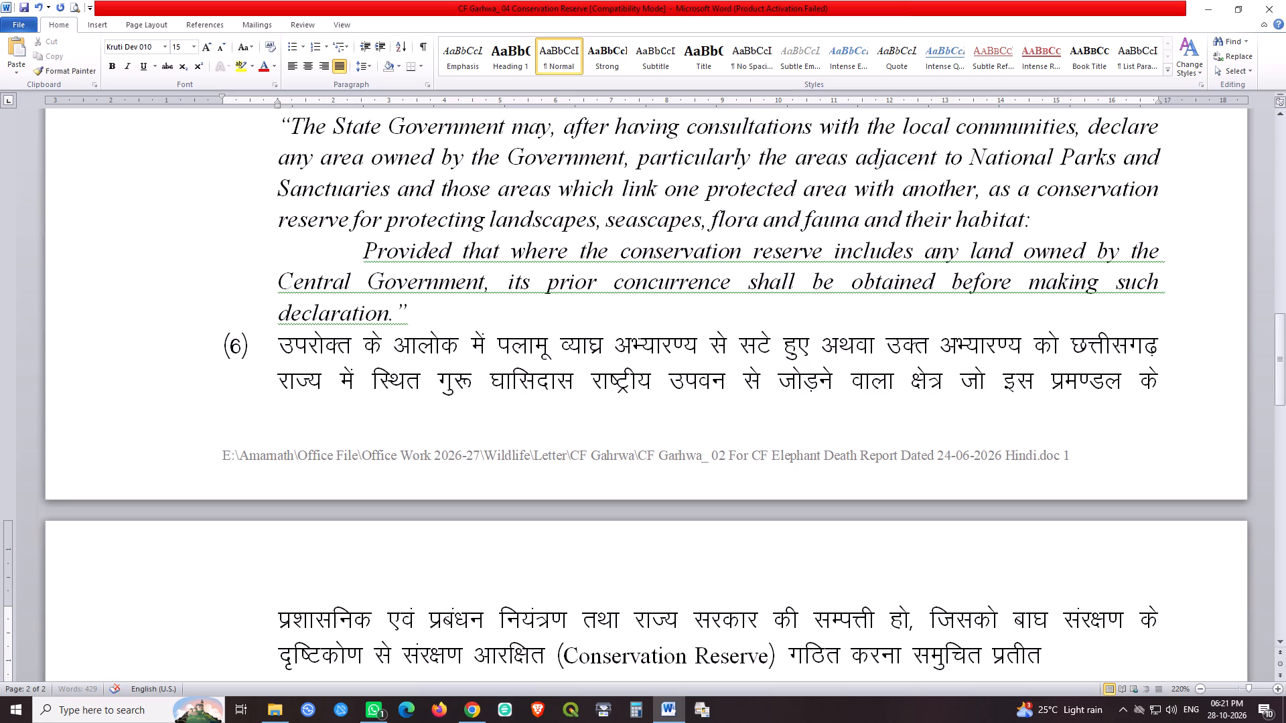
text(gksrk)
key(space)
text(gS])
key(space)
Continue paragraph (6) with "कि विस्तृत", using the half-letter स् in "विस्तृत".
text(fd)
key(space)
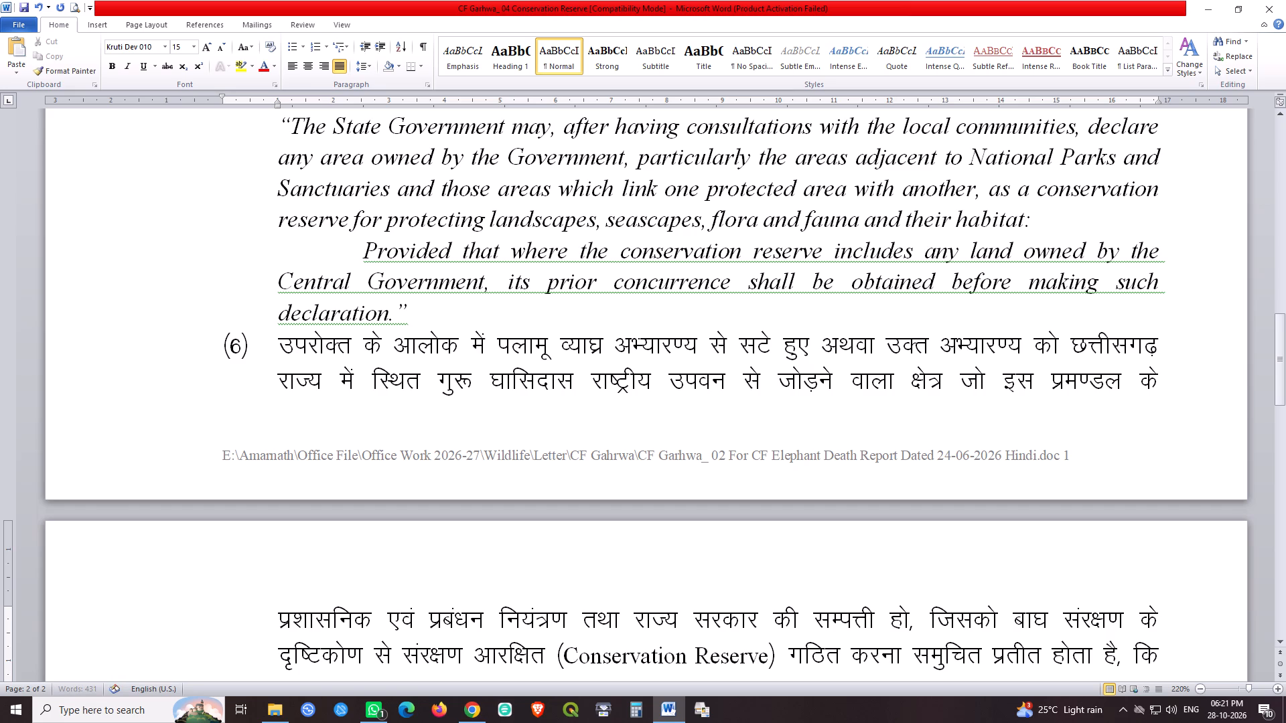
text(fo)
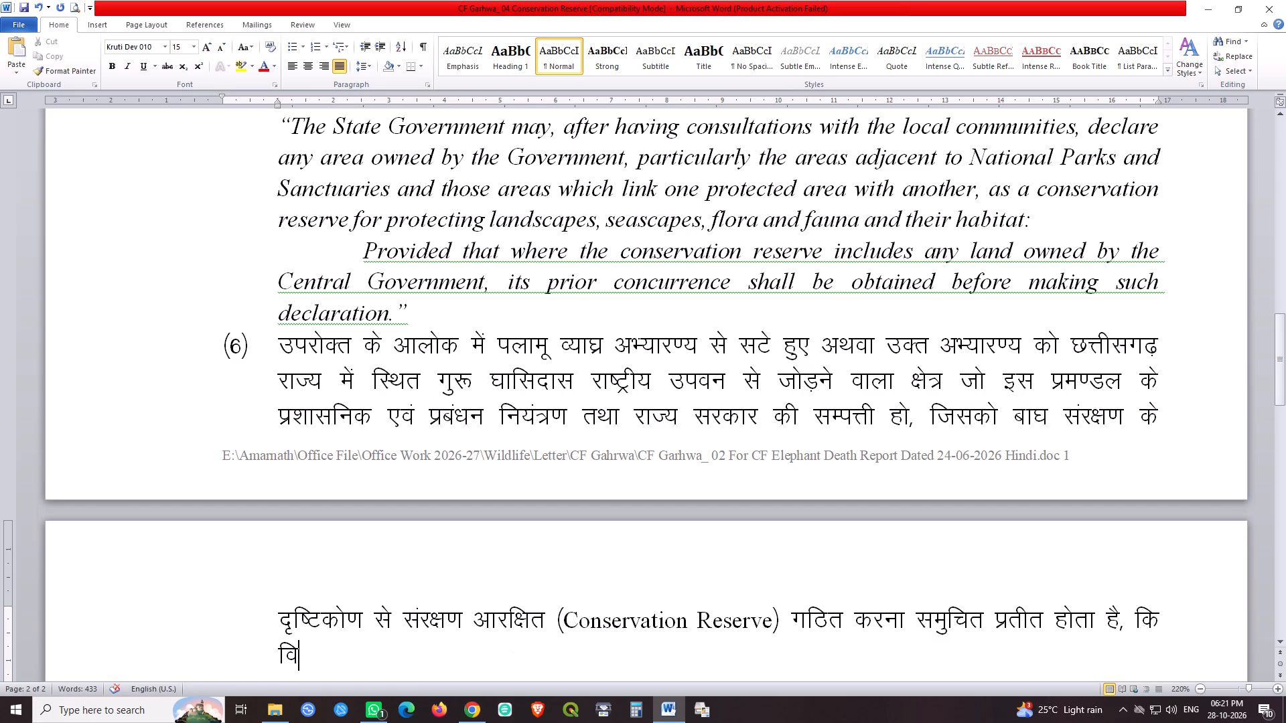
key(l)
key(r)
text(`r)
key(space)
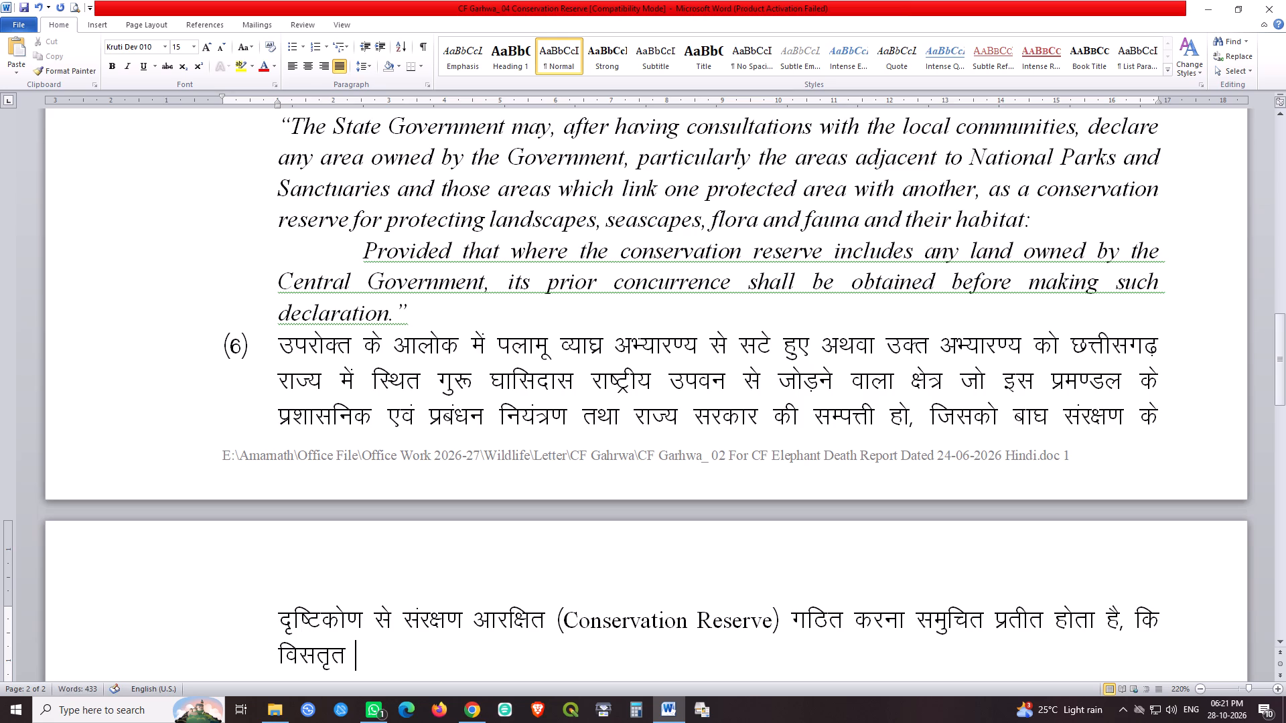
key(Left)
key(Left)
key(Left)
key(Left)
key(BackSpace)
key(shift+l)
key(Right)
key(Right)
key(Right)
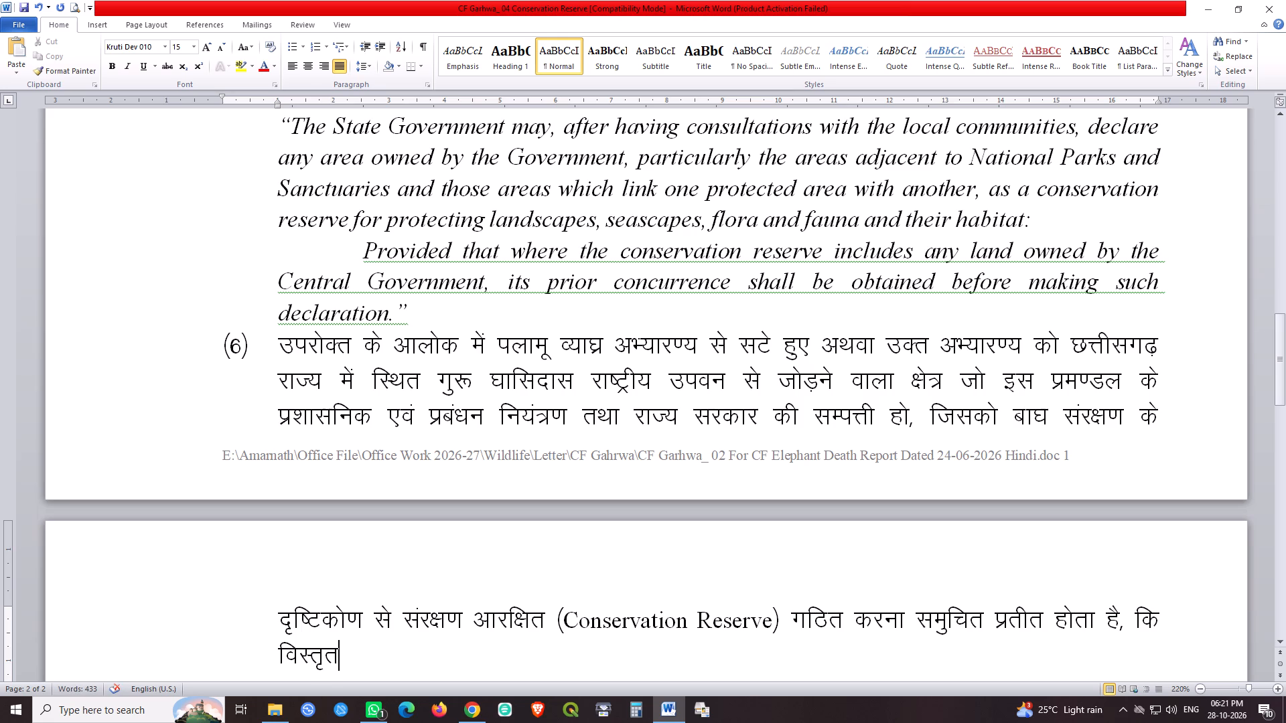
Continue paragraph (6) with "विवरणी संकलित करते हुए इस पत्र के साथ संलग्न कर समर्पित की जा रही है".
key(space)
text(fooj.kh)
key(space)
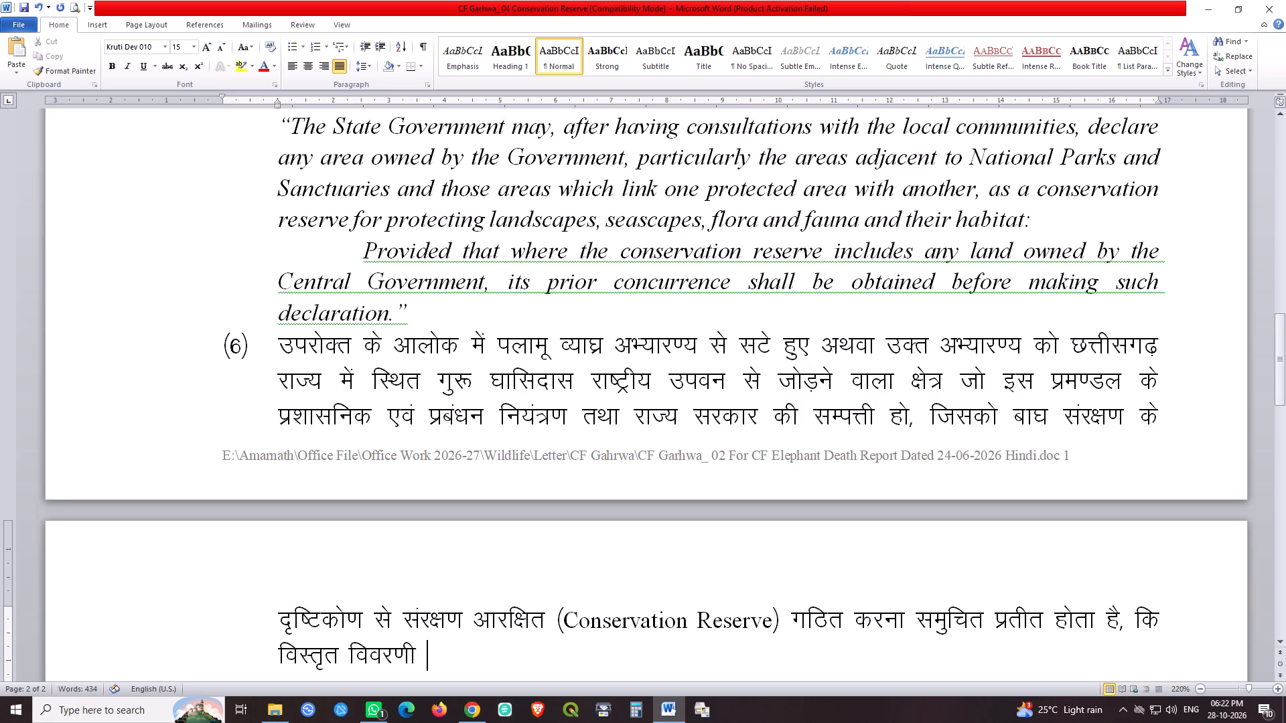
text(laf)
key(BackSpace)
text(dfyr djrs gq, bl i= ds lkFk layXu dj)
key(space)
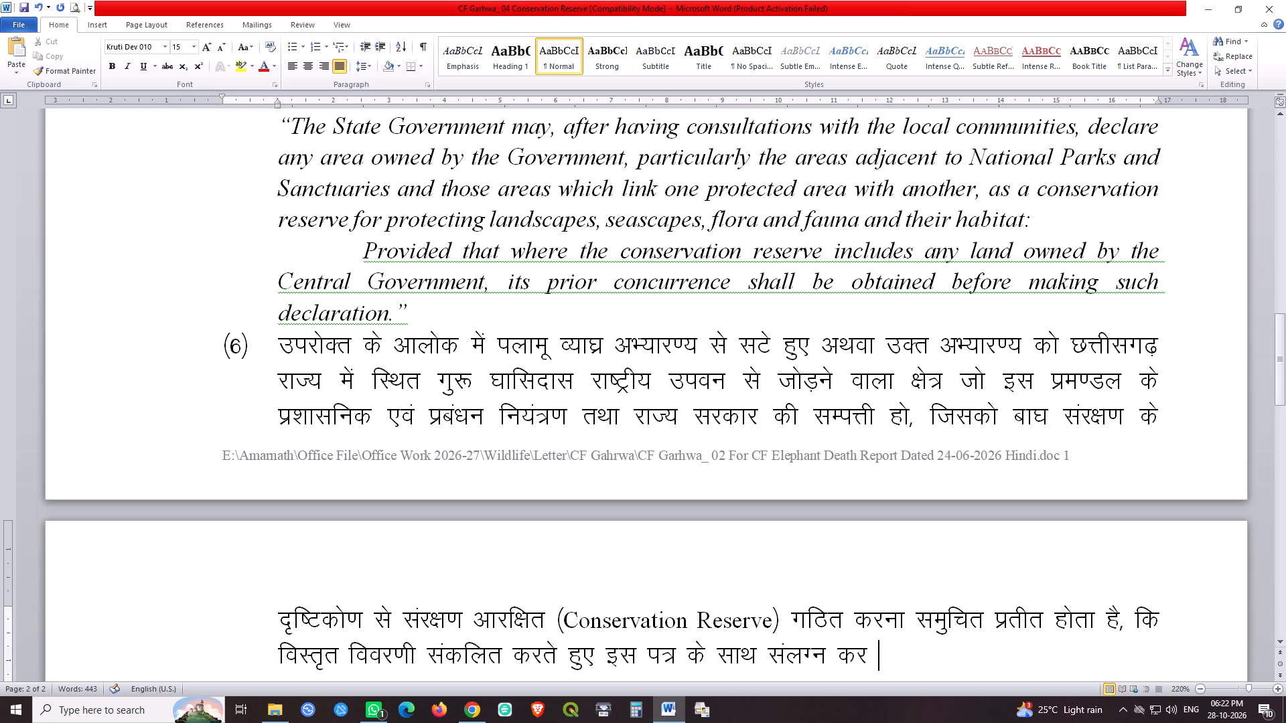
text(lefiZr dh tk jgh gSA)
key(BackSpace)
key(space)
End paragraph (6) with the annexure reference "(अनुलग्नक– 3)" in parentheses, followed by a Hindi full stop.
key(alt+0)
key(alt+1)
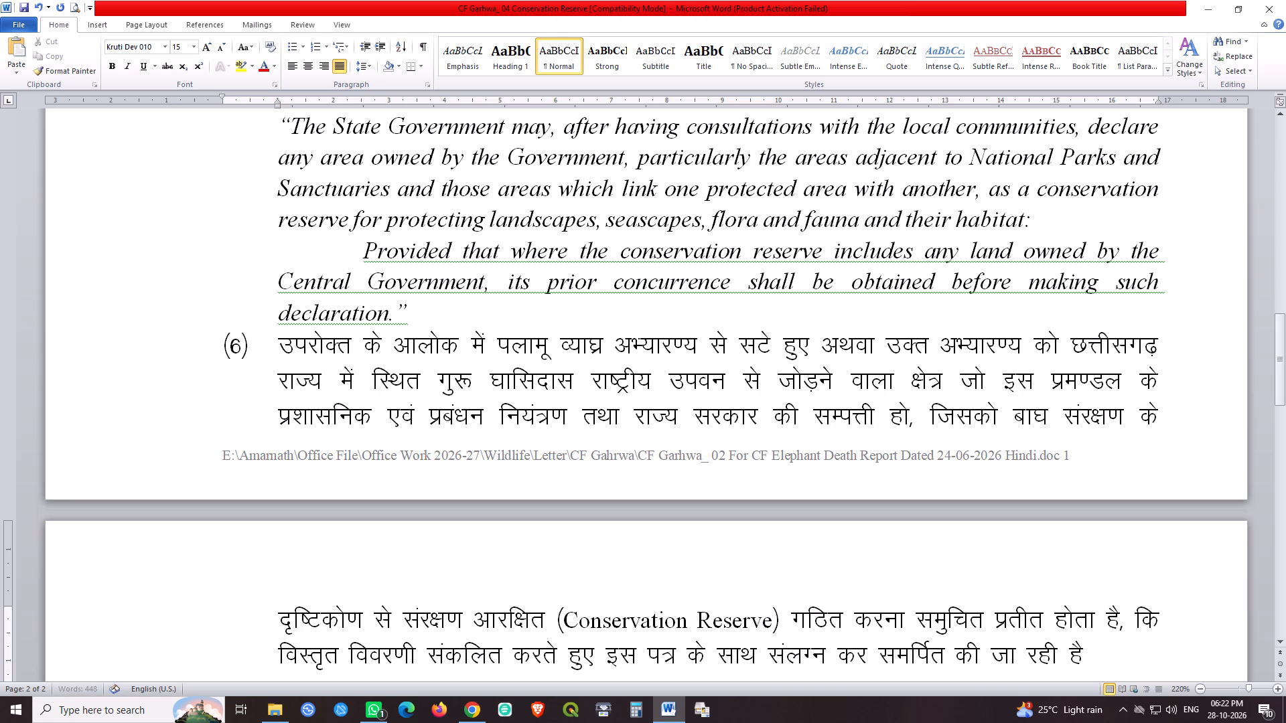
key(alt+8)
key(alt+8)
text(vuqyXud&)
key(space)
text(32)
key(BackSpace)
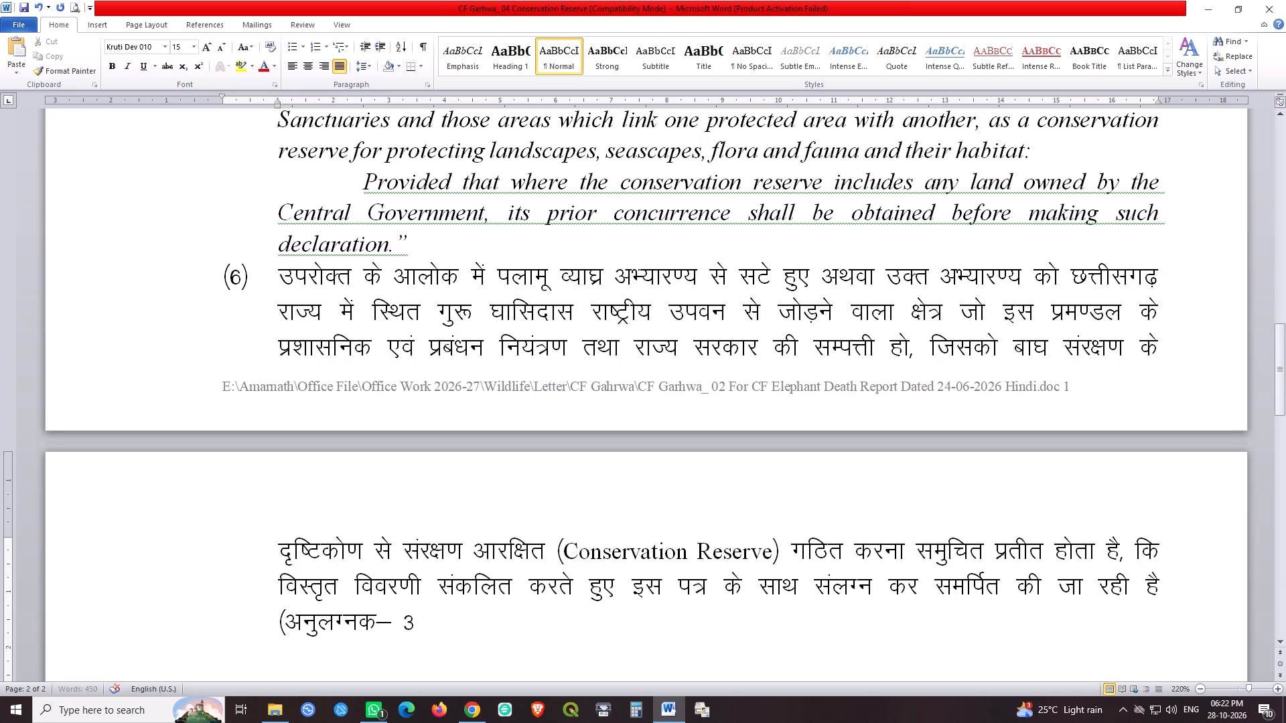
key(alt+0)
key(alt+1)
key(alt+8)
key(alt+9)
key(shift+a)
Save the letter.
key(ctrl+s)
key(ctrl+s)
key(ctrl+s)
key(ctrl+s)
key(ctrl+s)
key(ctrl+s)
key(ctrl+s)
key(ctrl+s)
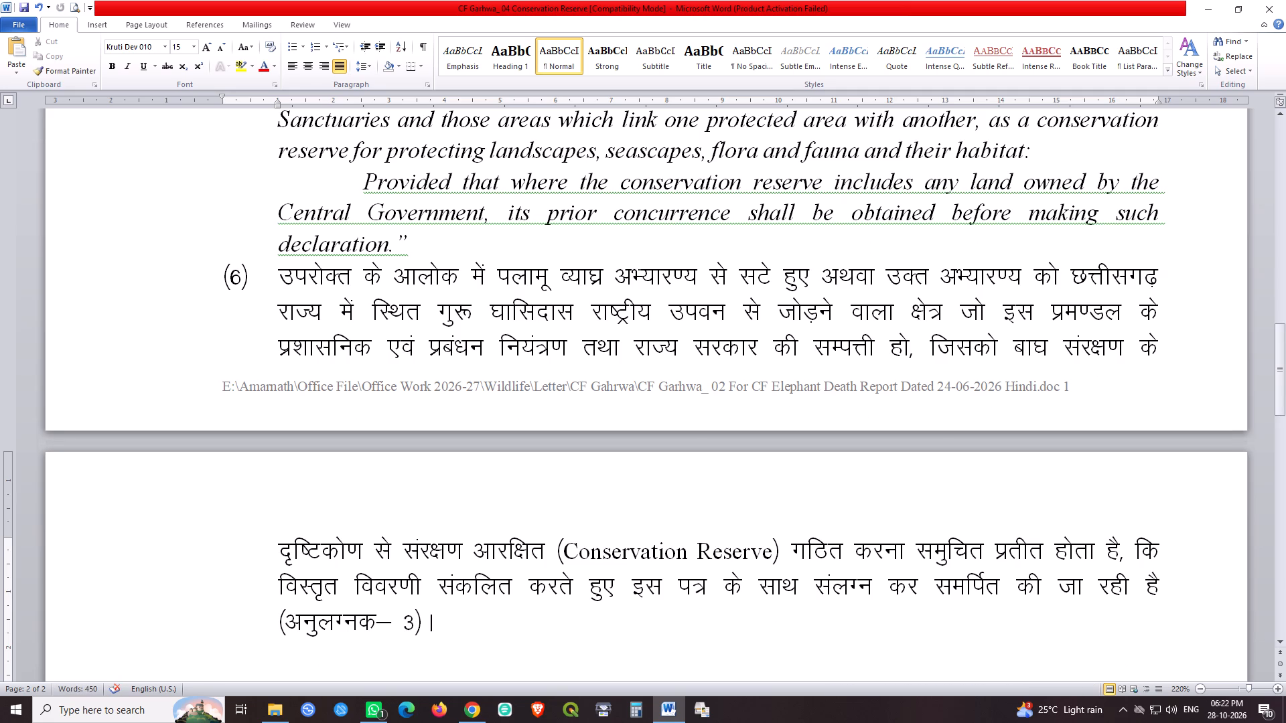
key(ctrl+s)
key(ctrl+s)
key(ctrl+s)
key(ctrl+s)
key(ctrl+s)
key(ctrl+s)
key(ctrl+s)
key(ctrl+s)
key(ctrl+s)
key(ctrl+s)
key(ctrl+s)
key(ctrl+s)
key(ctrl+s)
key(ctrl+s)
key(ctrl+s)
key(ctrl+s)
key(ctrl+s)
key(ctrl+s)
key(ctrl+s)
key(ctrl+s)
key(ctrl+s)
key(ctrl+s)
key(ctrl+s)
key(ctrl+s)
key(ctrl+s)
key(ctrl+s)
key(ctrl+s)
key(ctrl+s)
key(ctrl+s)
key(ctrl+s)
Start a new paragraph below paragraph (6), numbered (7) and tabbed to the text indent.
key(Return)
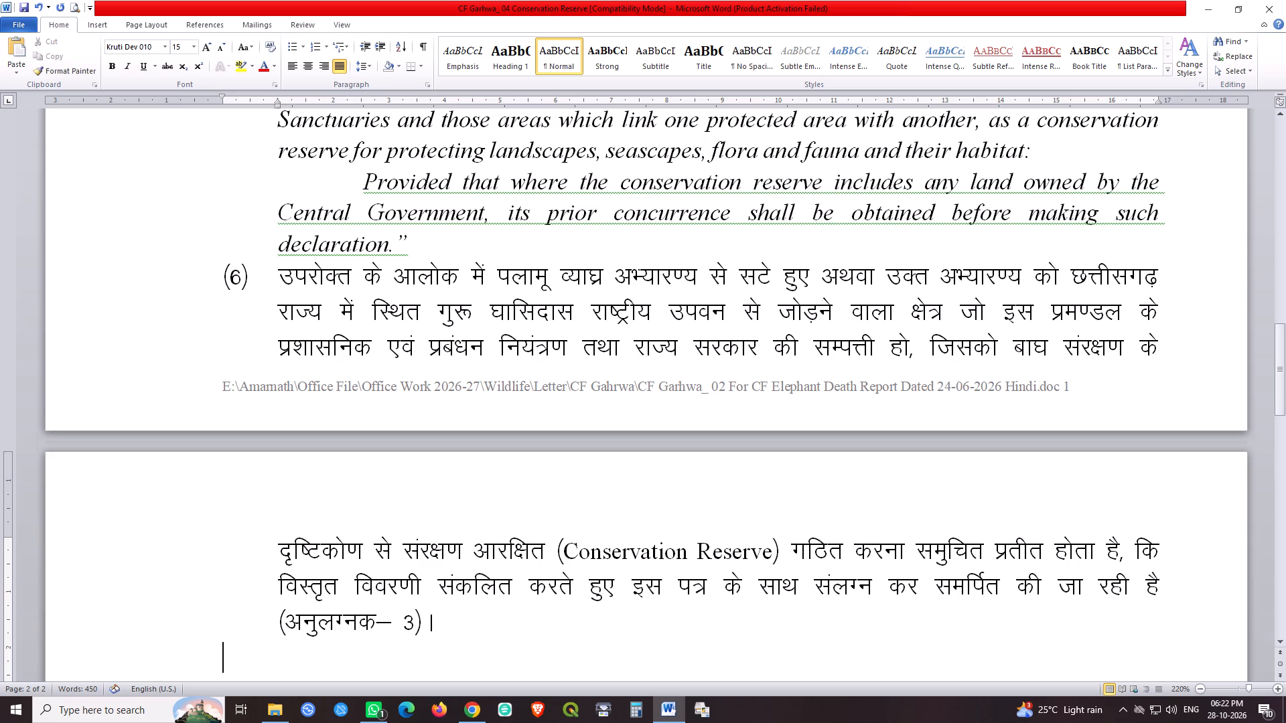
key(alt+0)
key(alt+1)
key(alt+8)
key(alt+8)
key(7)
key(alt+0)
key(alt+1)
key(alt+8)
key(alt+9)
key(Tab)
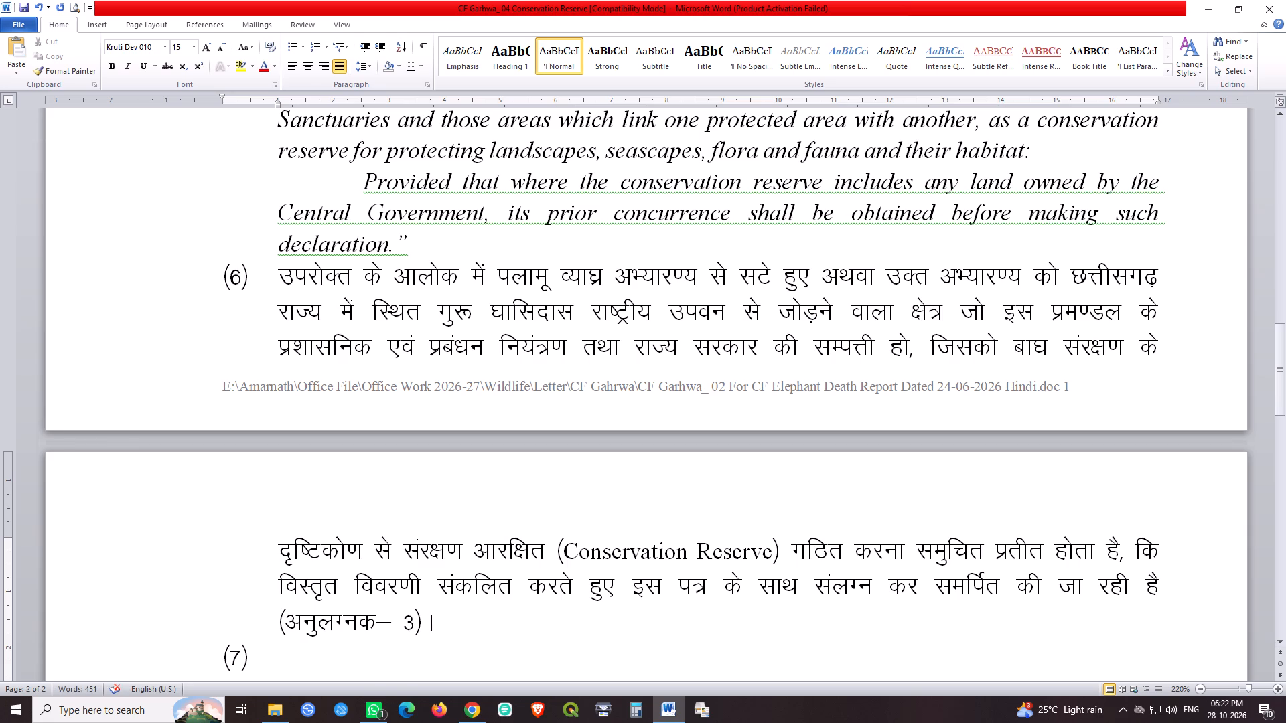
Begin the text of paragraph (7) with "संरक्षण आरक्षिति की गठन हेतु प्रस्तावित".
text(laj{k.k)
key(space)
text(vkjf{k)
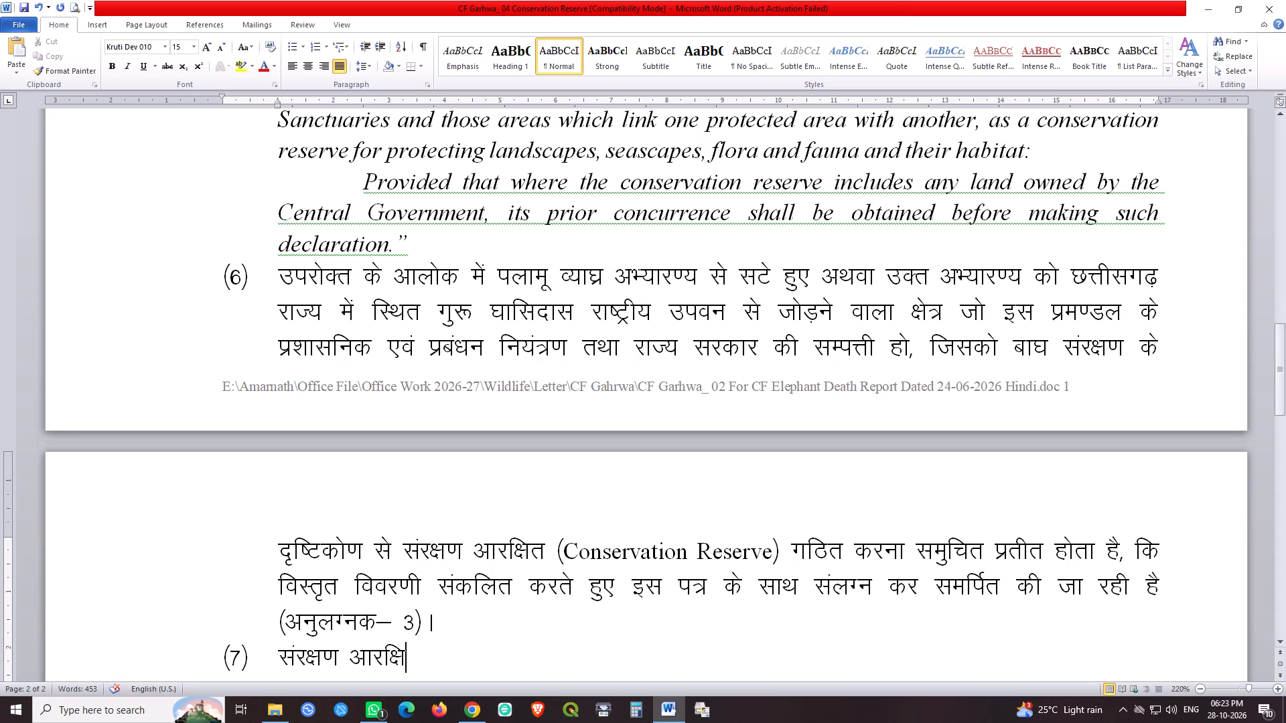
text(fr)
key(space)
text(dh xBu gsrq izL)
text(rk)
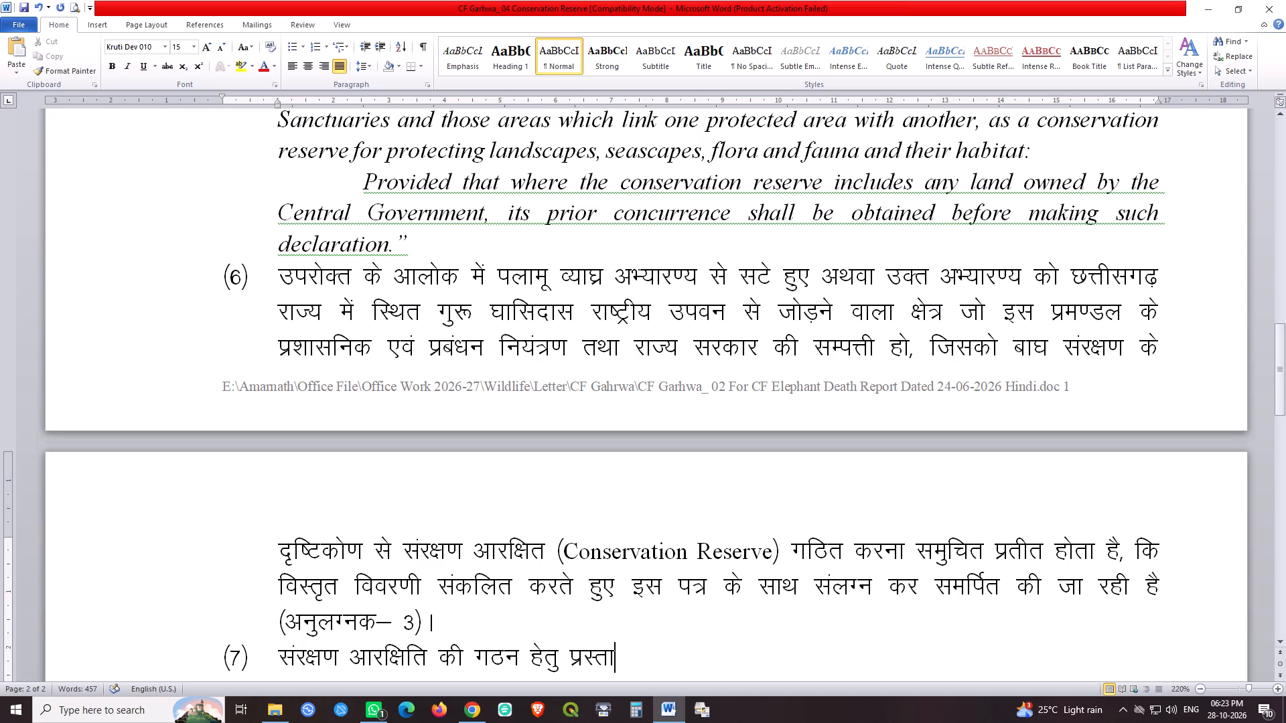
text(for)
key(space)
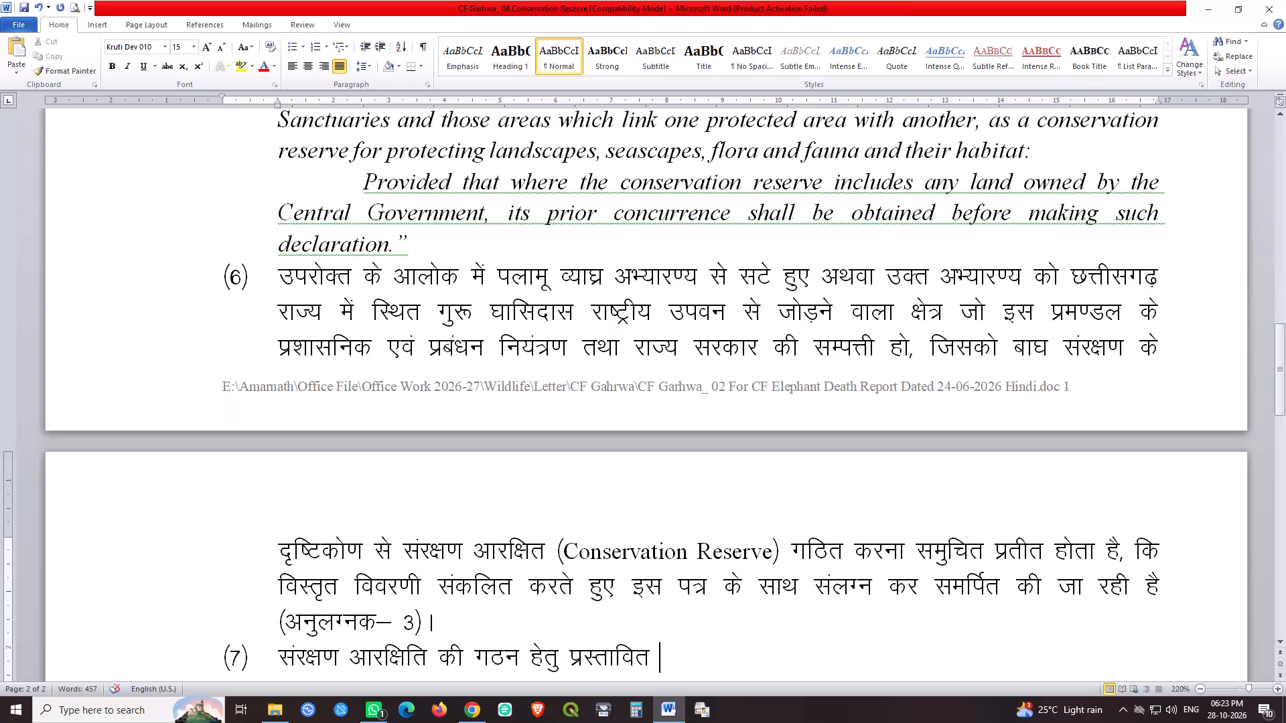
Continue paragraph (7) with "की जा रही उपरोक्त वन भूमि के विस्तार".
text(dh tk jgh)
key(space)
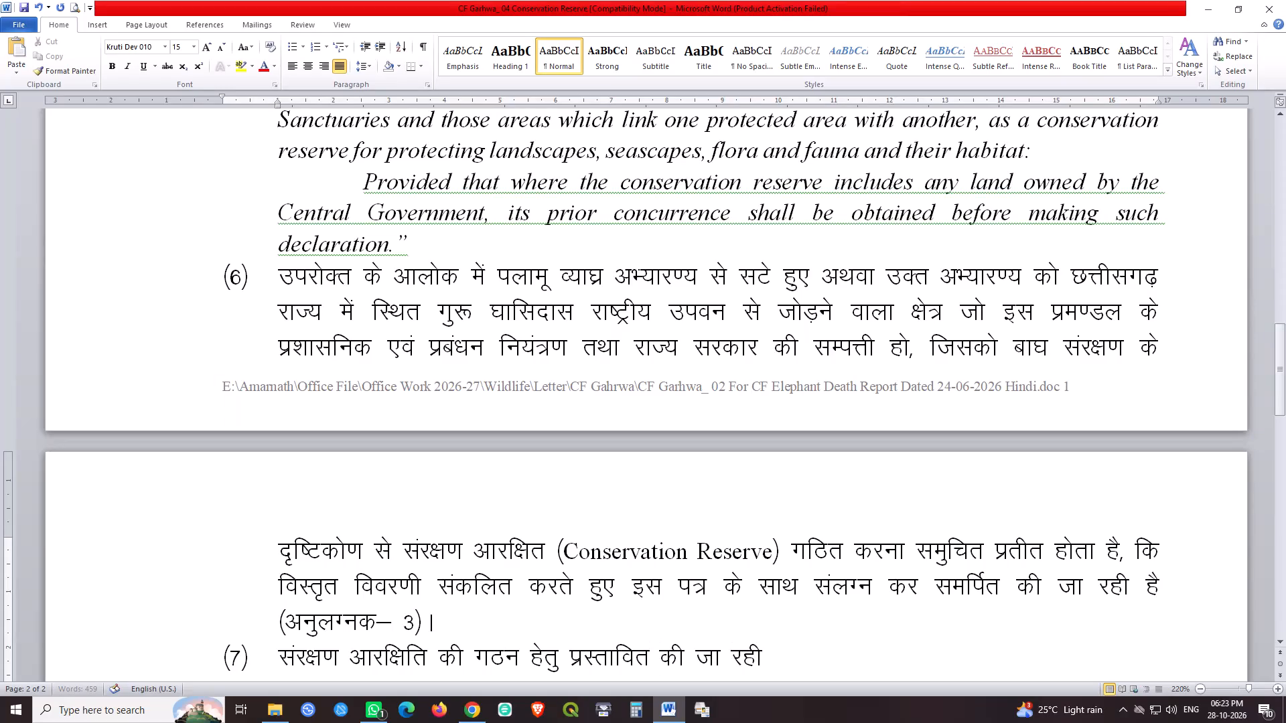
text(mijksDr ou Hkwfe)
key(space)
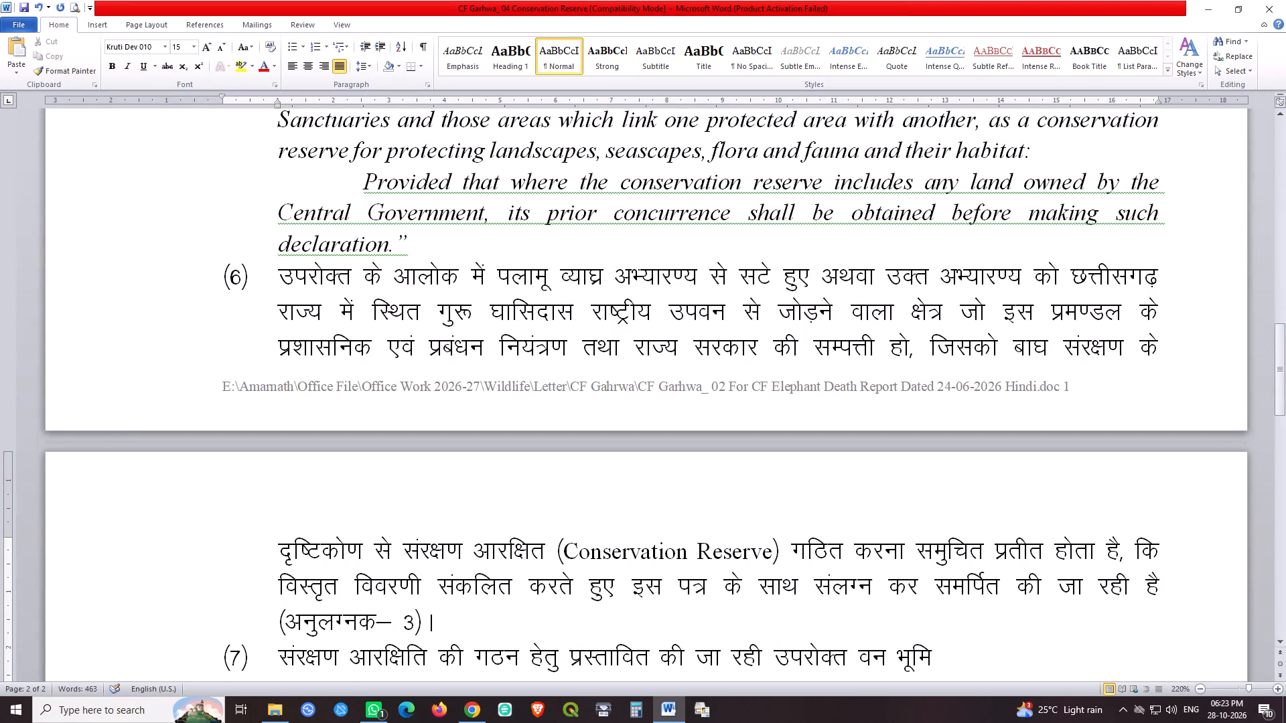
text(ds foLrkj)
key(space)
Add the English word "extant" in parentheses after "विस्तार", in the default Latin font instead of the Hindi one.
key(alt+0)
key(alt+1)
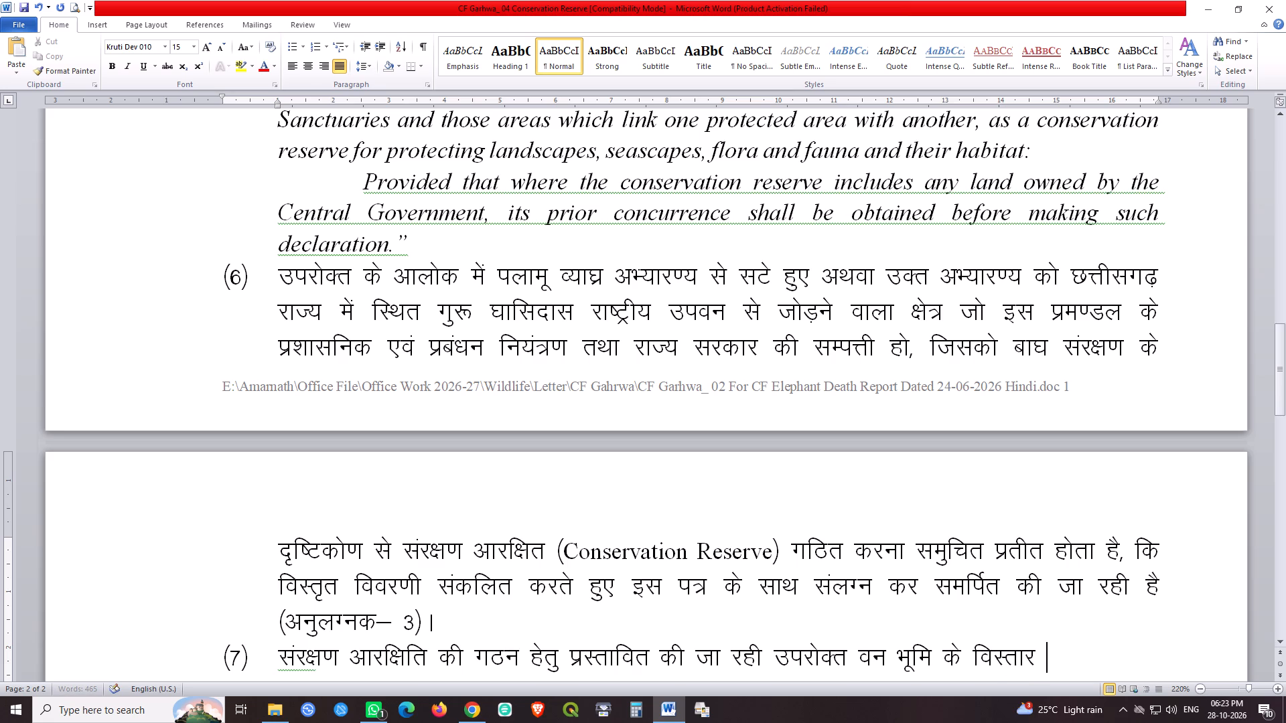
key(alt+8)
key(alt+8)
key(alt+0)
key(alt+1)
key(alt+8)
key(alt+9)
key(Left)
key(ctrl+space)
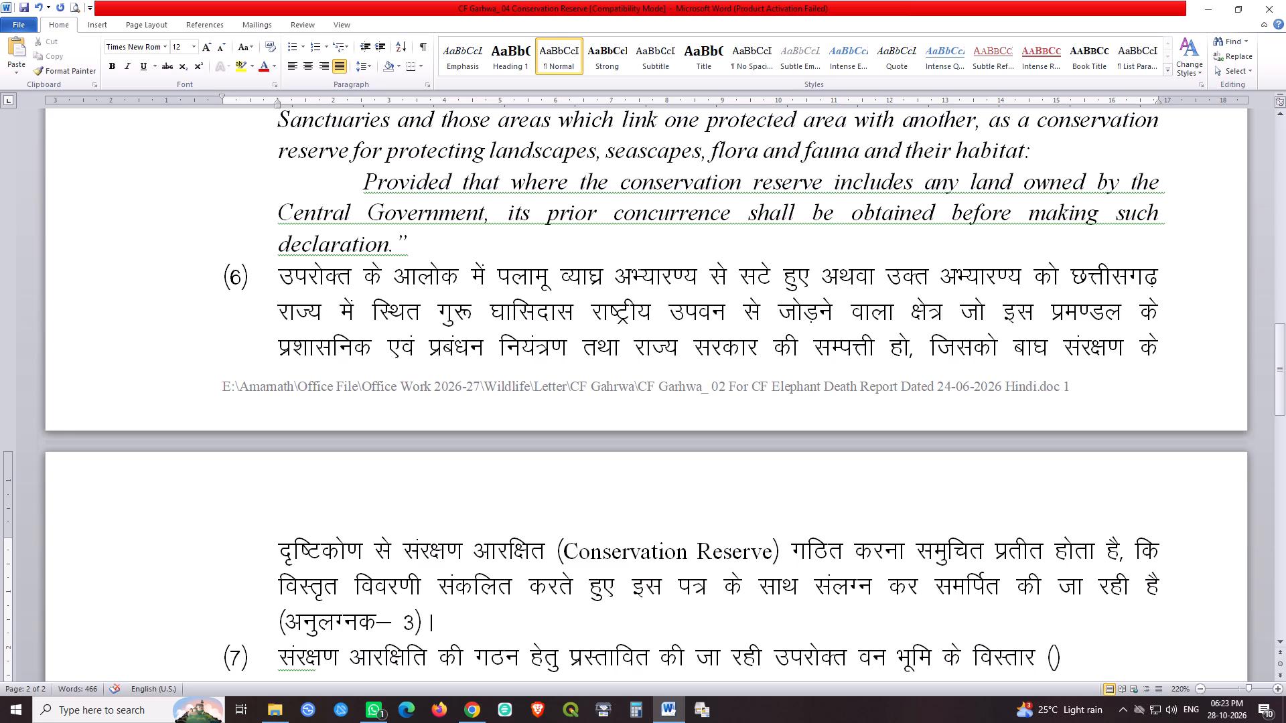
key(e)
text(xtant)
key(Right)
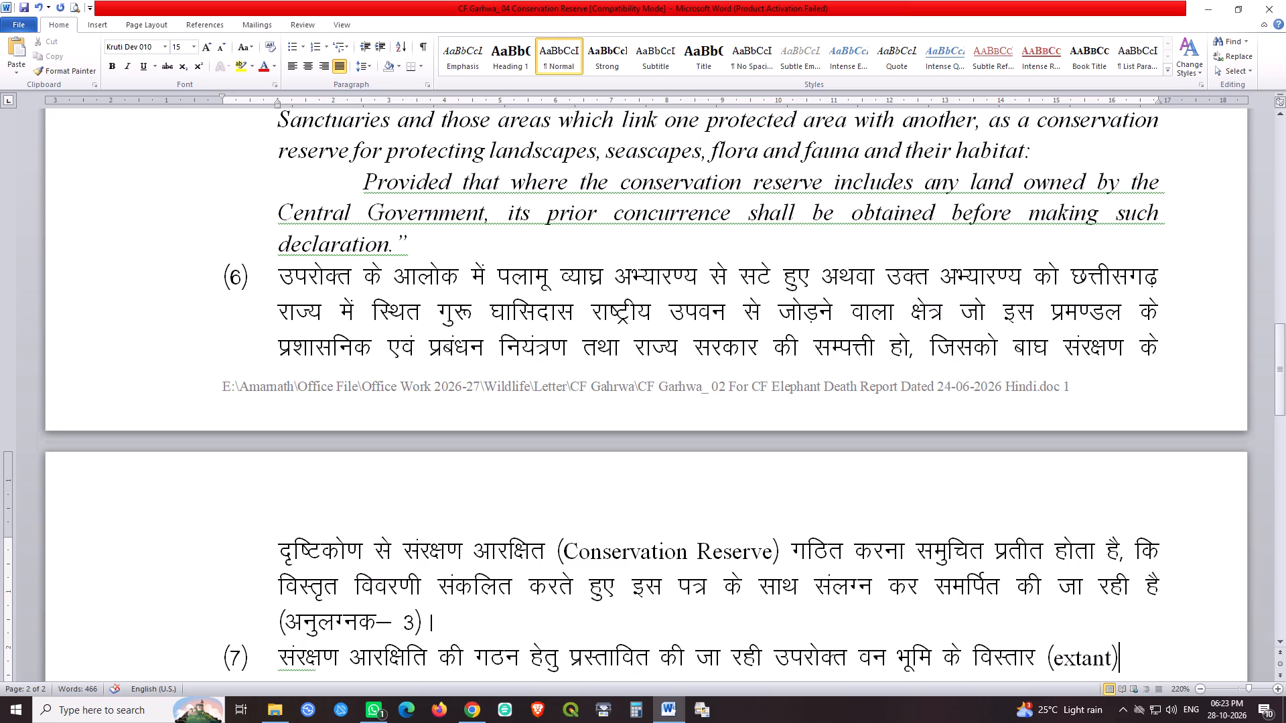
Continue paragraph (7) after "(extant)" with "के संबंध में विभागीय स्तर पर अनुचित निर्णय लिये".
key(space)
text(ds laca/k esa)
key(space)
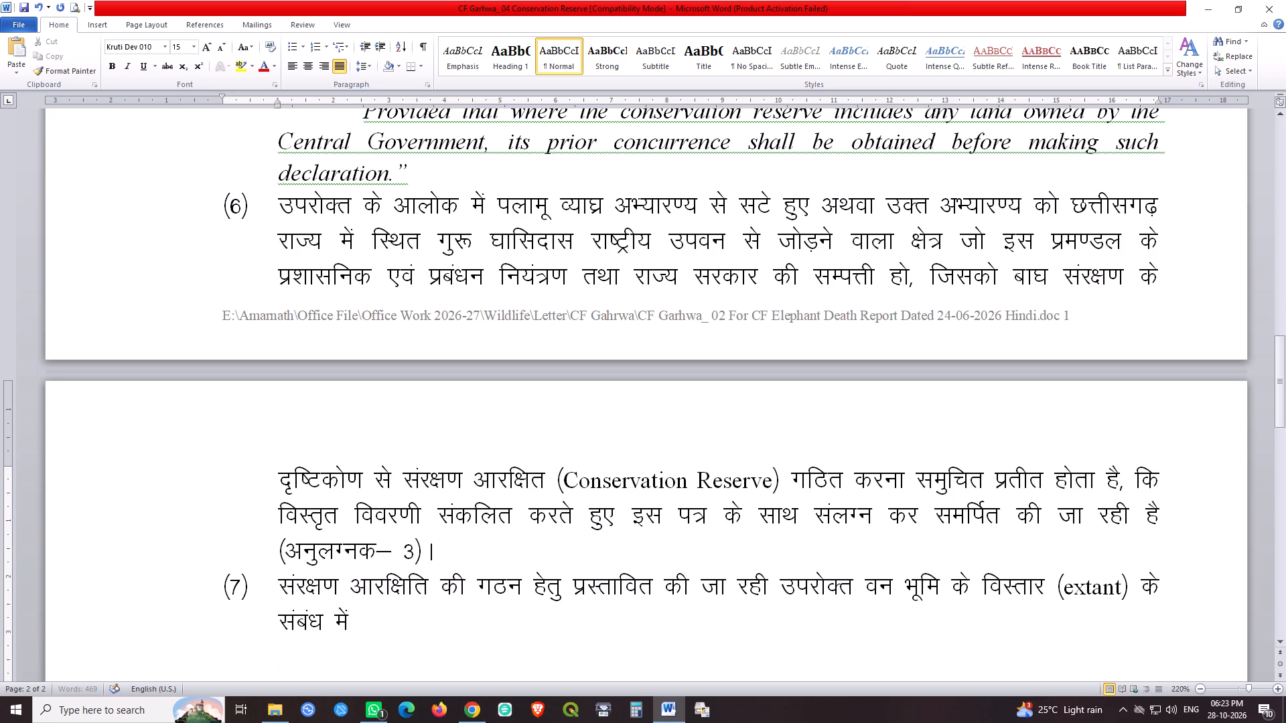
text(foHkkxh;)
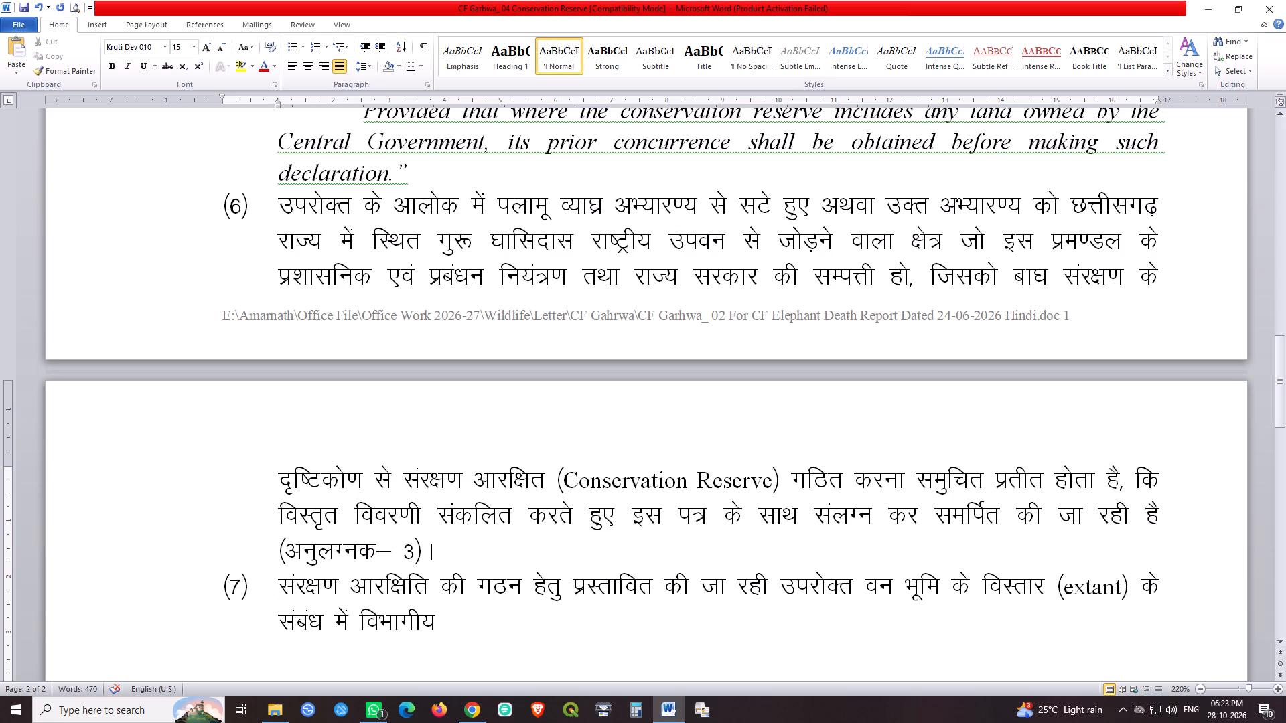
key(space)
text(Lrj)
key(space)
text(ij v)
text(uqfpr)
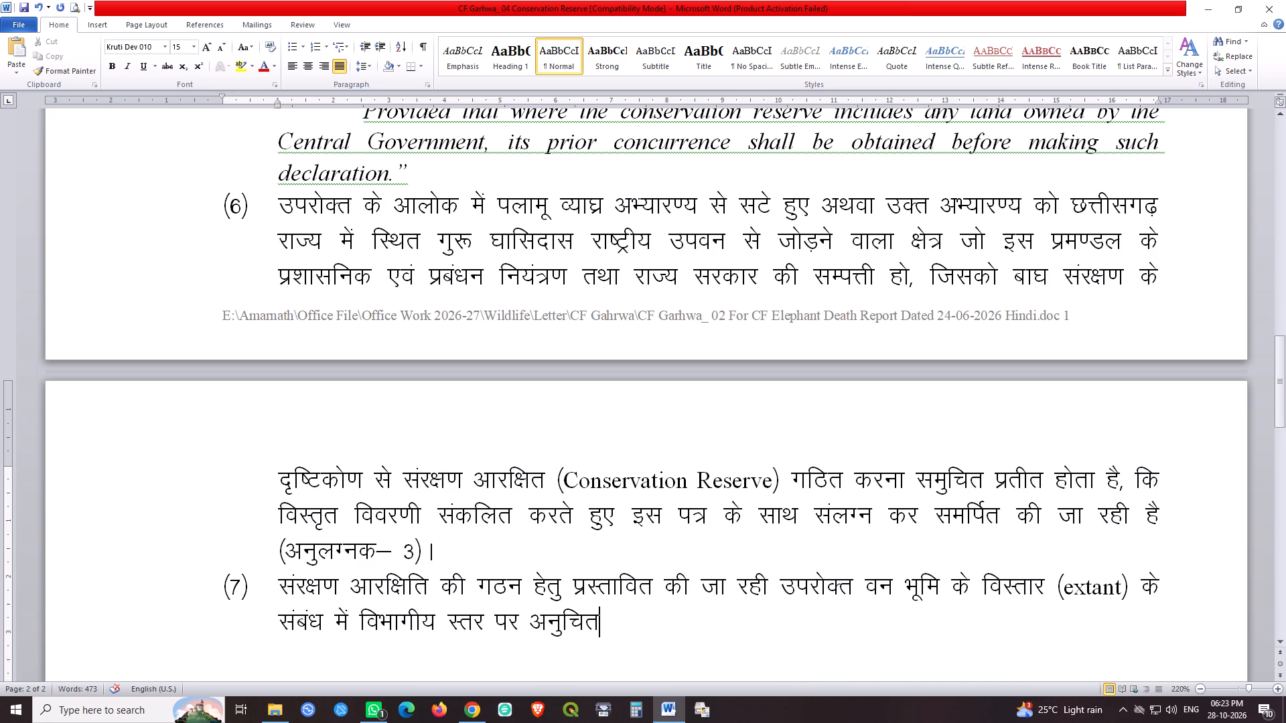
key(f)
key(BackSpace)
key(space)
text(fu.kZ; fy;s)
key(space)
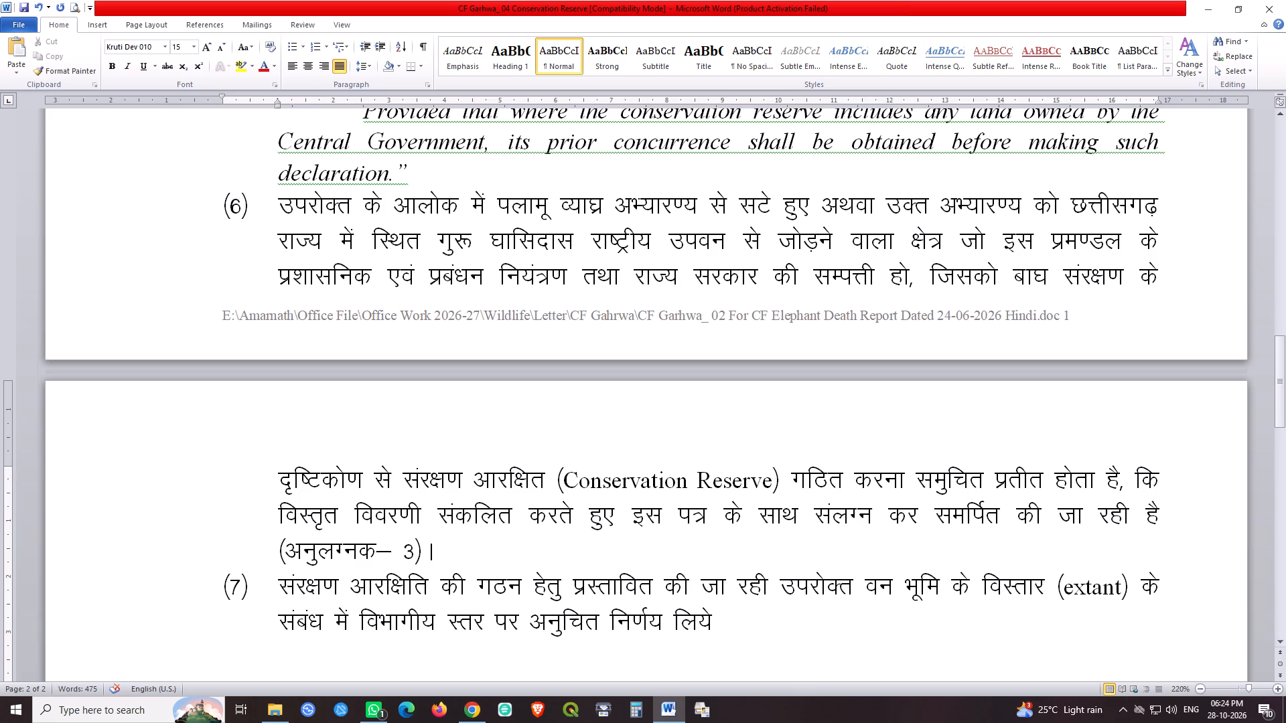
Replace the word "अनुचित" before "निर्णय लिये" with "समुचित" and return to the end of the paragraph.
key(Left)
key(Left)
key(Left)
key(Left)
key(Left)
key(Left)
key(Left)
key(Left)
key(Left)
key(Left)
key(Left)
key(Left)
key(Left)
key(Left)
key(Left)
key(Left)
key(Left)
key(Left)
key(Left)
key(ctrl+shift+Right)
text(leqfpr)
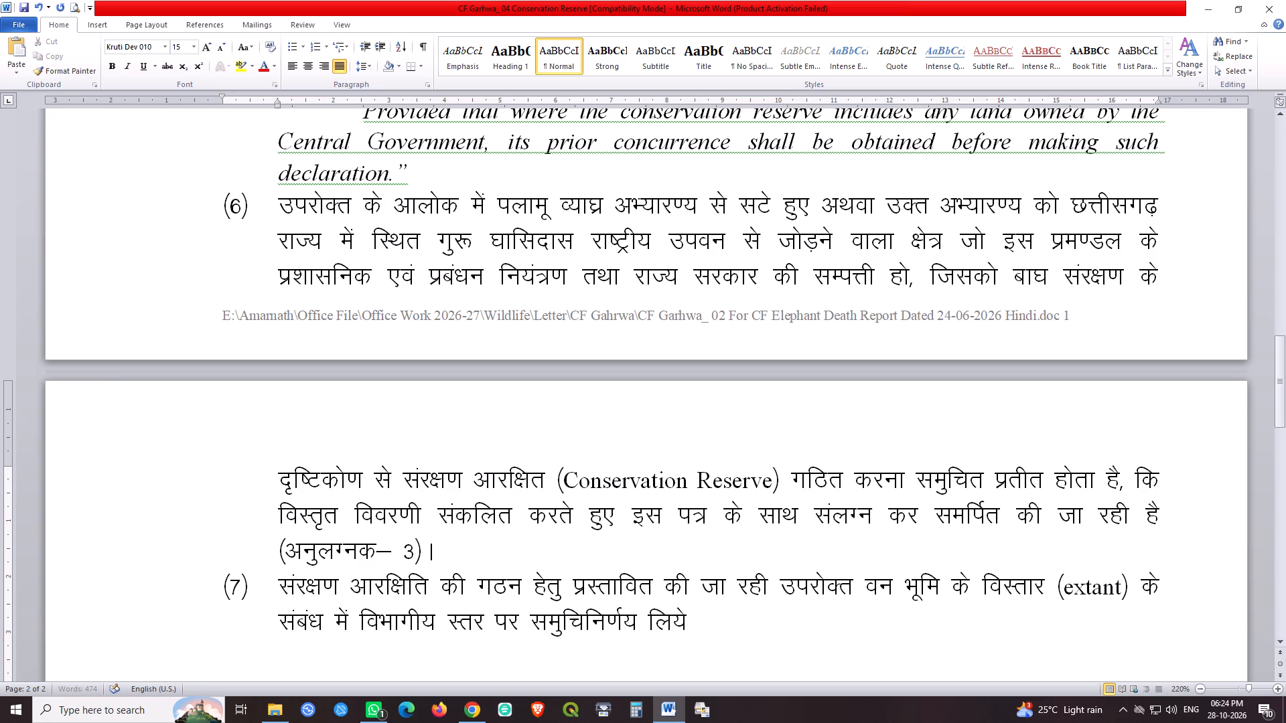
key(space)
key(Right)
key(Right)
key(Right)
key(Right)
key(Right)
key(Right)
key(Right)
key(Right)
key(Right)
key(Right)
key(Right)
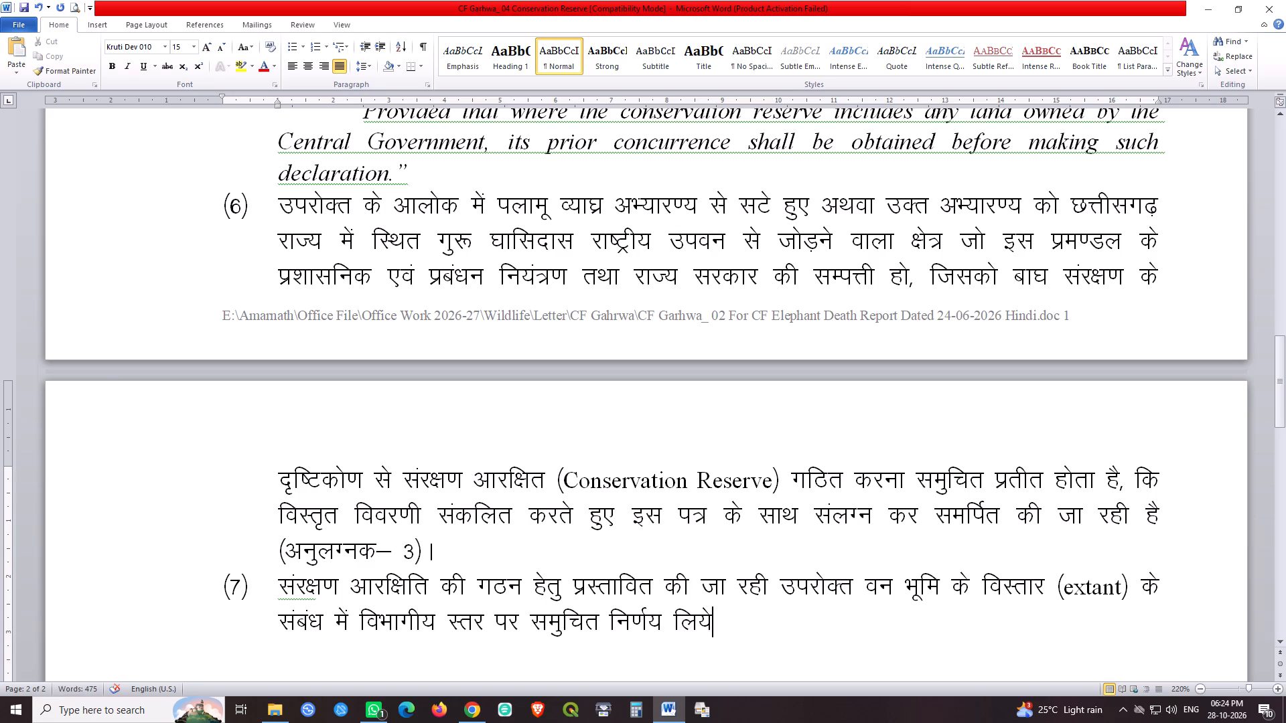
key(Right)
Continue paragraph (7) with "जाने के उपरान्त् वन्यप्राणी (संरक्षण) अधिनियम, 1972".
text(tkus ds mijkUr~)
key(space)
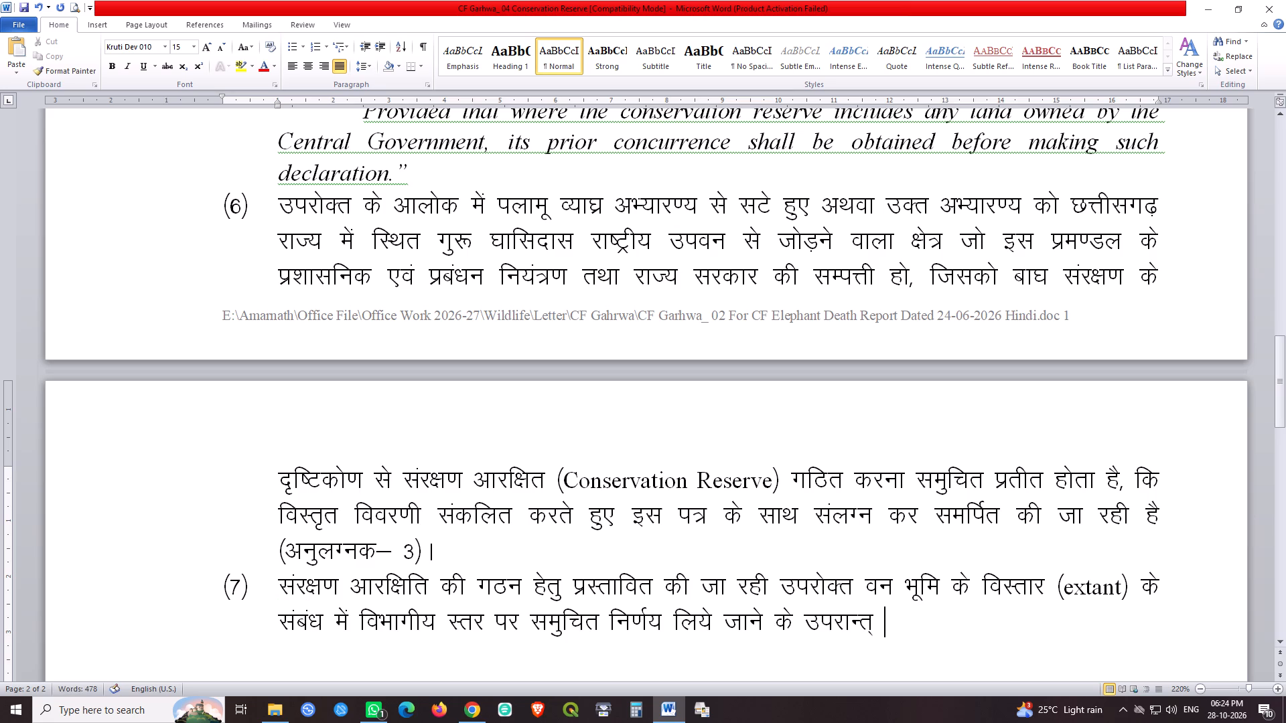
text(oU;)
text(izk.kh)
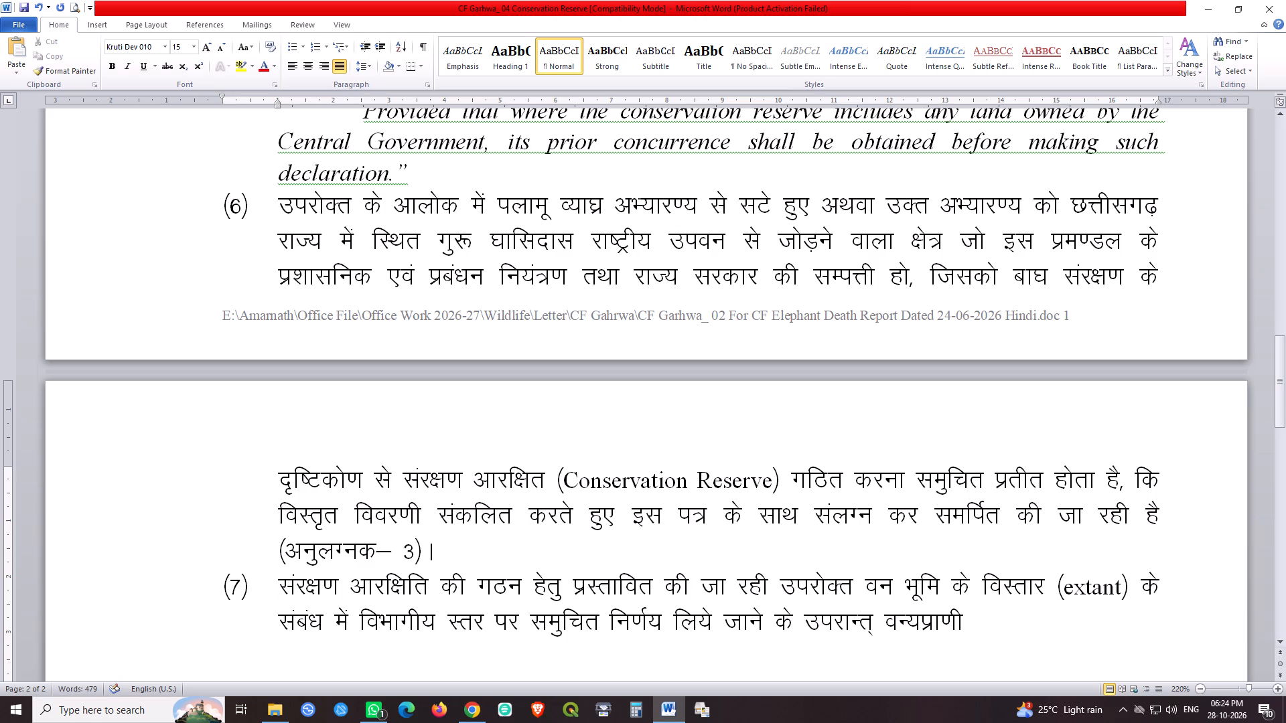
key(space)
key(alt+0)
key(alt+1)
key(alt+8)
key(alt+8)
text(laj{k.k)
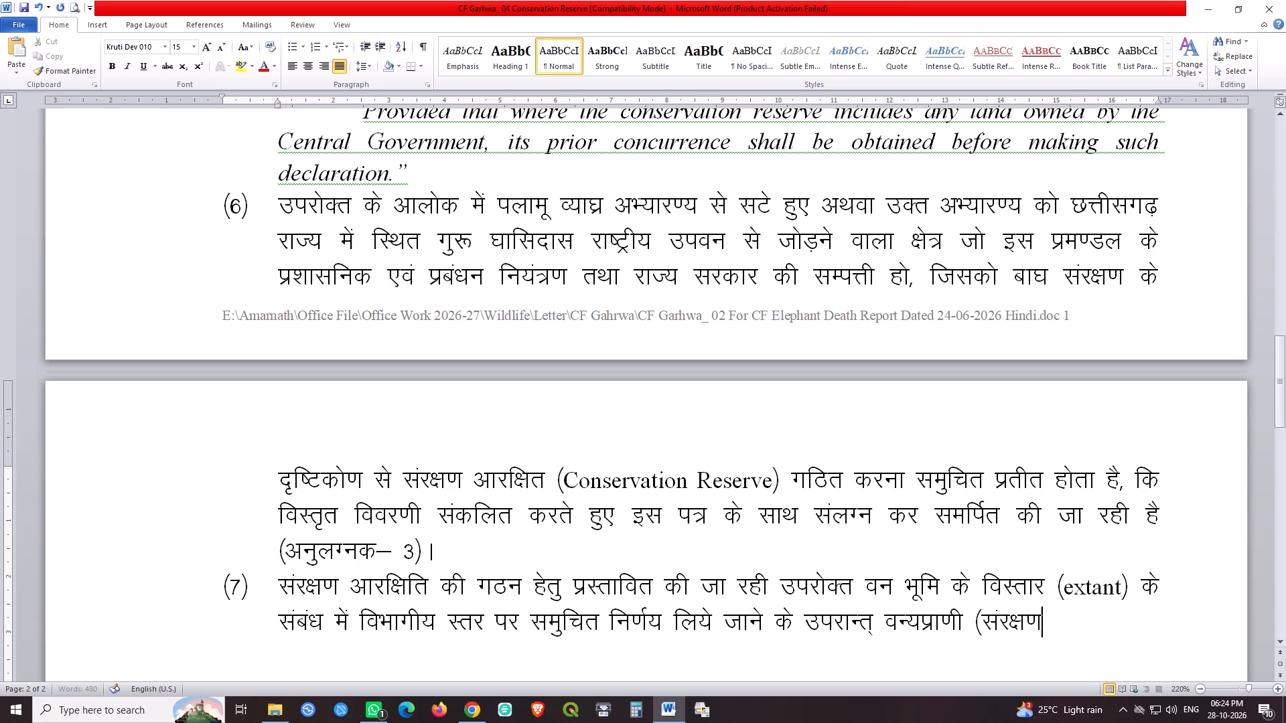
key(alt+0)
key(alt+1)
key(alt+8)
key(alt+9)
key(space)
text(vf/kfu)
text(;e] 1972)
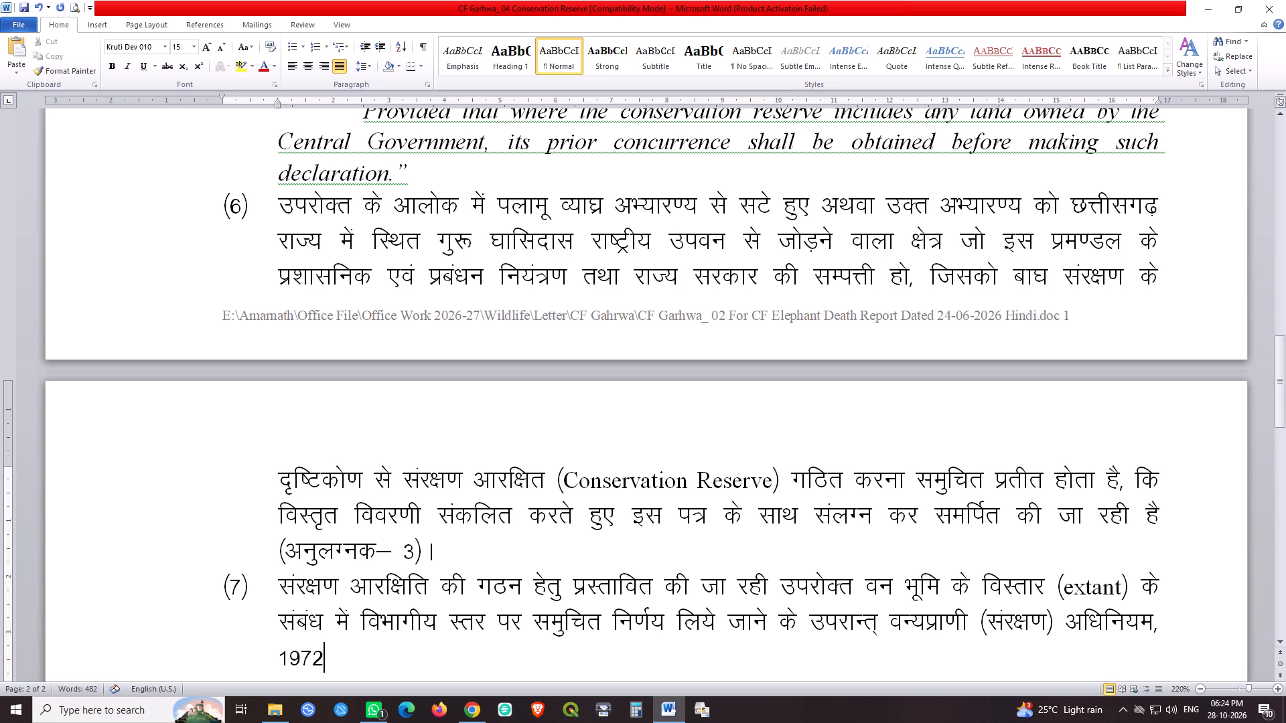
Continue paragraph (7) with "की धारा" and "के प्रावधान", leaving a gap of spaces between them for the section number.
key(space)
text(dh /kkjk)
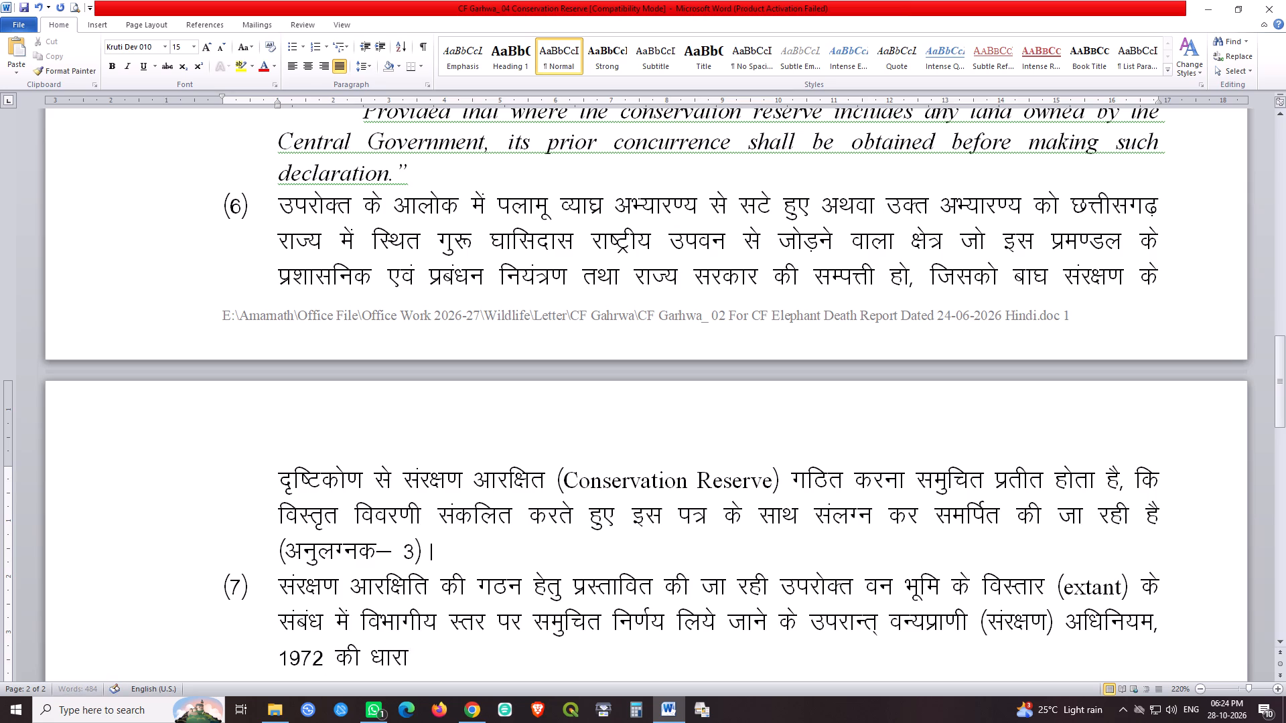
key(space)
key(space)
key(space)
text(ds izko/kku)
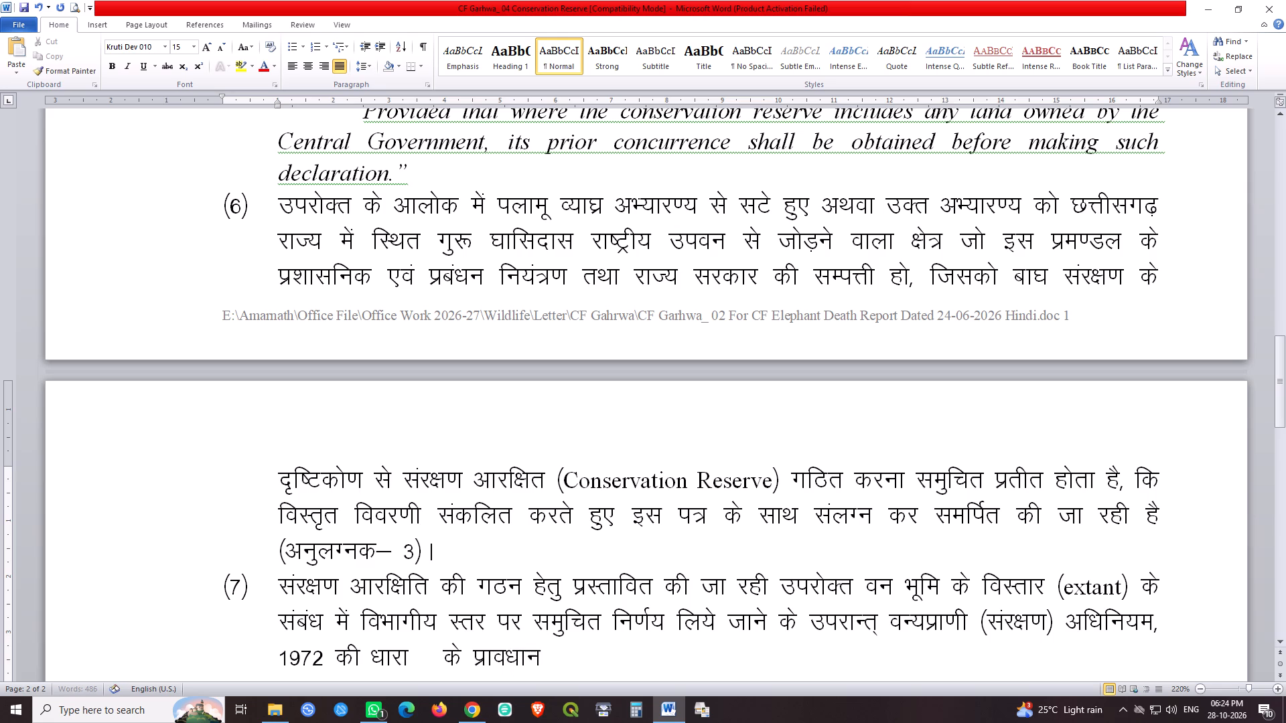
Insert "36. A." after "धारा" in the default Latin font, remove the surplus space, and return to the end of the line.
key(Left)
key(Left)
key(Left)
key(Left)
key(Left)
key(Left)
key(Left)
key(Left)
key(Left)
key(Left)
key(Left)
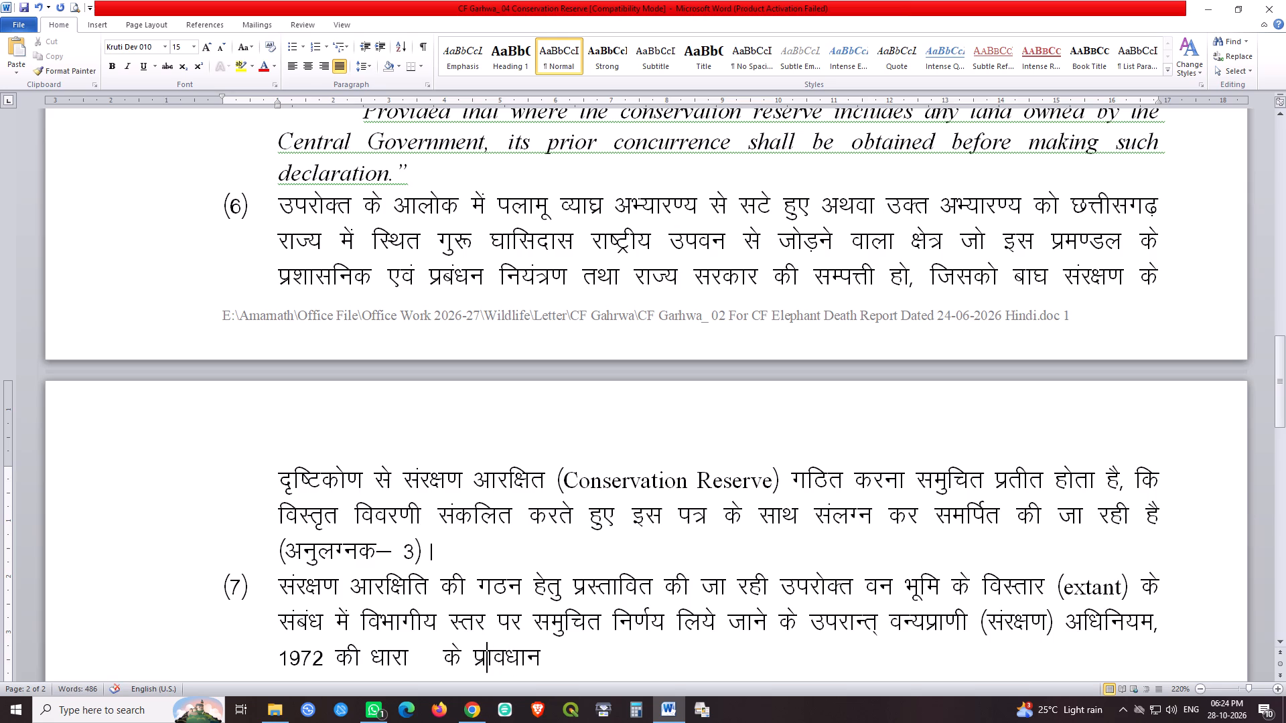
key(Left)
key(Left)
key(ctrl+space)
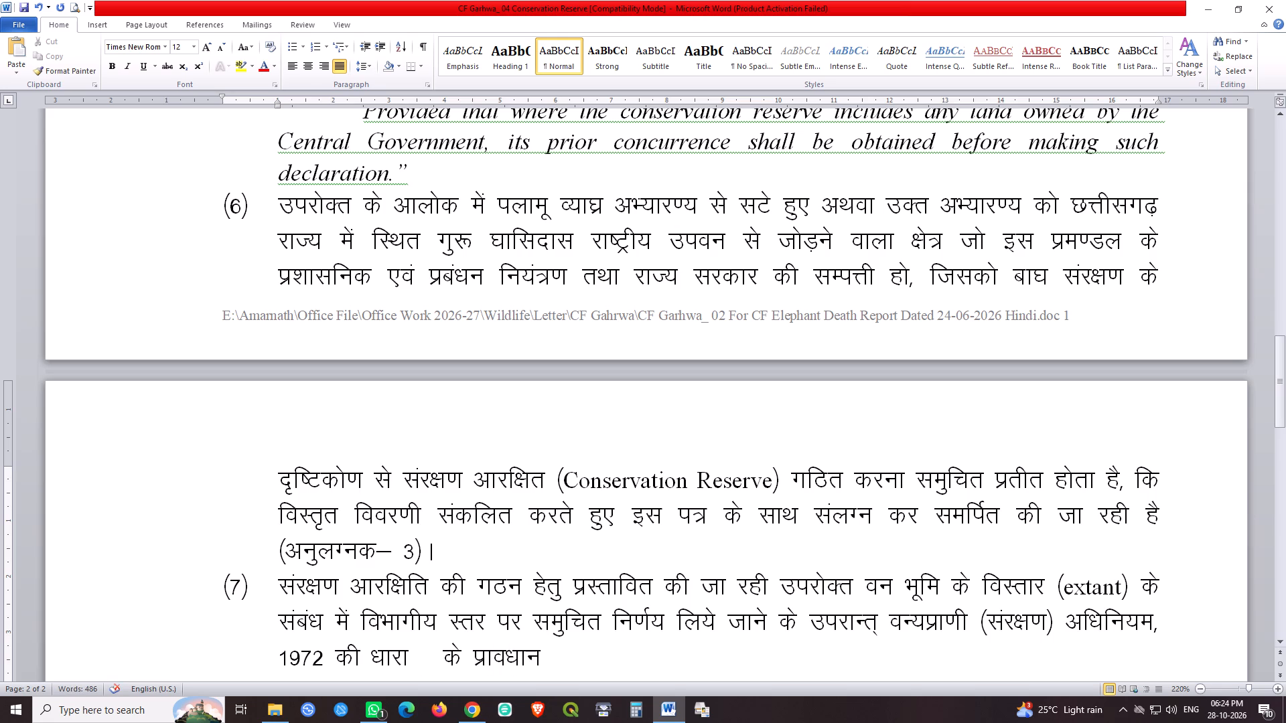
text(36. A.)
key(Right)
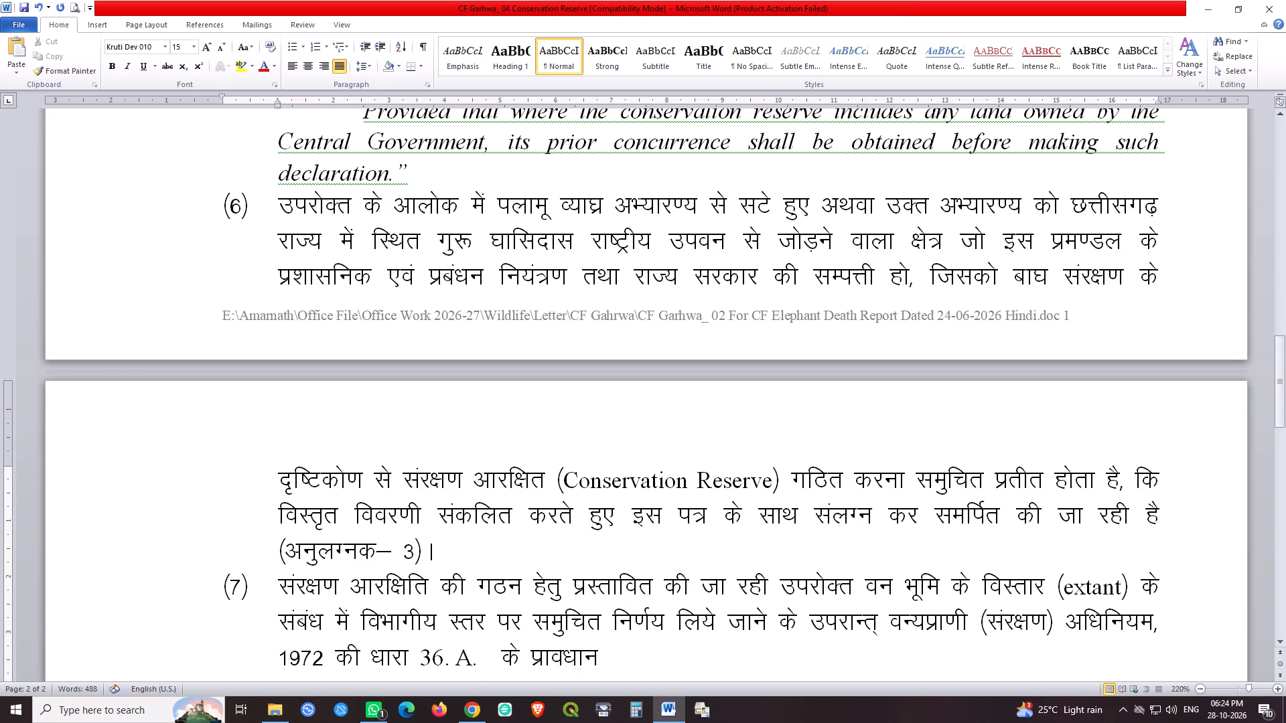
key(Delete)
key(Right)
key(Right)
key(Right)
key(Right)
key(Right)
key(Right)
key(Right)
key(Right)
key(Right)
key(Right)
key(Right)
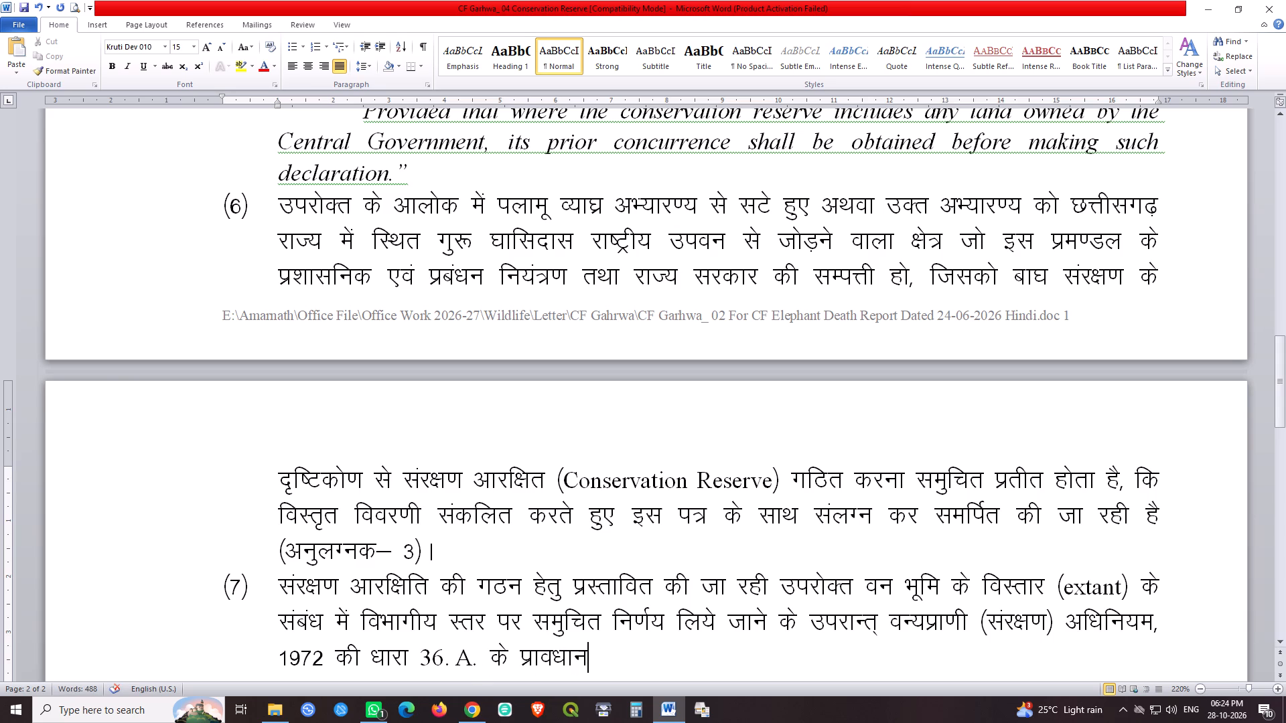
Continue paragraph (7) with "अनुसार स्थानीय समुदायों से परामर्श".
key(space)
text(vuqlkj LFkkuh;')
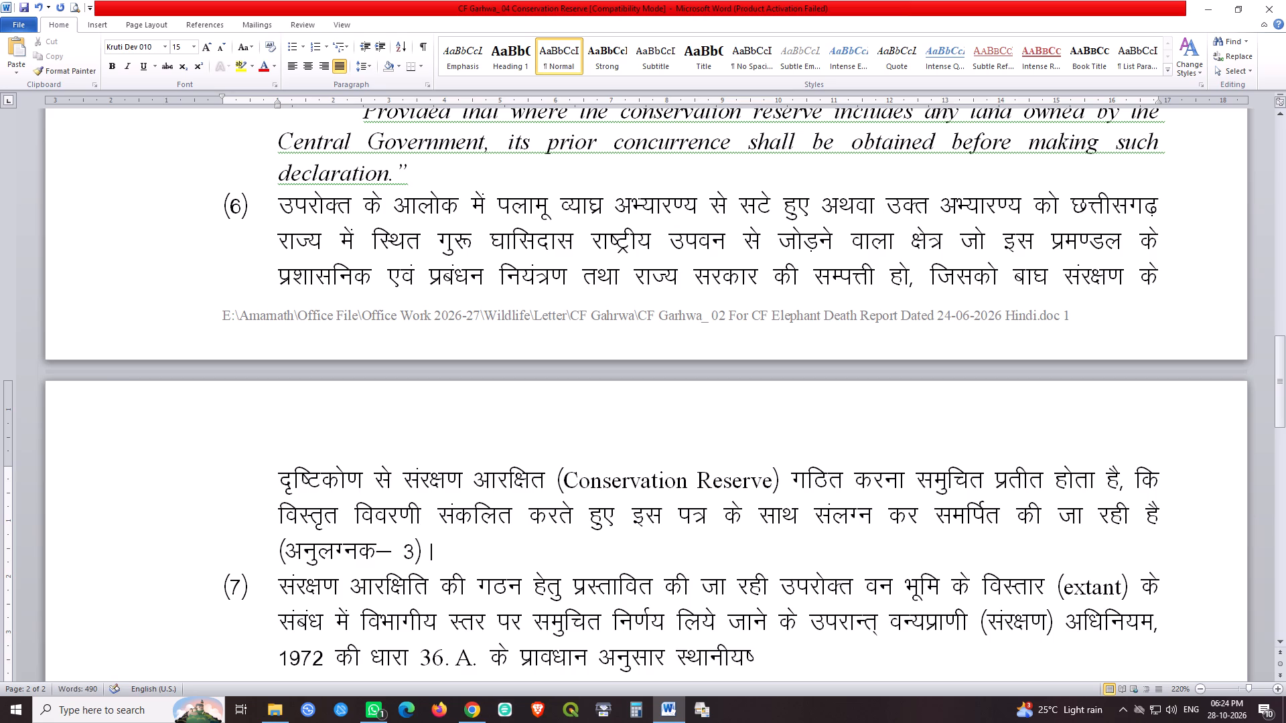
key(BackSpace)
key(space)
text(l)
key(BackSpace)
text(leqnk;ksa ls)
key(space)
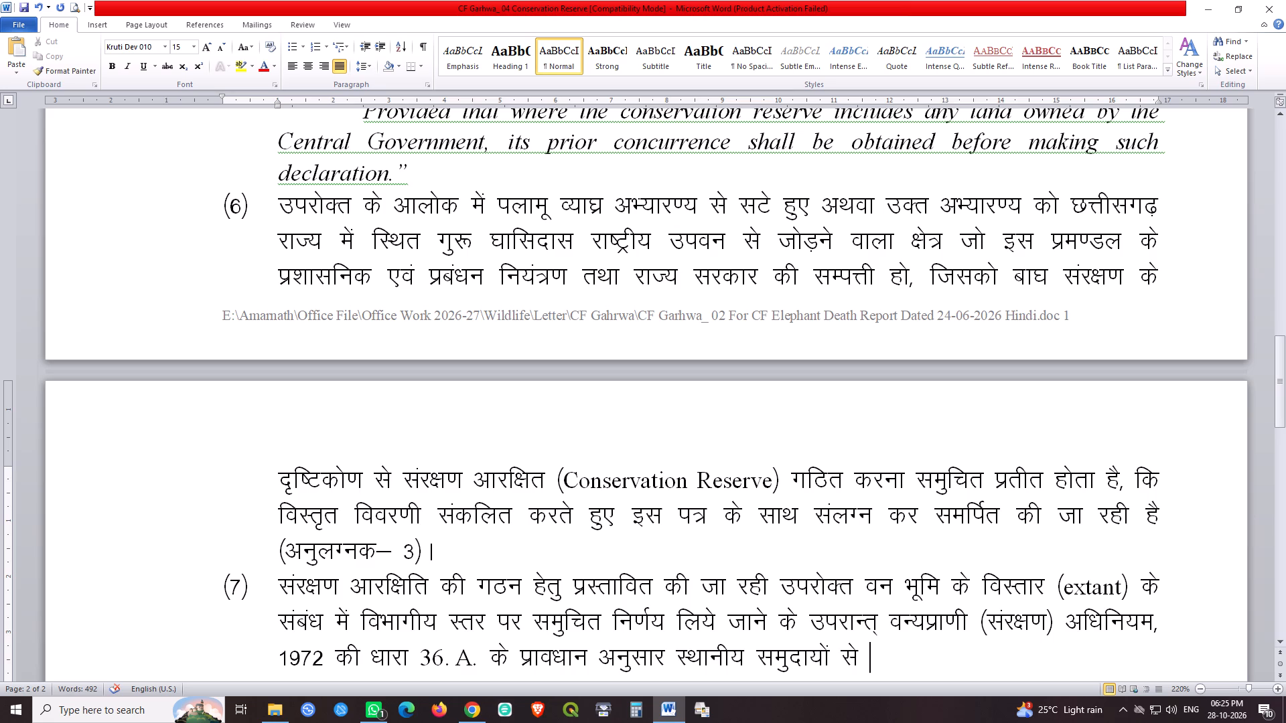
text(iVk)
key(BackSpace)
key(BackSpace)
text(jke"kZ)
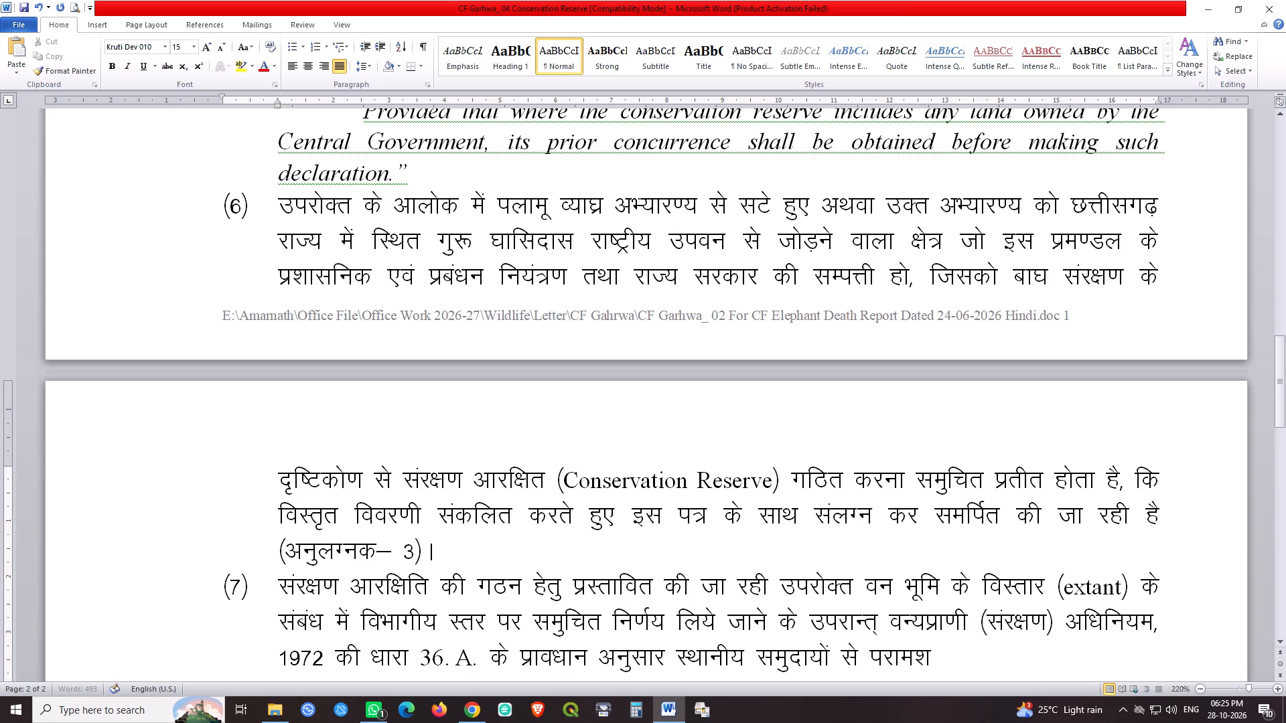
Add "(Constultation)" after "परामर्श" in paragraph (7), with the English word in the default Latin font.
key(space)
key(space)
key(space)
key(space)
key(Left)
key(Left)
key(Left)
key(Left)
key(space)
key(alt+0)
key(alt+1)
key(alt+8)
key(alt+8)
key(alt+0)
key(alt+1)
key(alt+8)
key(alt+9)
key(Left)
key(ctrl+space)
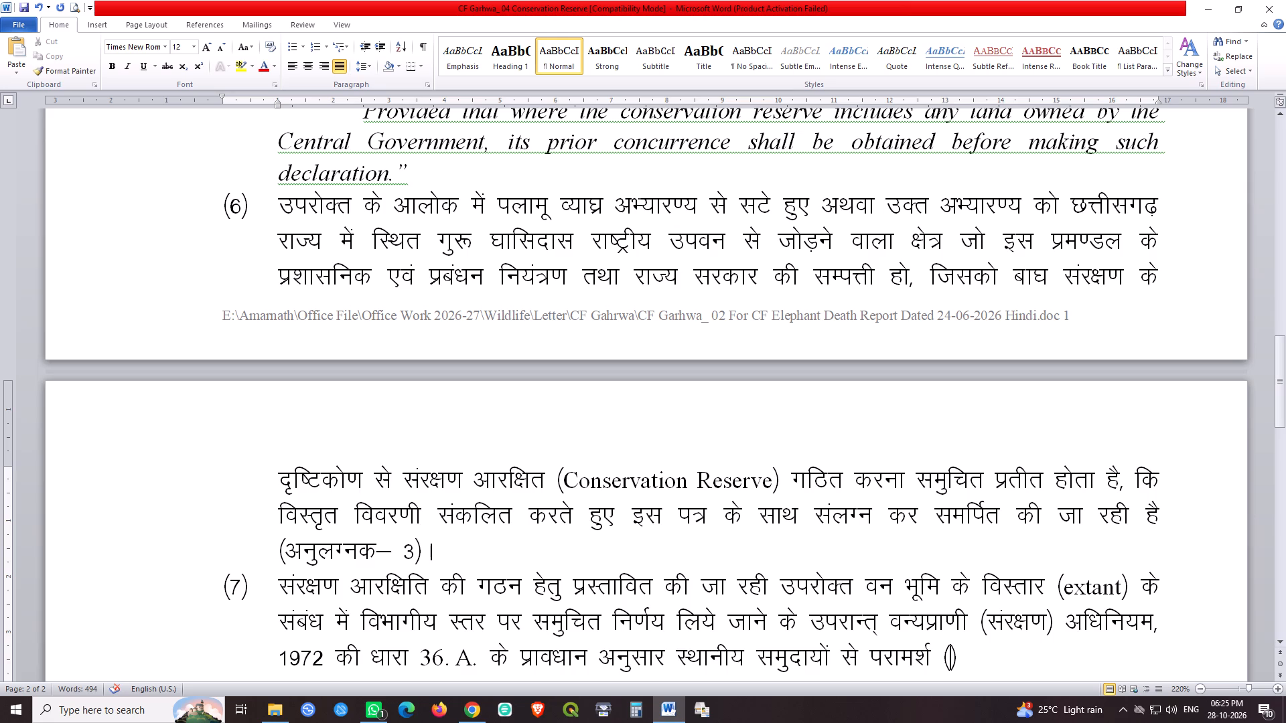
text(Con)
text(stul)
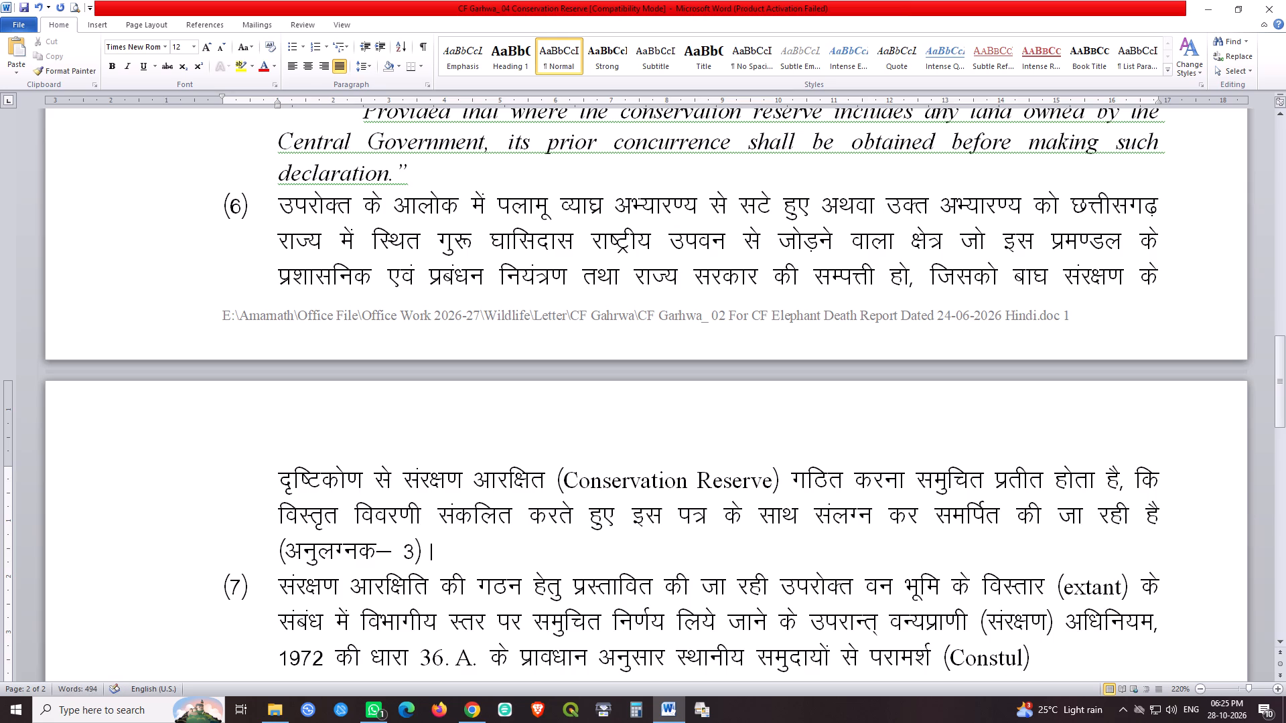
text(tation)
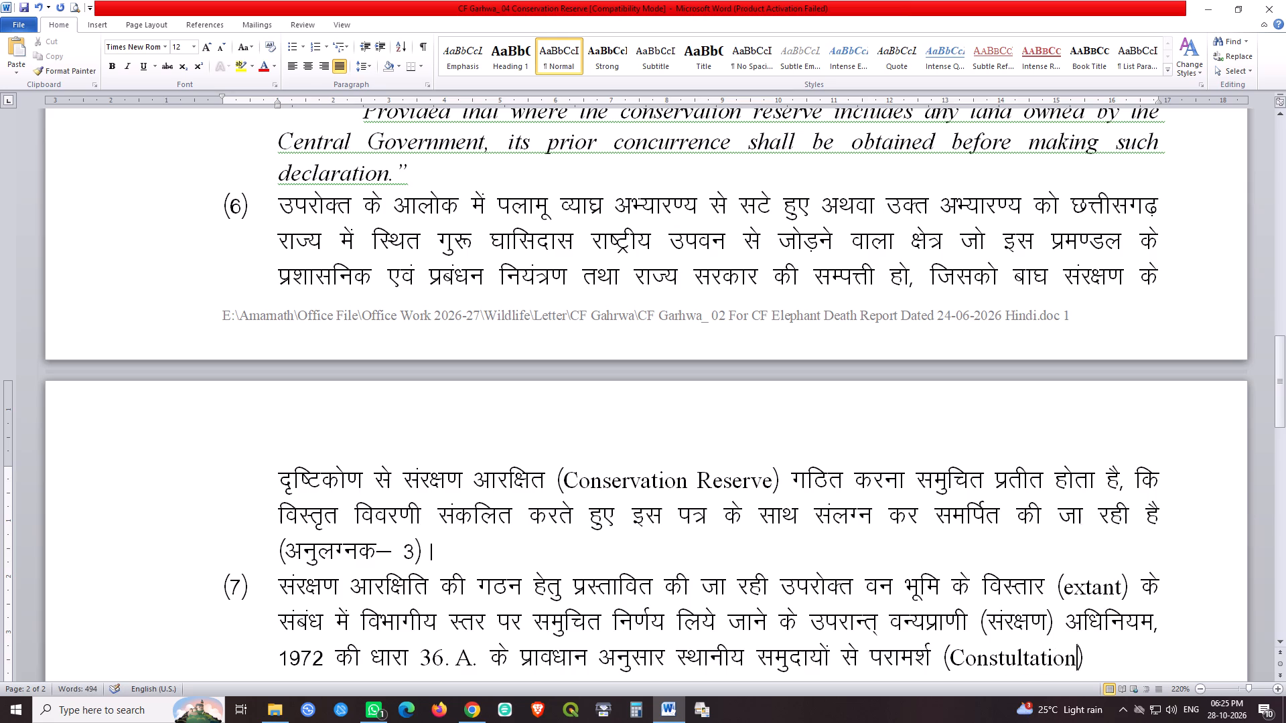
Continue paragraph (7) after the bracketed English word with "करने के प्रश्चात" in Kruti Dev.
key(Right)
key(Right)
key(Right)
key(Right)
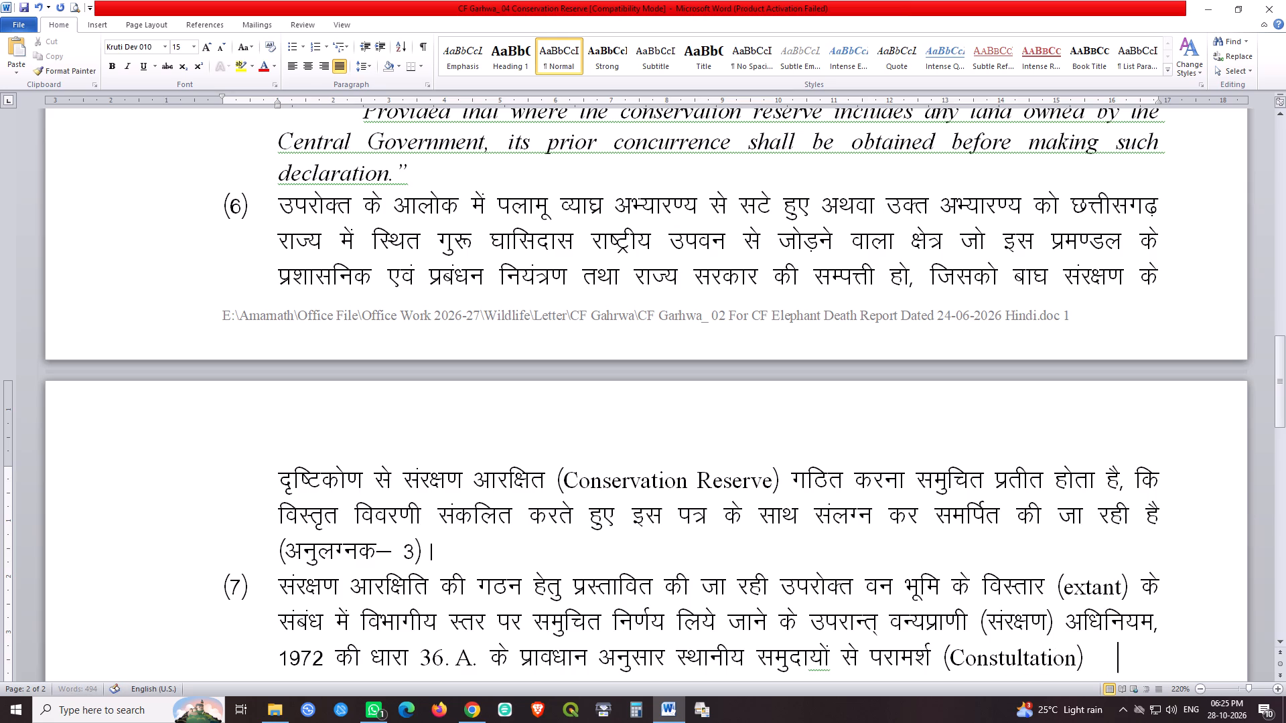
key(Right)
key(Right)
key(Right)
key(Right)
key(Right)
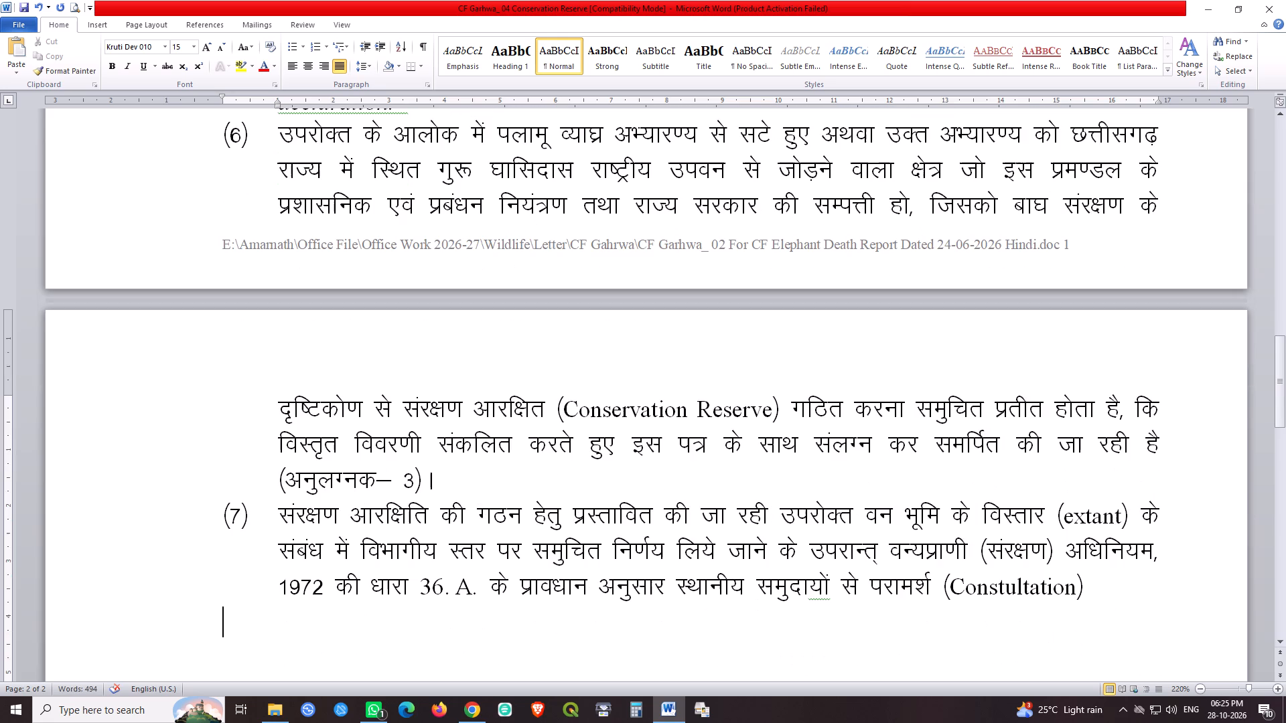
key(Left)
key(Left)
key(Left)
key(Left)
key(Left)
key(Left)
key(Left)
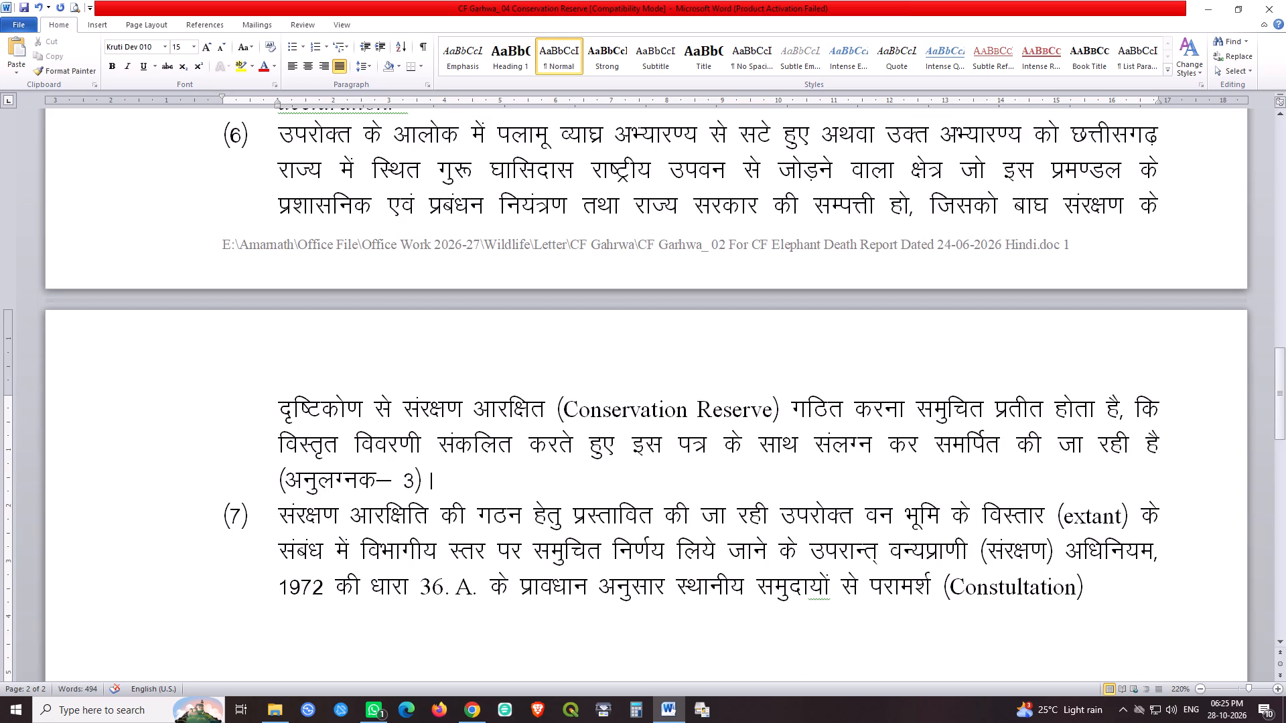
text(djus)
key(space)
text(ds iz"pkr)
key(space)
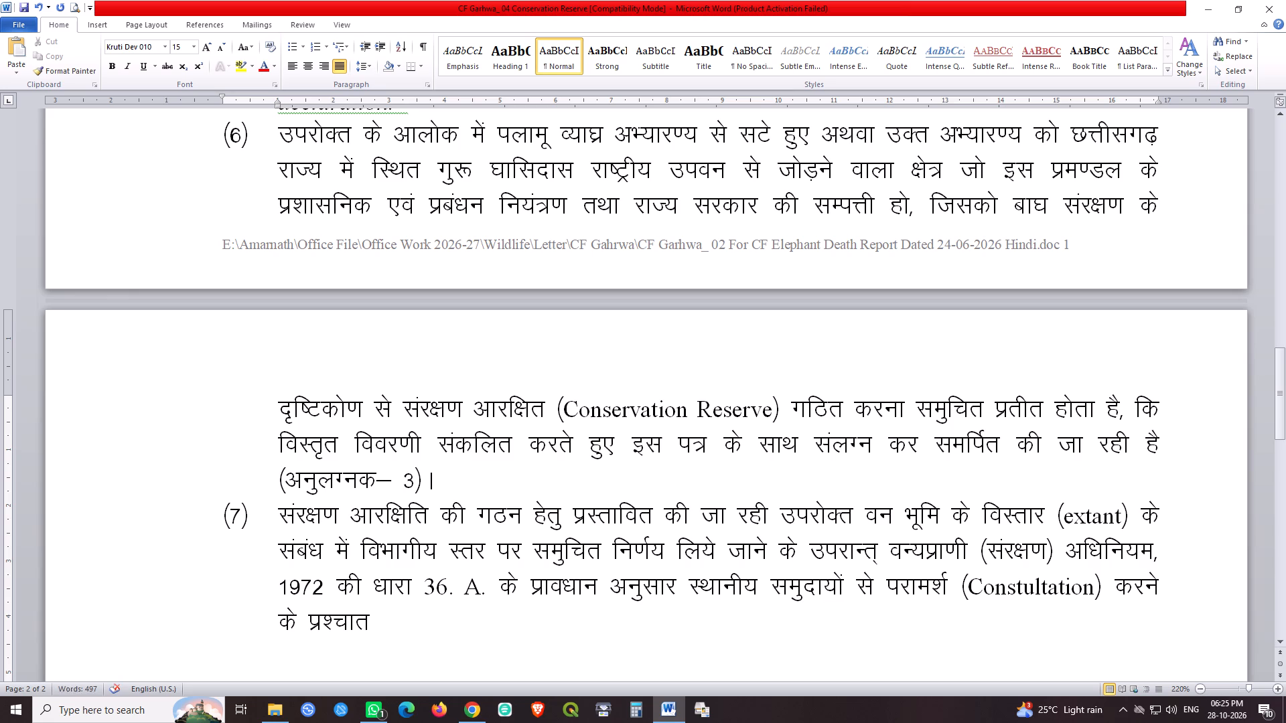
Continue paragraph (7) after "पश्चात" with "उक्त क्षेत्र के आरक्षित अ", completing the conjunct in "उक्त".
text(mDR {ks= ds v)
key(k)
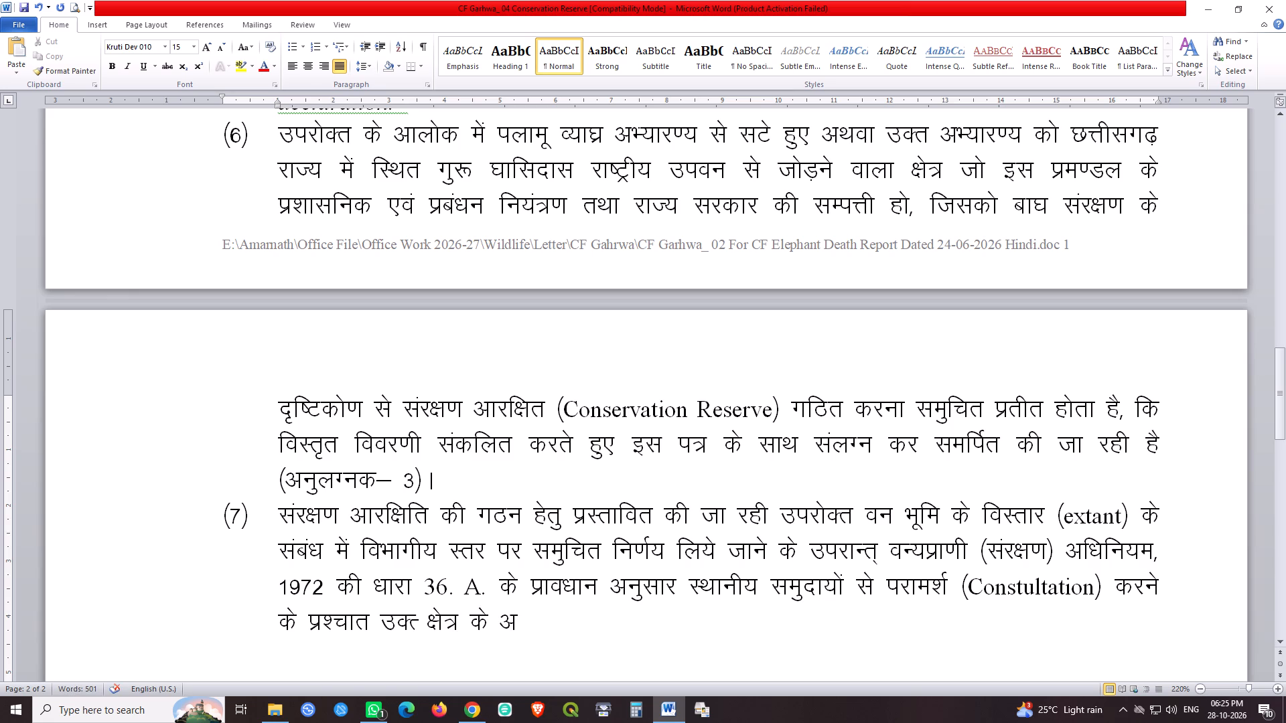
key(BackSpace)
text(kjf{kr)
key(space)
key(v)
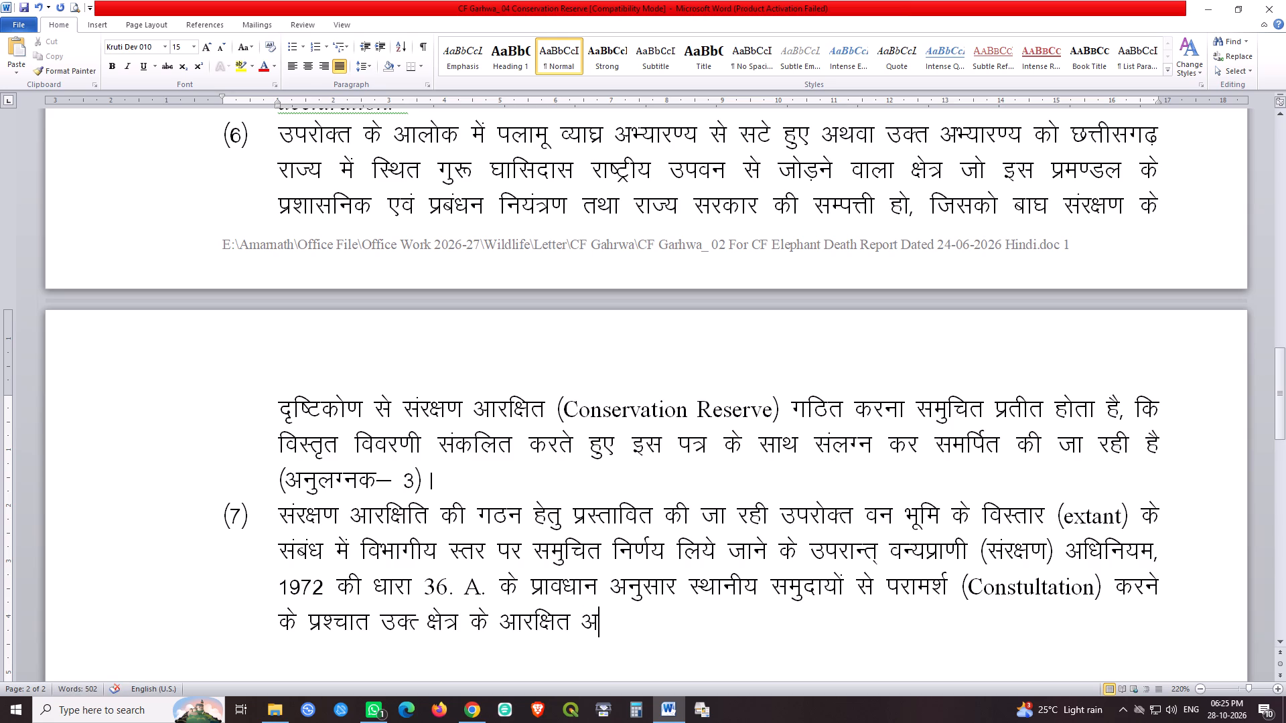
click(414, 631)
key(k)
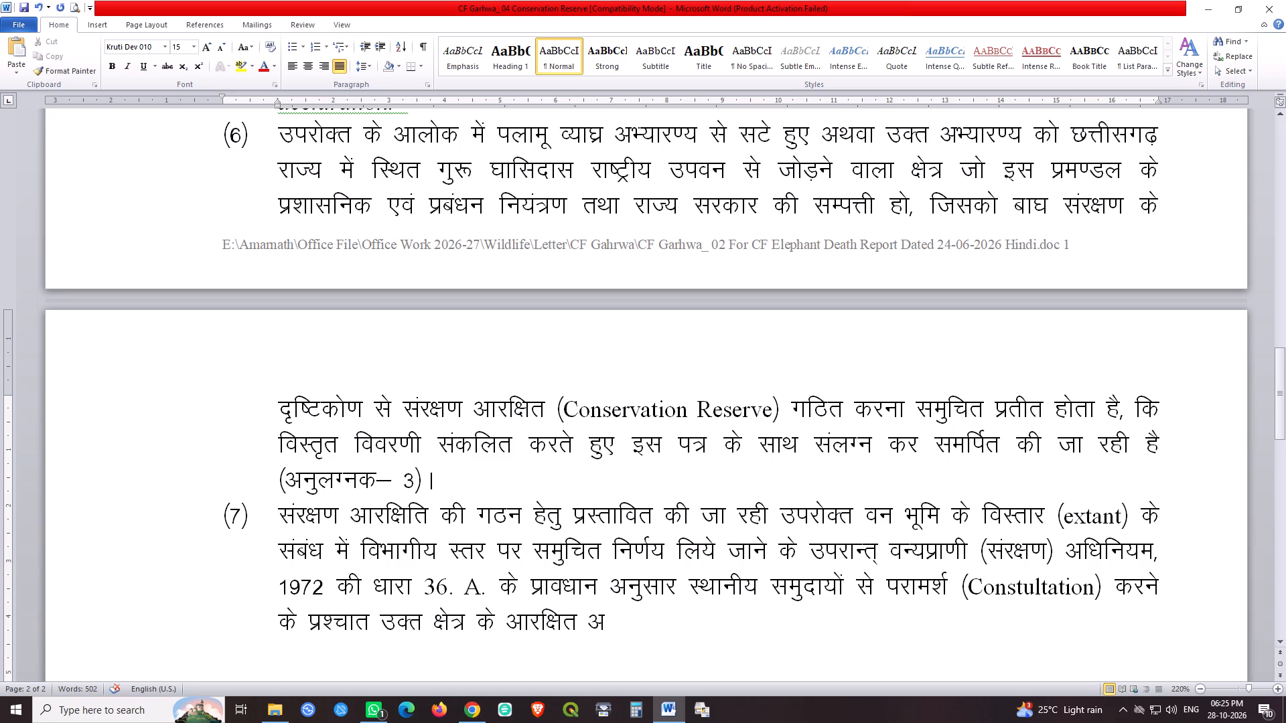
Delete the word "आरक्षित" before the trailing "अ" in paragraph (7).
click(608, 625)
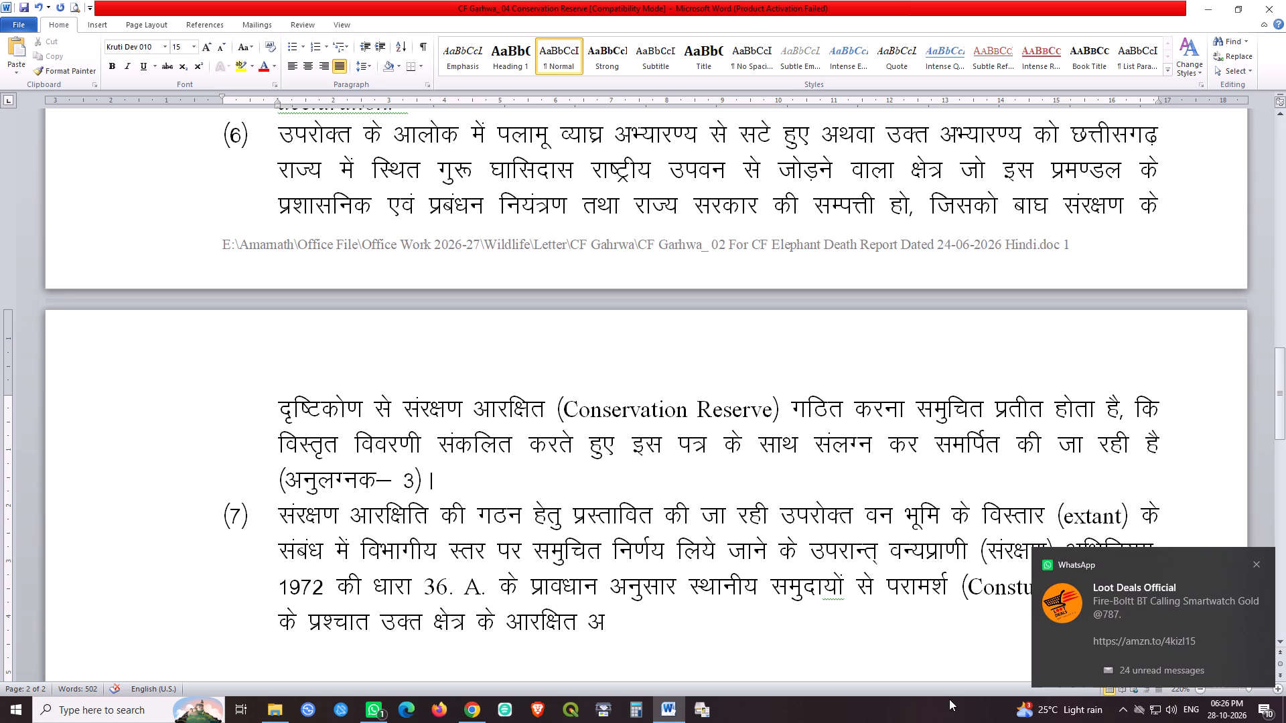
key(Left)
key(Left)
key(ctrl+shift+Left)
key(ctrl+shift+Left)
key(ctrl+shift+Left)
key(Delete)
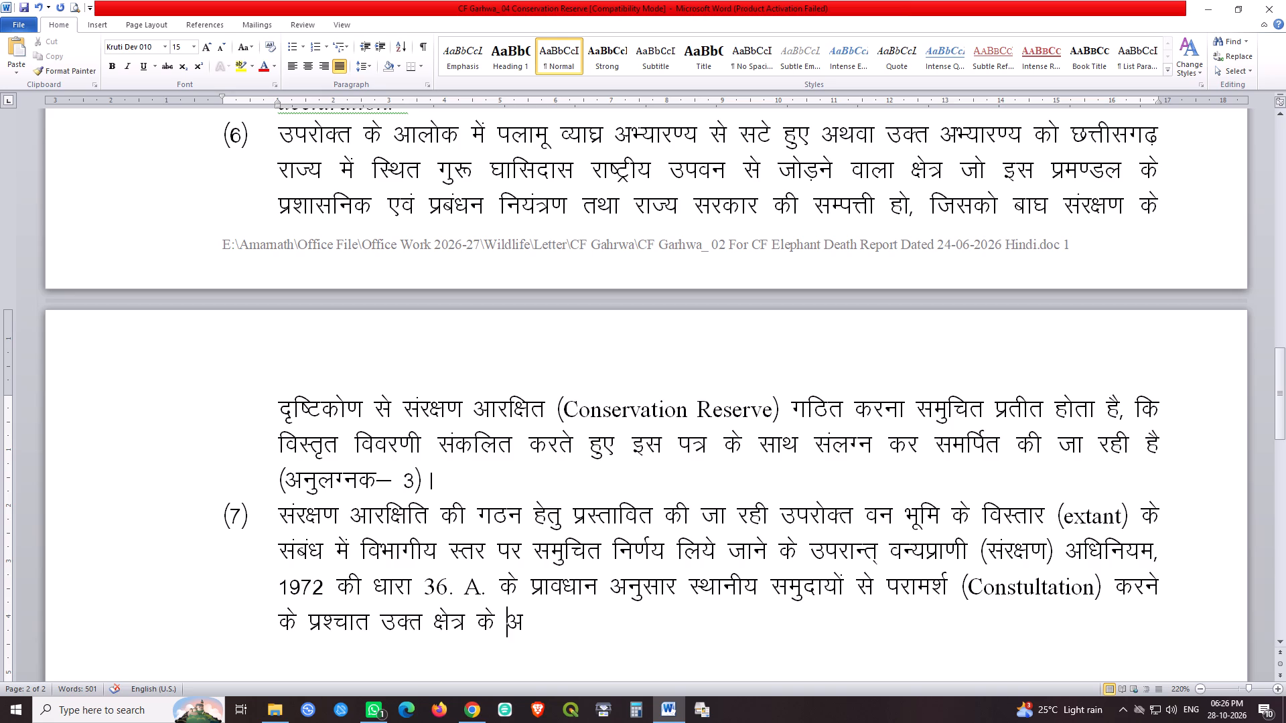
Correct the spelling of "प्रश्चात" to "पश्चात" in the last line of paragraph (7).
click(326, 621)
key(BackSpace)
Replace the trailing "अ" in paragraph (7) with "संरक्षित आरक्षिति के रूप में अधिसूचना हेतु प्रारूप एवं आवश्यक विवरणी सहित प्रस्ताव".
drag(521, 621, 508, 625)
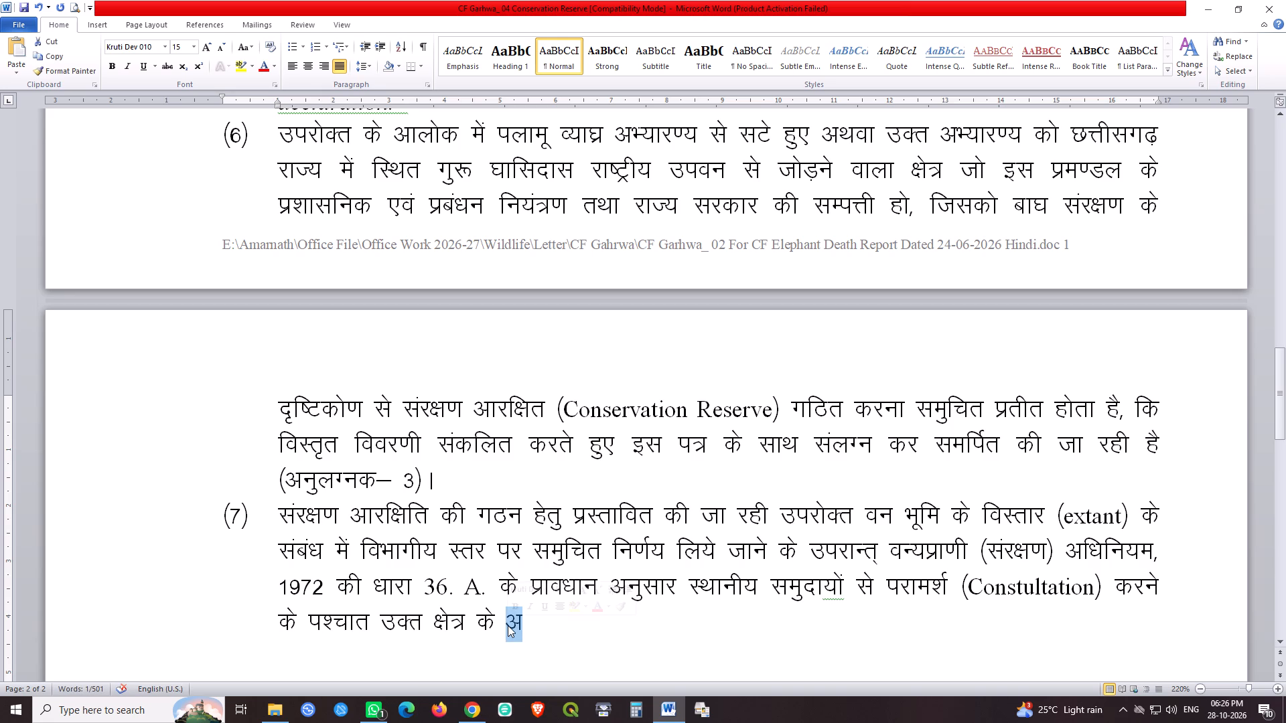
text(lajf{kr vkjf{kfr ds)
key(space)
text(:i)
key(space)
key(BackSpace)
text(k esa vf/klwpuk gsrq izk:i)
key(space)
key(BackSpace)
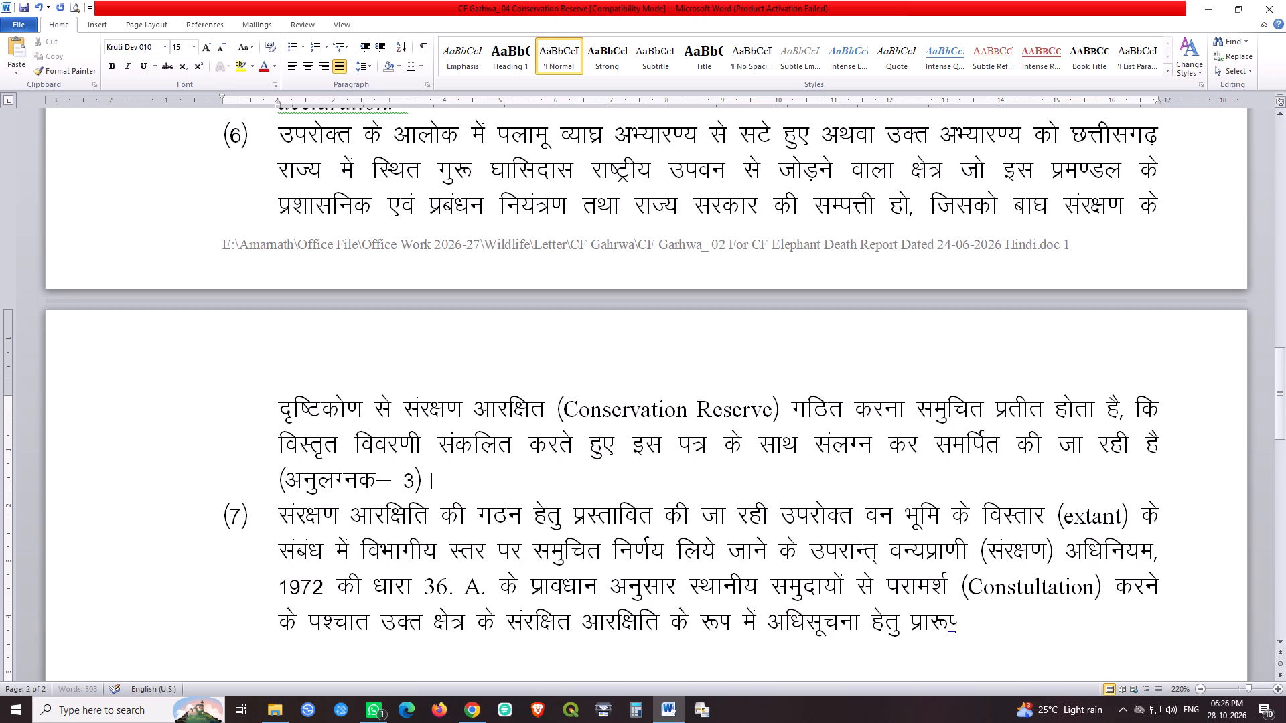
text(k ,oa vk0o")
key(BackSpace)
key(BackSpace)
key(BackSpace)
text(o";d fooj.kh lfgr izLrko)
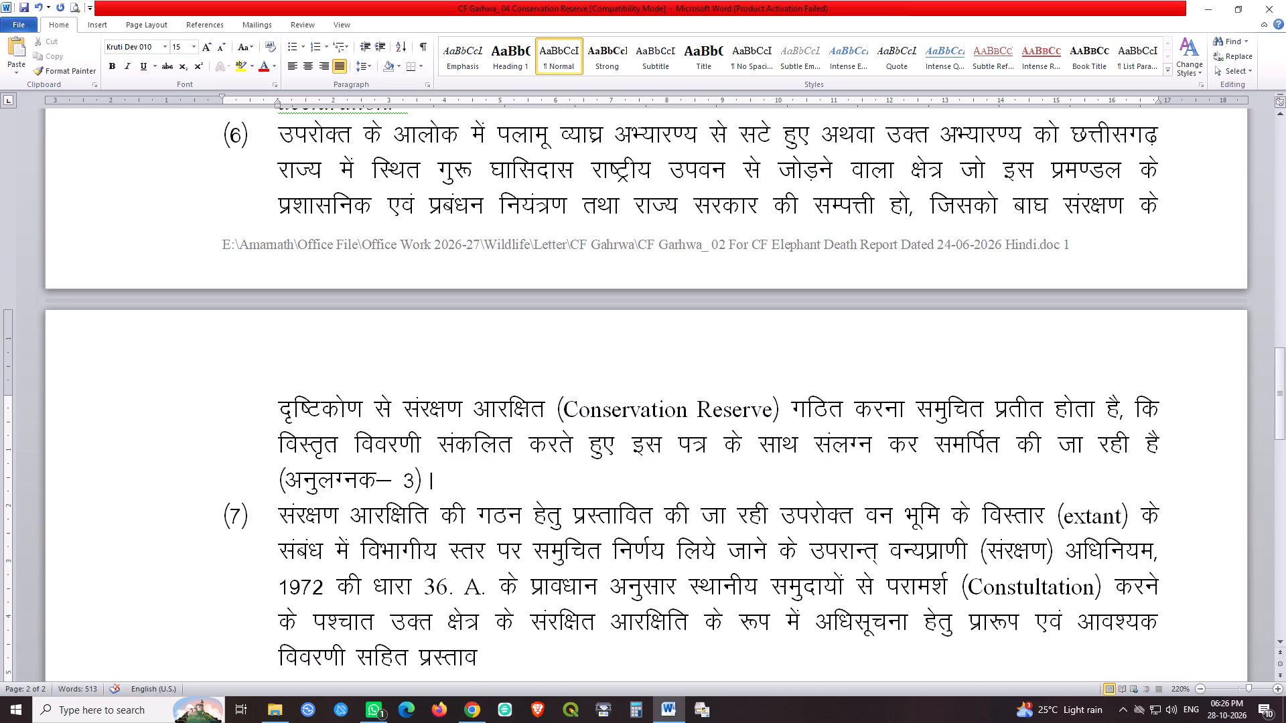
Finish paragraph (7) with "भवदीय को अधोहस्ताक्षरी द्वारा समर्पित की जायेगी।?" and start a new line.
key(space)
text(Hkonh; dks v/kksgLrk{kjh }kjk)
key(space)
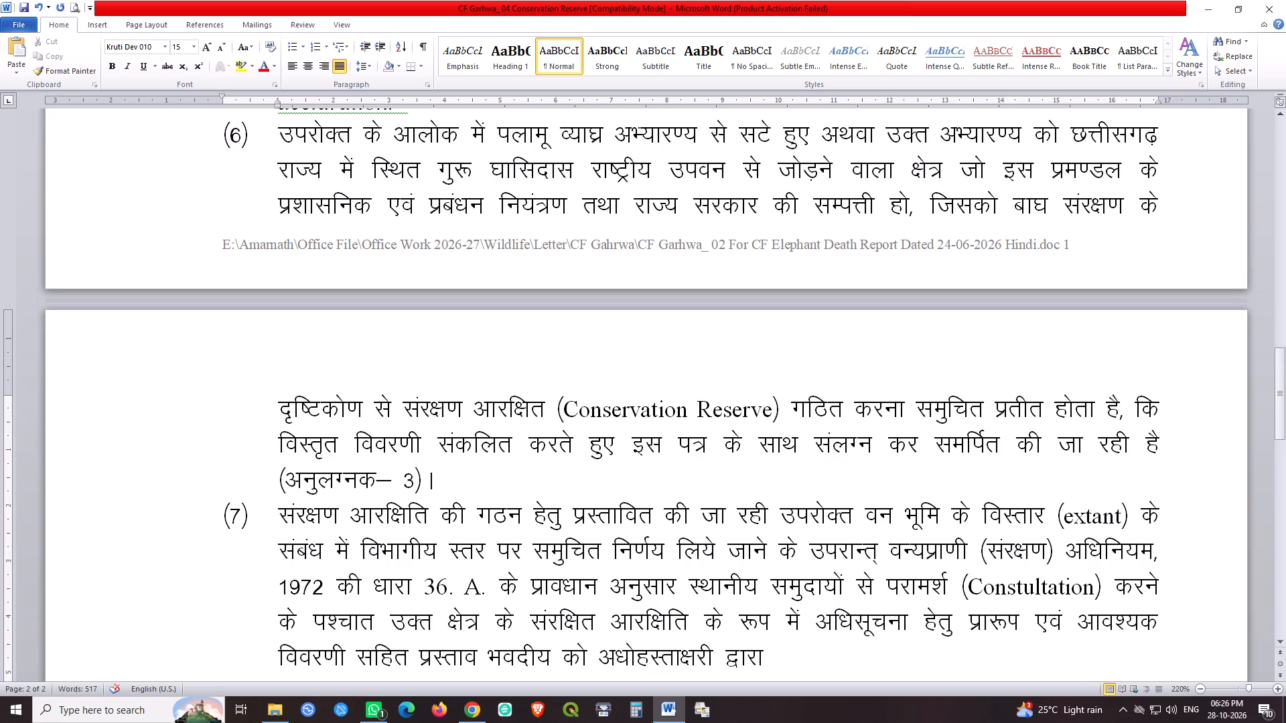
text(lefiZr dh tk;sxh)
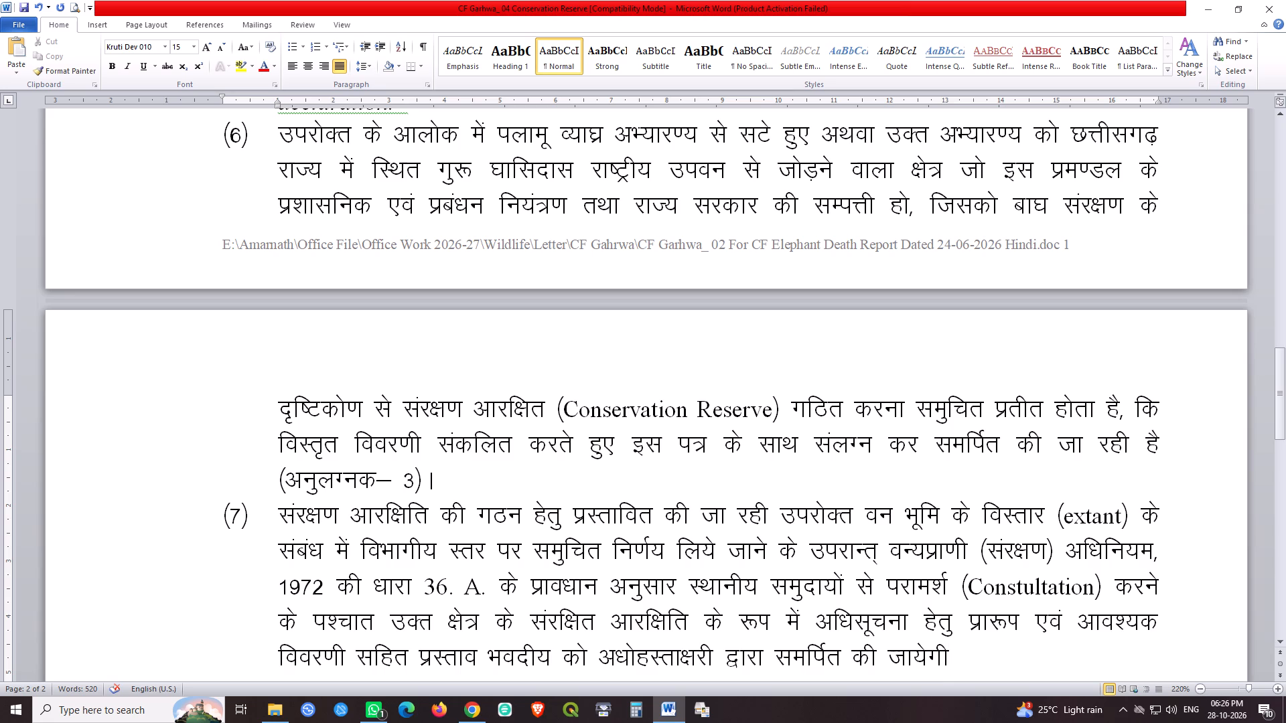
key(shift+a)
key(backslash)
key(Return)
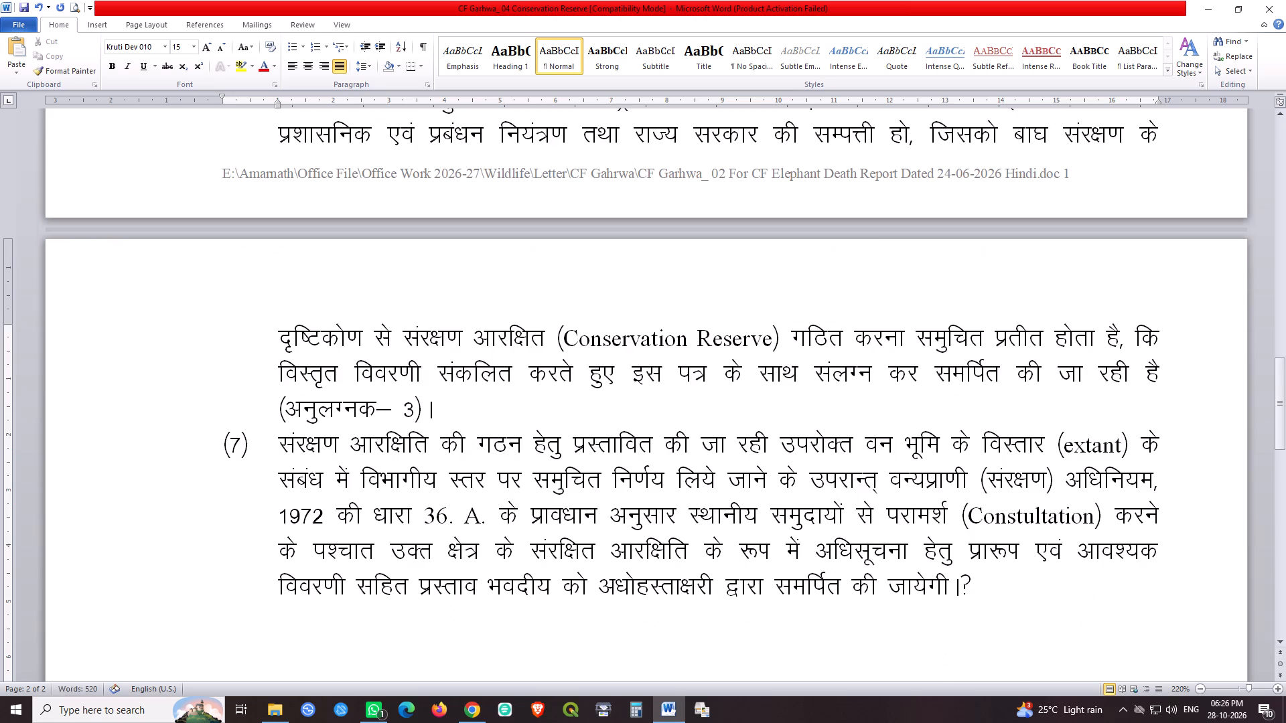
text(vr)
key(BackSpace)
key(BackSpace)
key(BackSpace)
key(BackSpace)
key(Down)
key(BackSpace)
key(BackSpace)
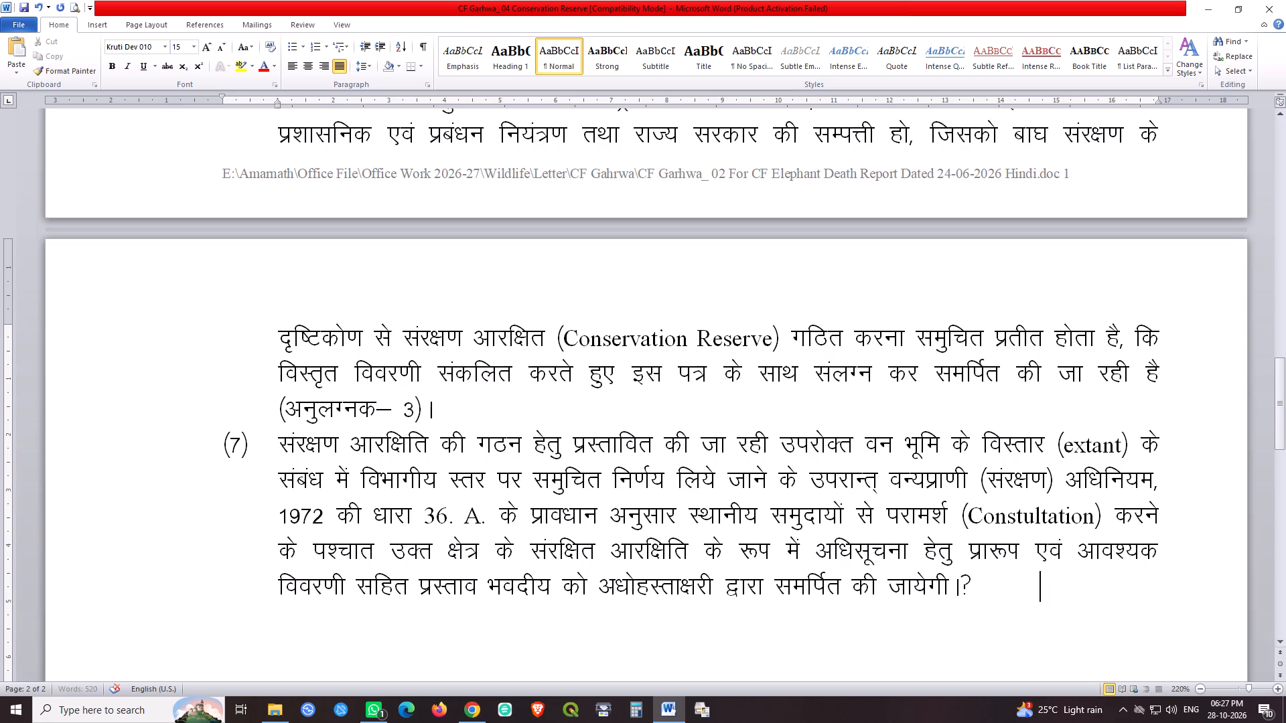
Set the hanging indent of the empty line below paragraph (7) to about 2.5 on the ruler.
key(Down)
drag(277, 102, 320, 100)
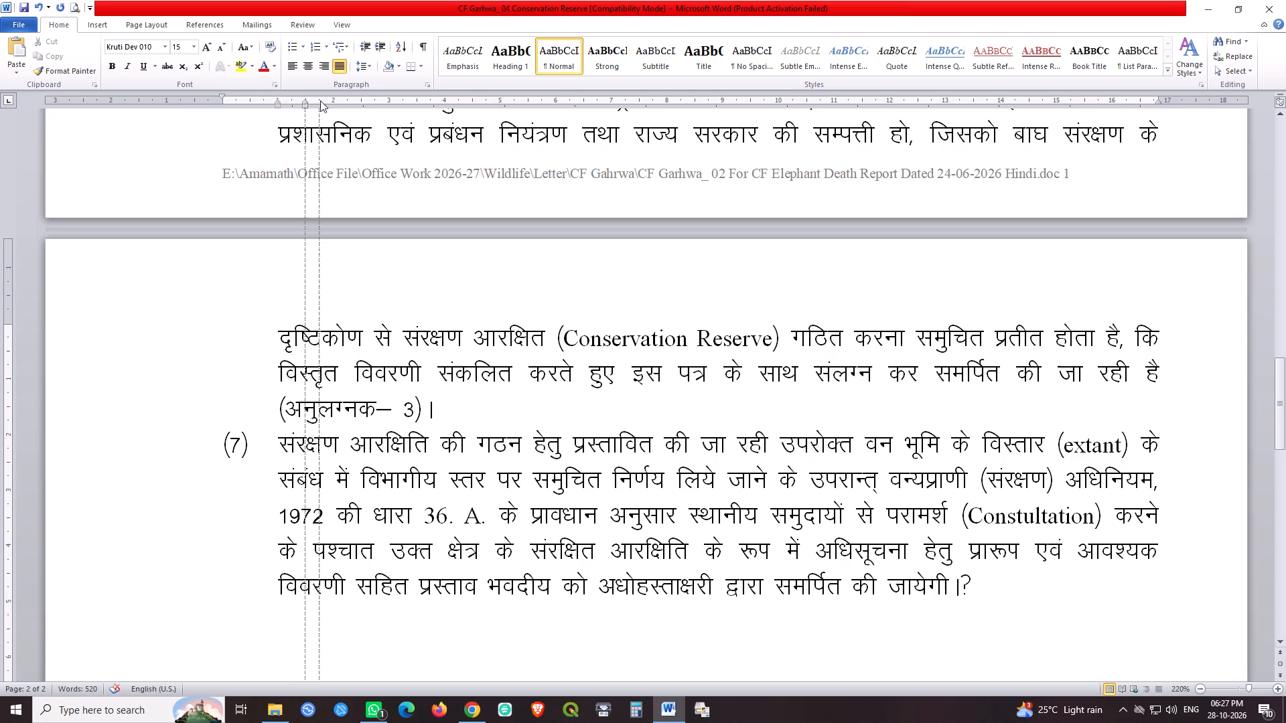
drag(320, 100, 356, 104)
Examine the layout of the earlier paragraphs and return to the empty line below paragraph (7).
scroll(526, 398, up, 11)
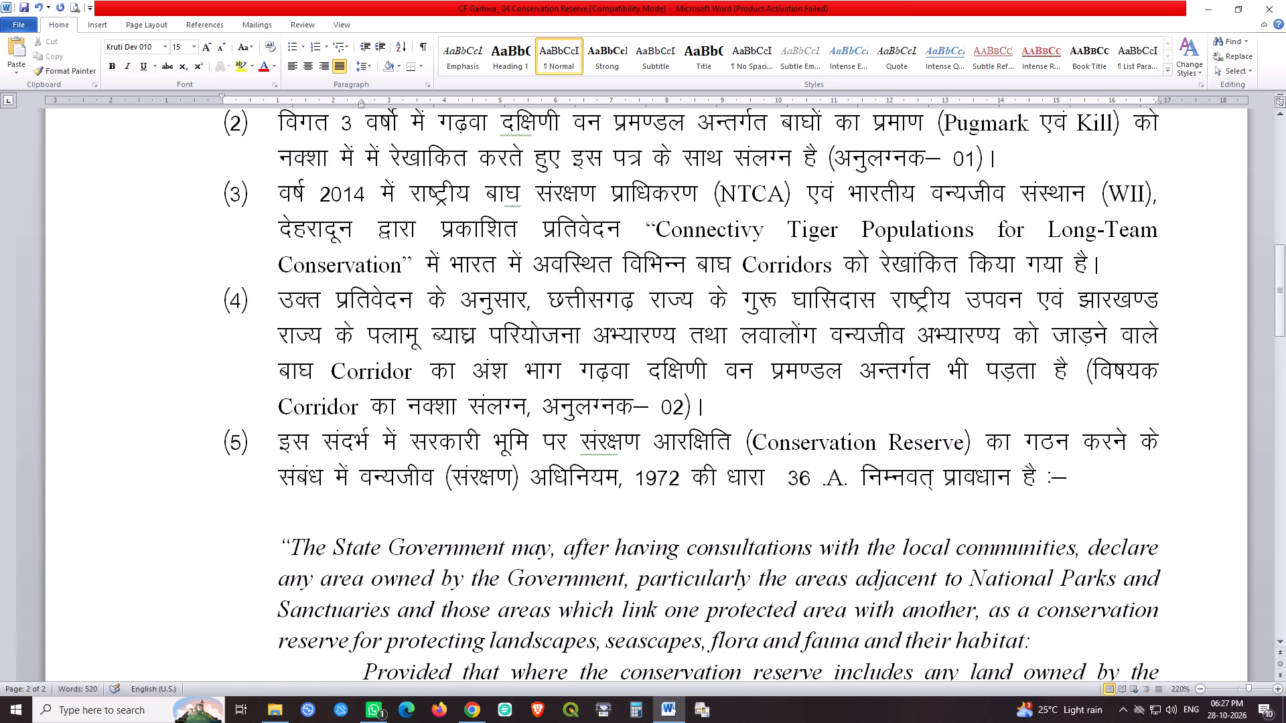
scroll(526, 398, up, 6)
scroll(382, 351, down, 6)
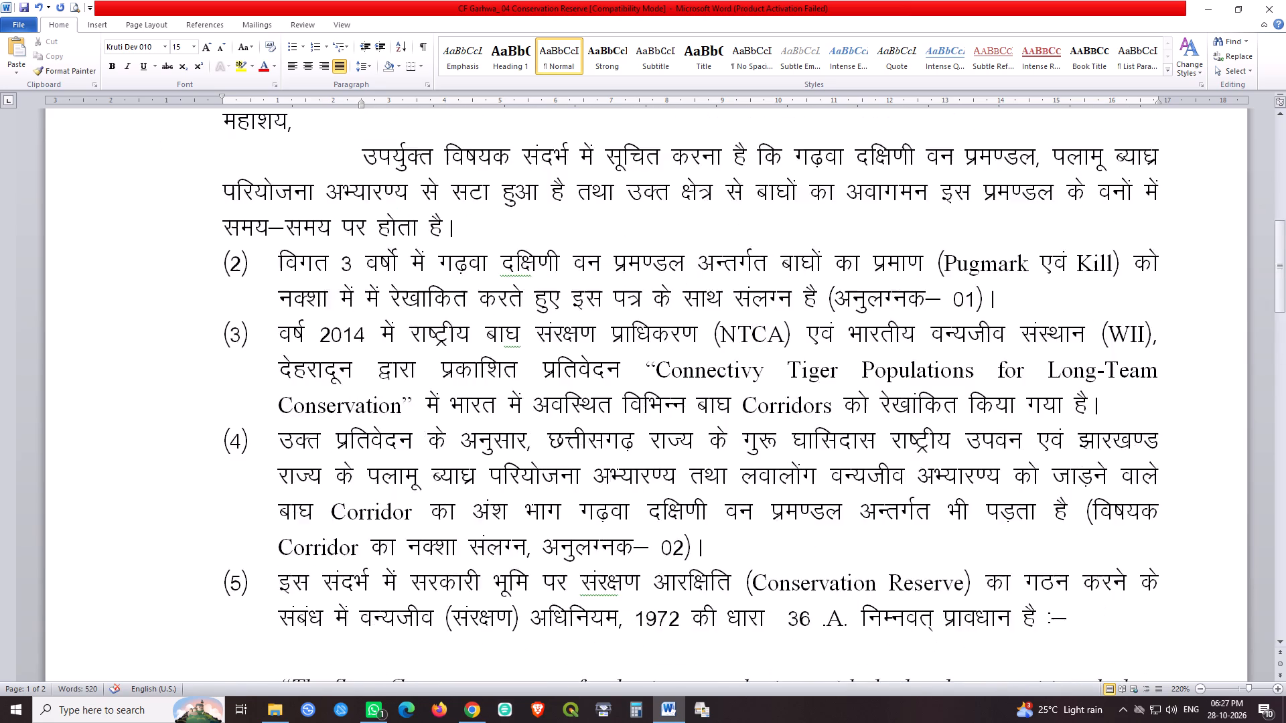
scroll(382, 355, down, 17)
scroll(409, 440, down, 3)
scroll(409, 440, up, 5)
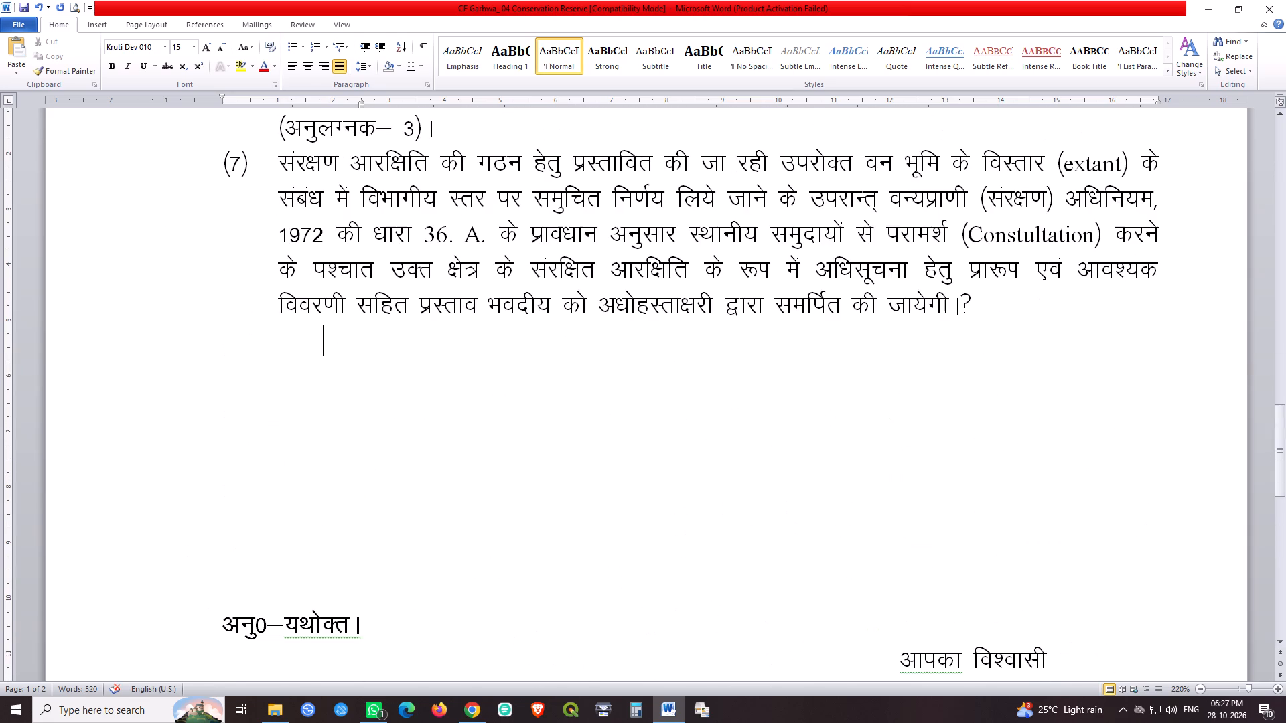
key(Right)
key(Left)
key(Down)
key(Up)
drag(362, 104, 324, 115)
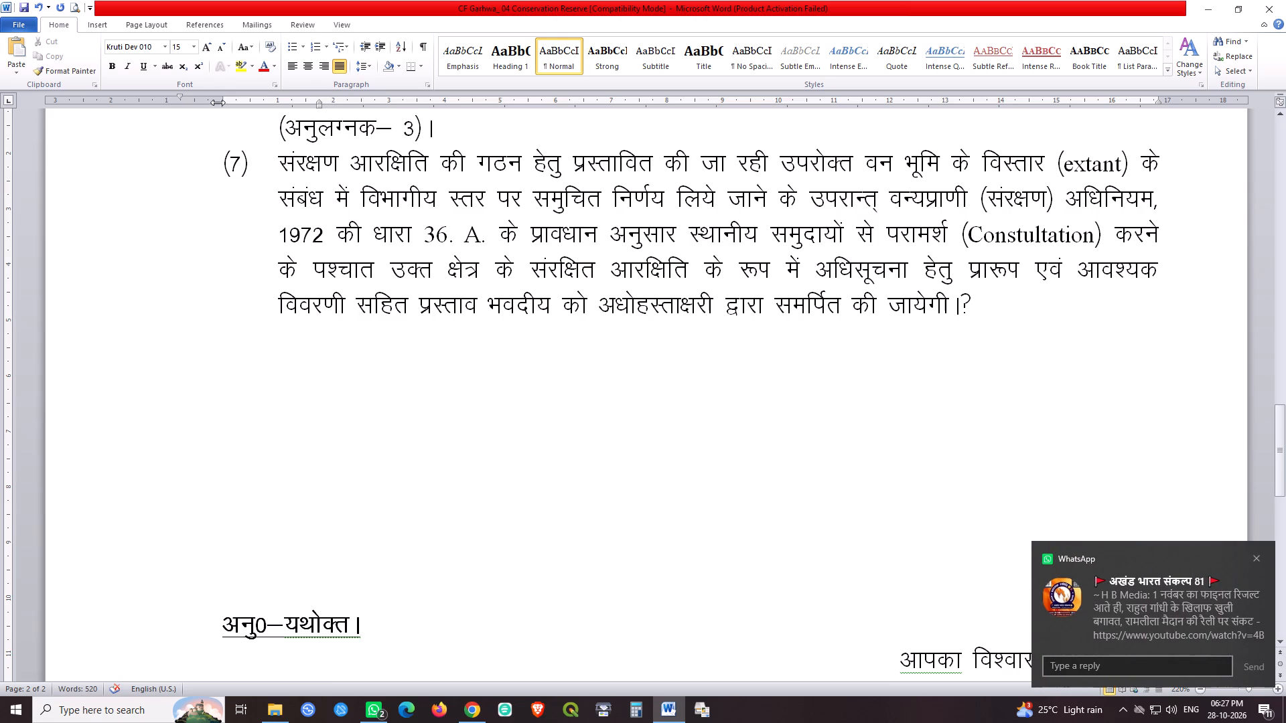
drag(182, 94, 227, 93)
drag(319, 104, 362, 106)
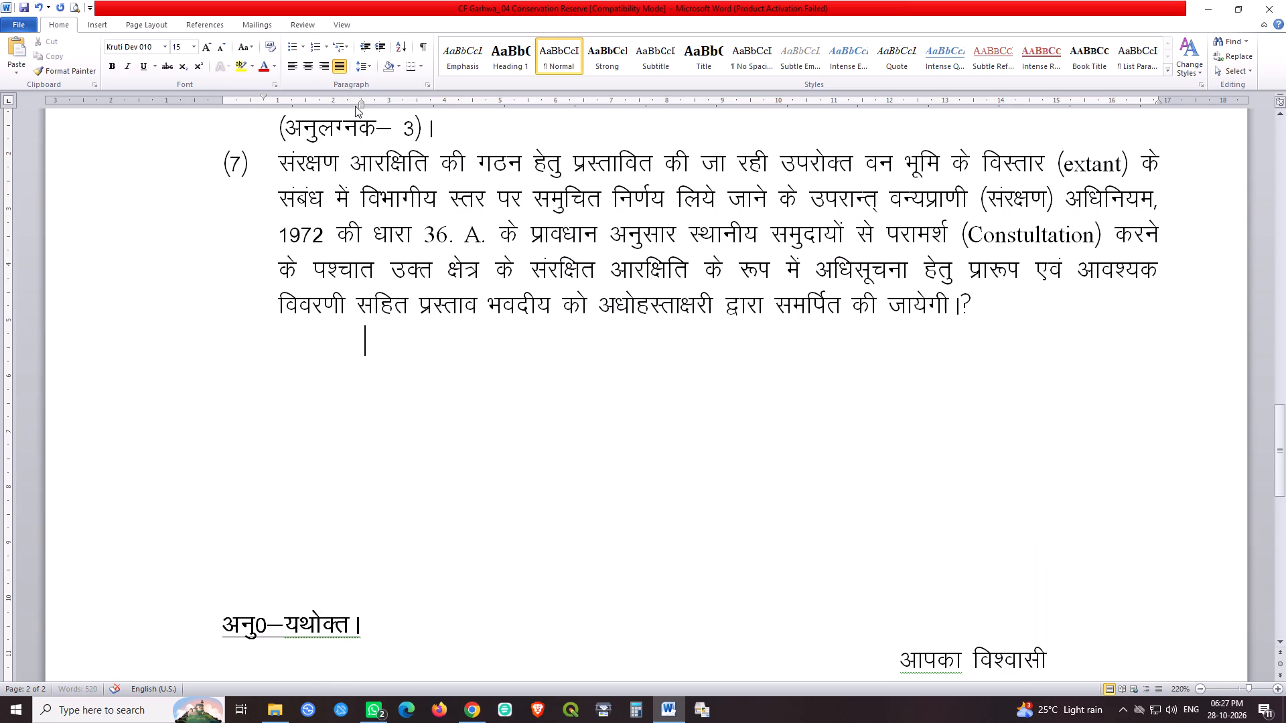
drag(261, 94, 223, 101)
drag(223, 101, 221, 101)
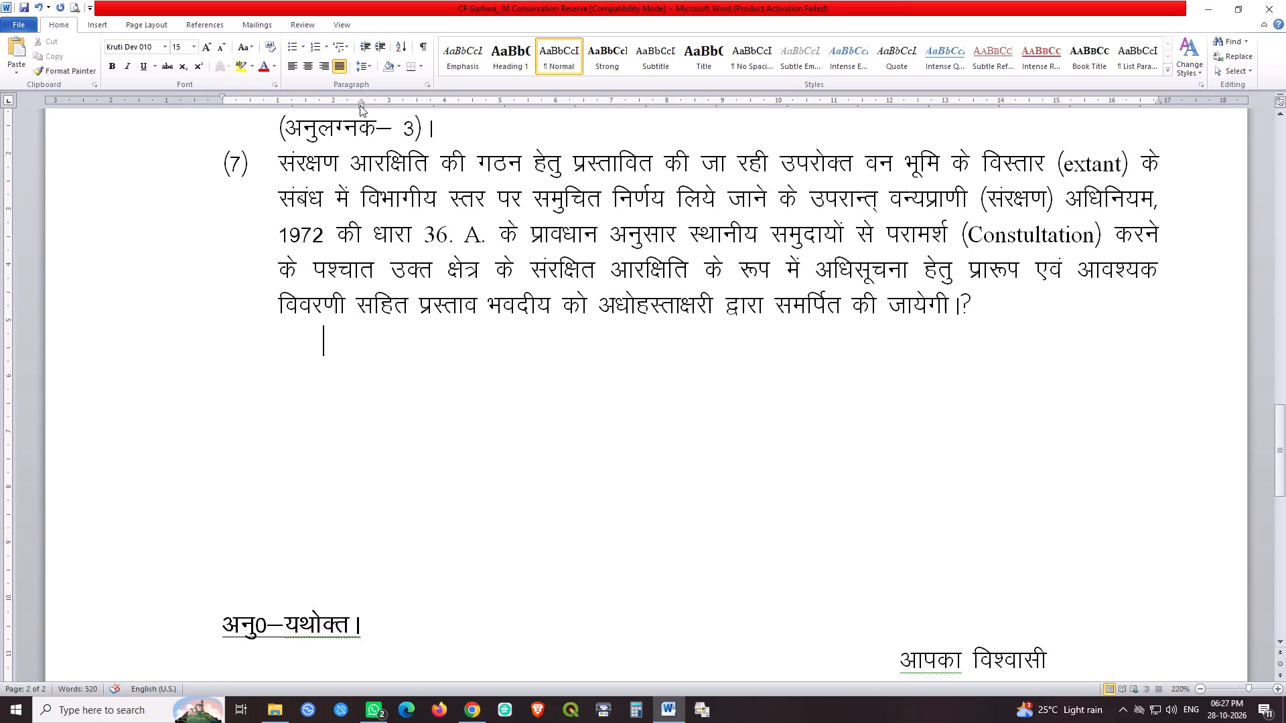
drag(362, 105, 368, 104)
Insert a tab at the start of the empty line below paragraph (7).
key(Tab)
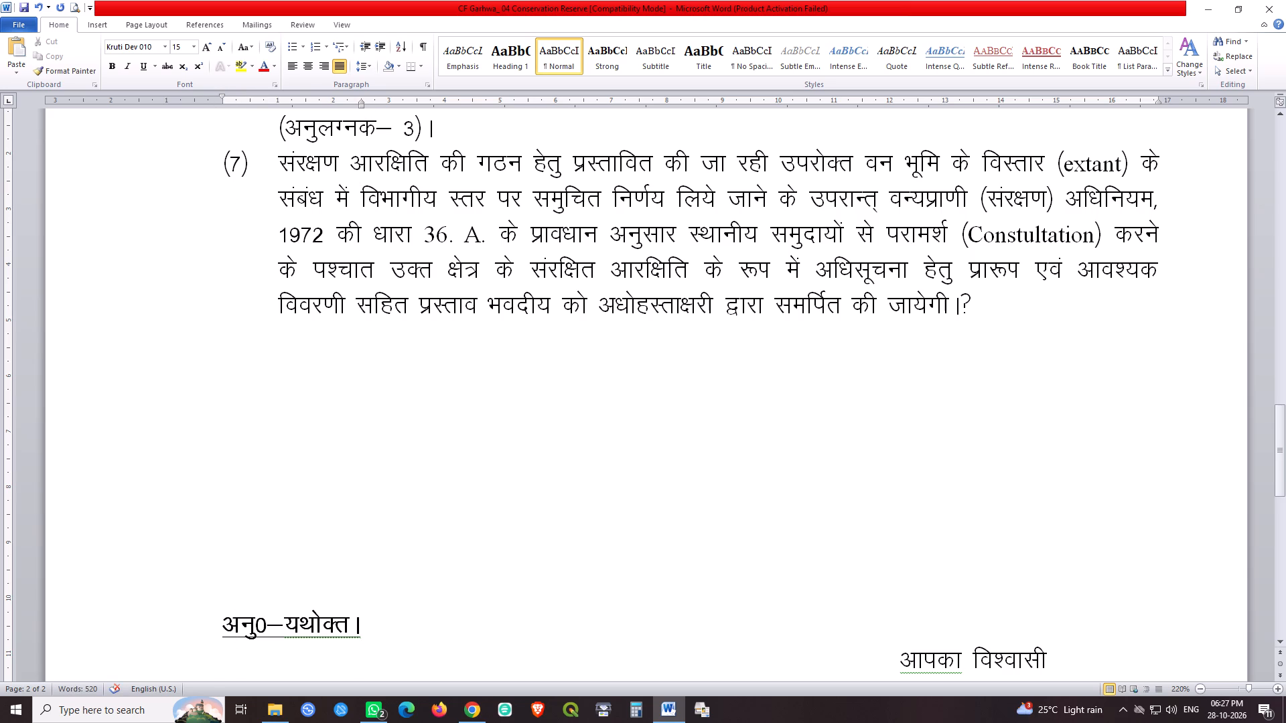
Write the closing line "अतः भवदीय को सूचनार्थ एवं आवश्यक कार्रवाई हेतु समर्पित।" below paragraph (7).
text(vr%)
key(space)
key(ctrl+z)
key(ctrl+z)
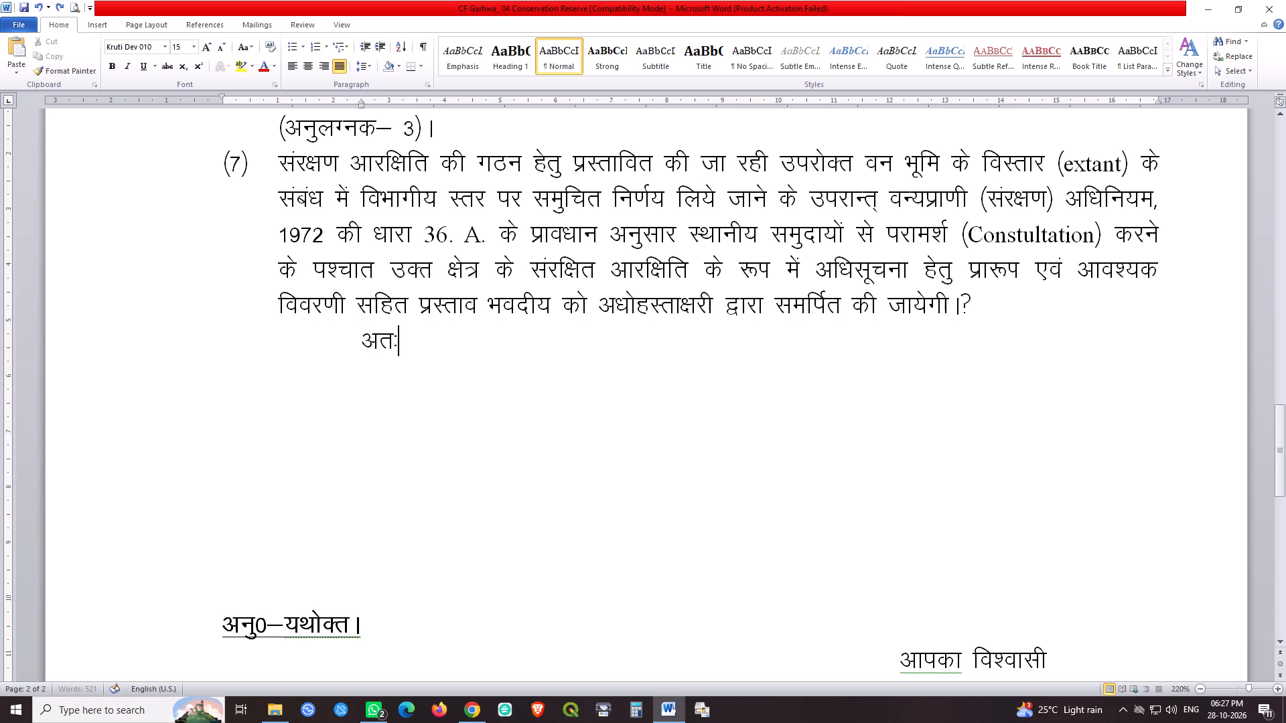
key(space)
text(Hkon;)
key(BackSpace)
text(h;)
key(space)
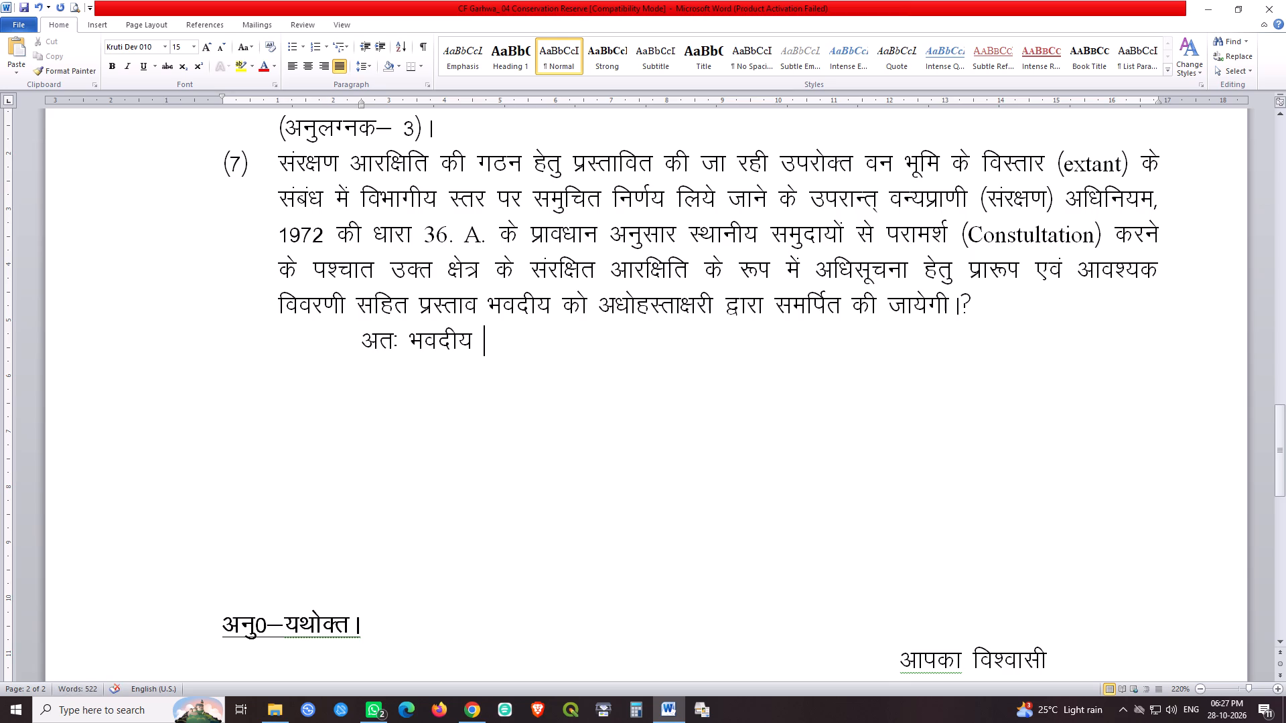
text(dks lwpukFkZ ,oa vko";d)
key(space)
text(dkjZokbZ gsrq lefiZrA)
key(space)
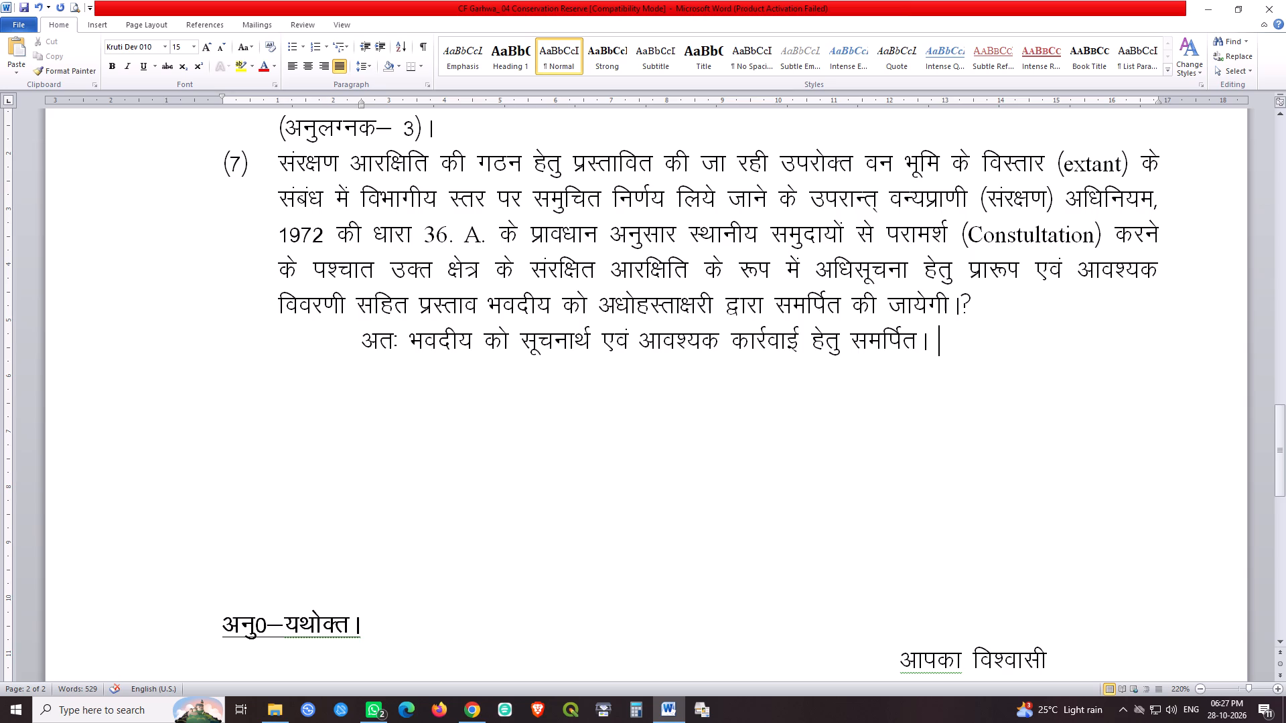
Delete the blank lines between the closing line and "अनु0–यथोक्त।".
click(411, 404)
key(Delete)
key(Delete)
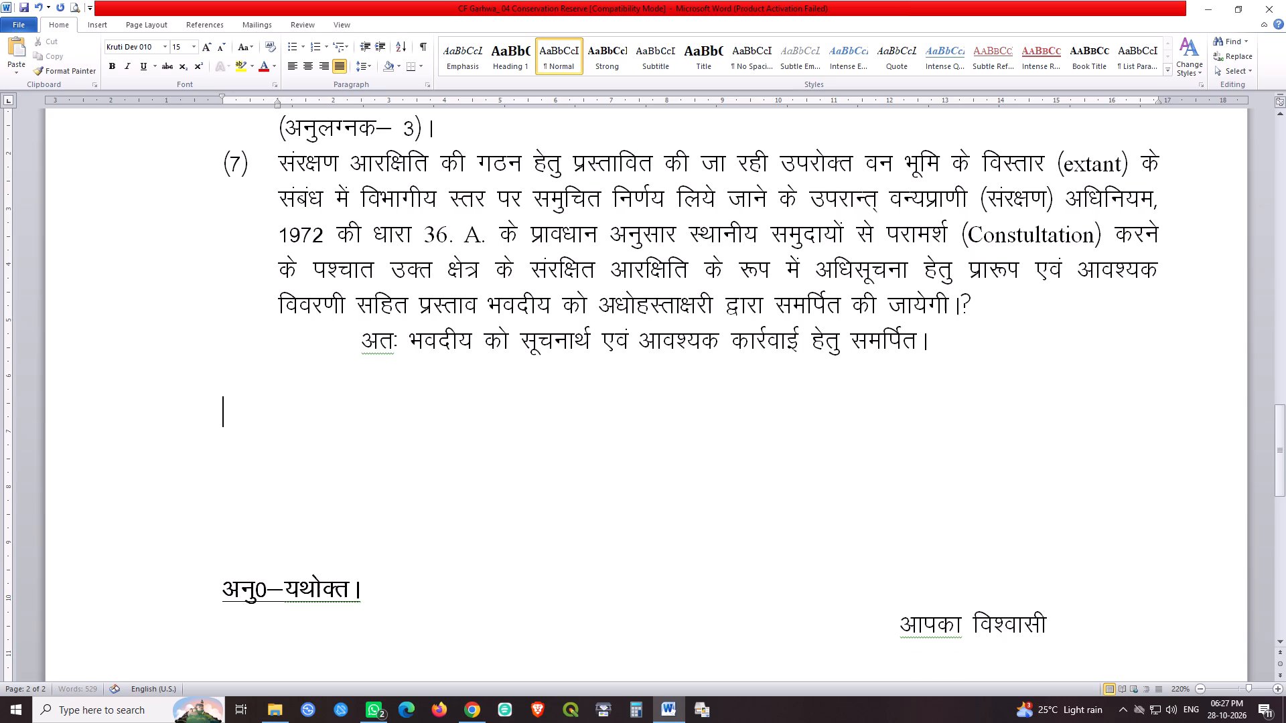
key(Delete)
key(Delete)
key(Delete)
key(Delete)
key(Delete)
click(397, 383)
key(Delete)
key(Delete)
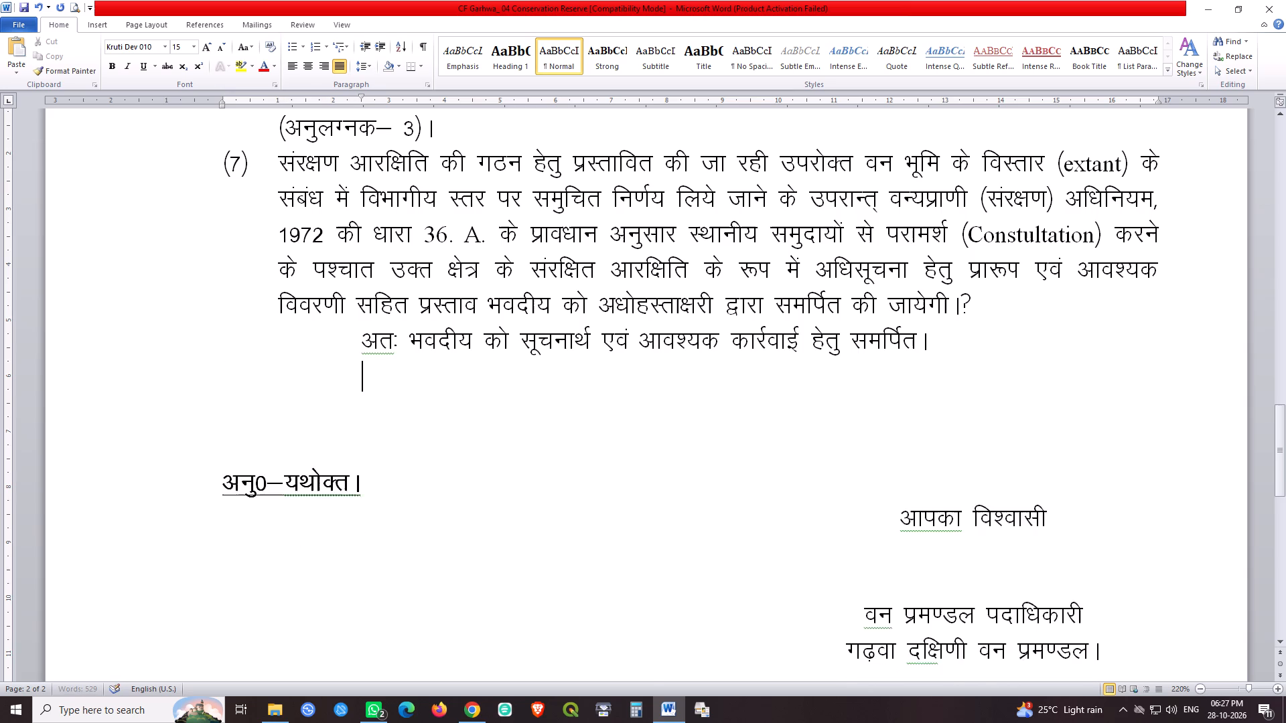
key(Delete)
key(BackSpace)
key(BackSpace)
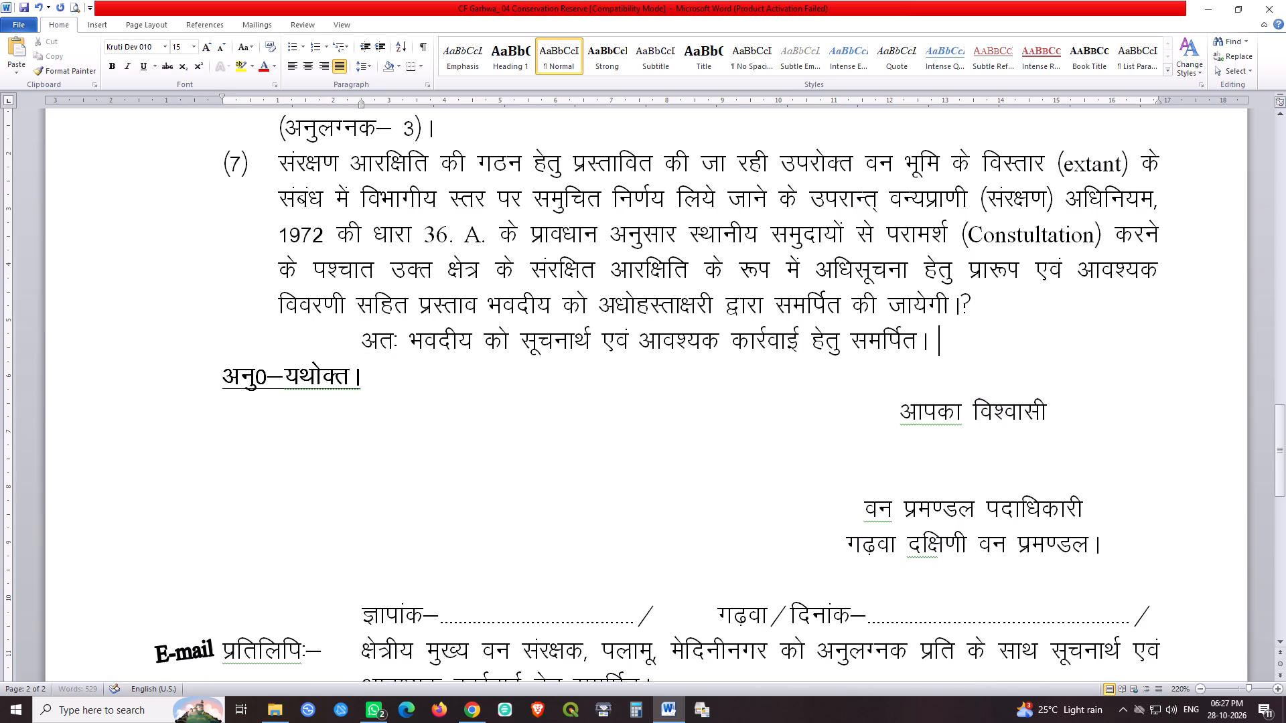
Delete the second copy-endorsement block, addressed to the प्रधान मुख्य वन संरक्षक, वन्यप्राणी, Ranchi, through the end of the document.
click(913, 455)
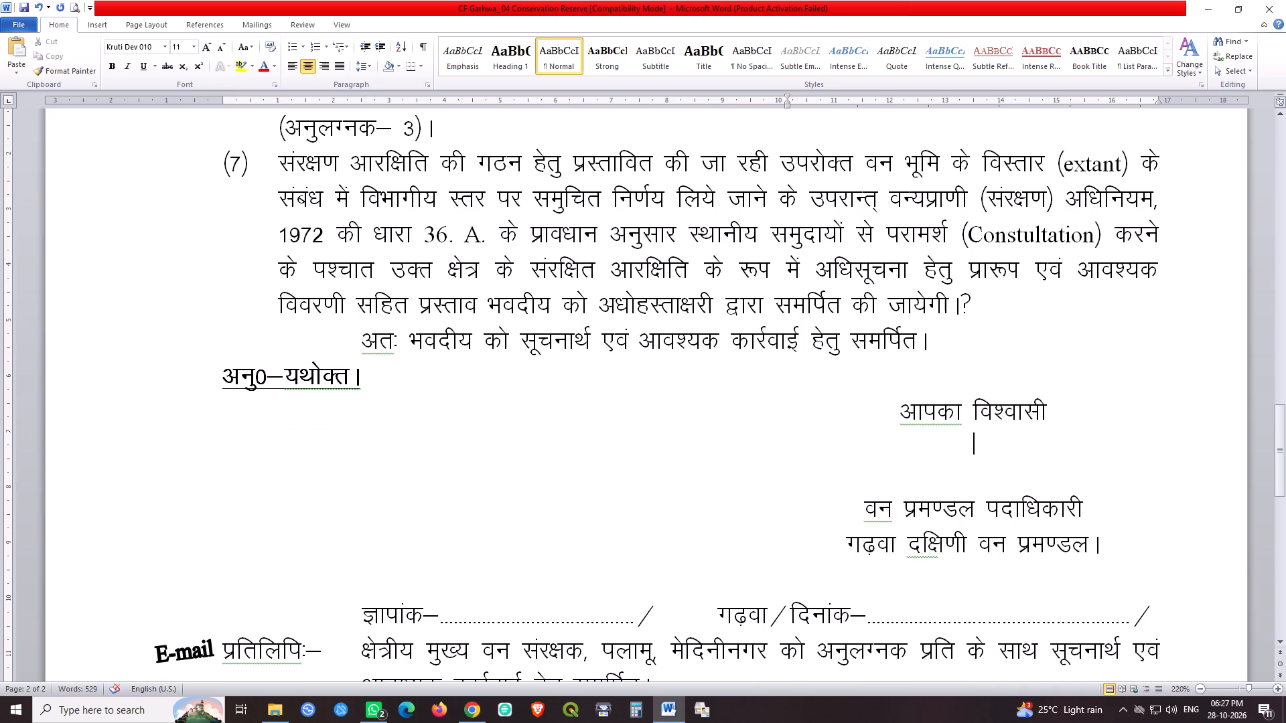
scroll(956, 449, down, 4)
drag(346, 335, 603, 396)
click(781, 507)
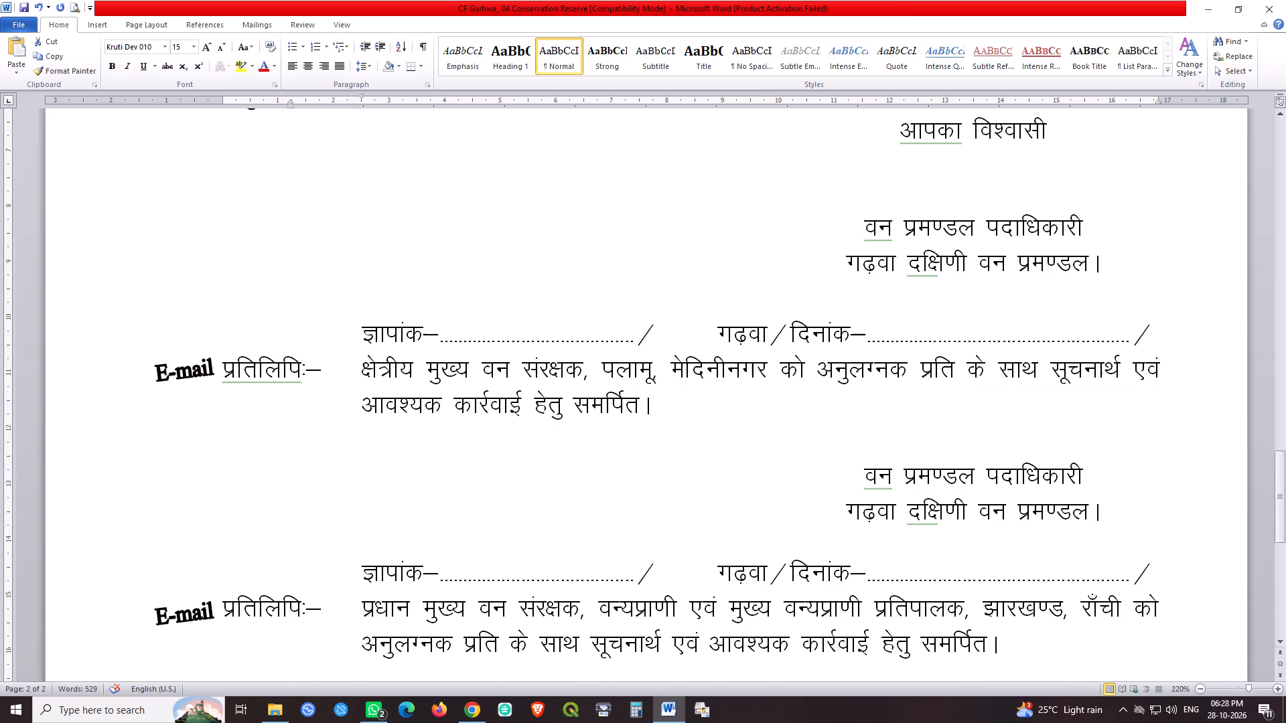
drag(352, 571, 1285, 708)
key(BackSpace)
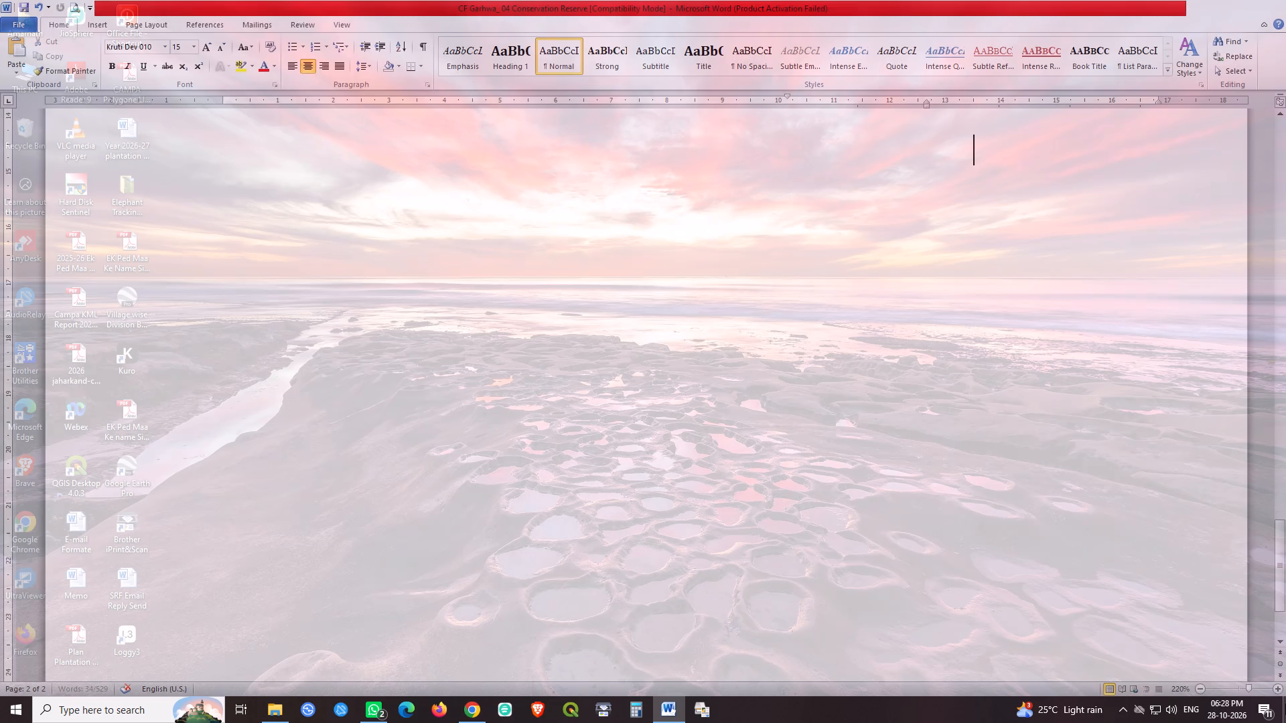
Set the font colour of the remaining प्रतिलिपि block, from its ज्ञापांक line through its signature lines, to white.
scroll(1058, 209, up, 4)
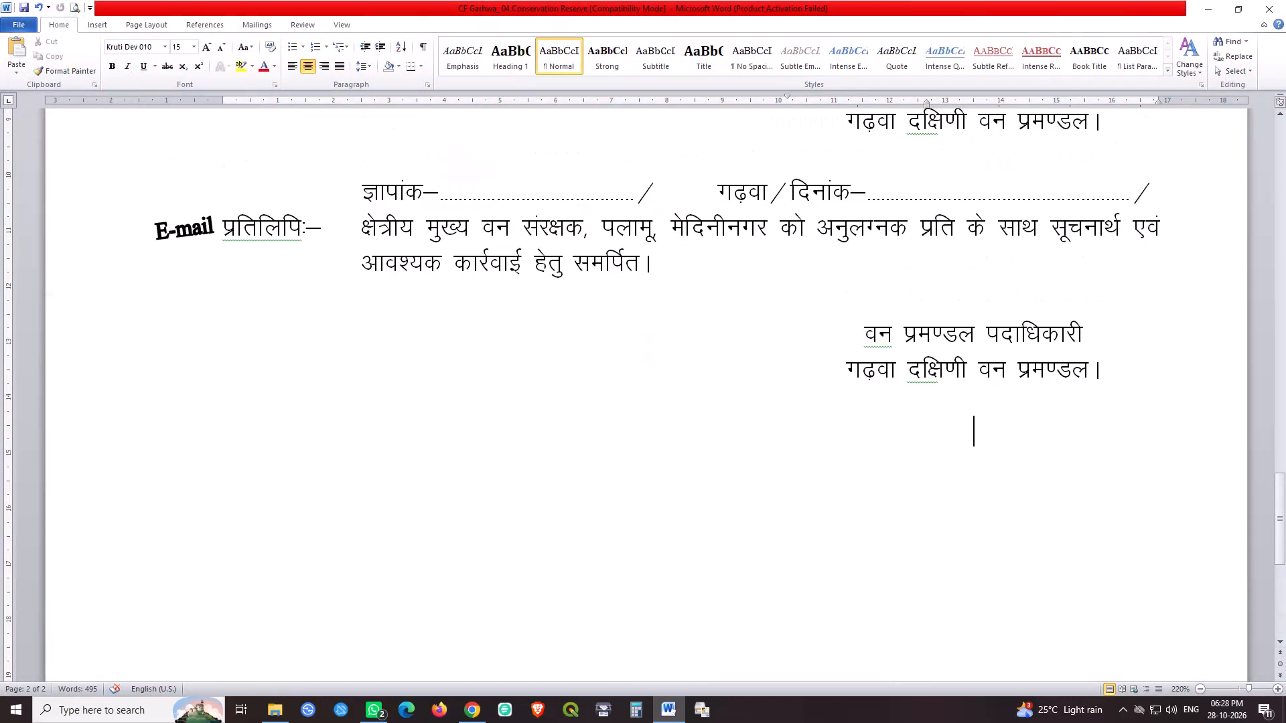
scroll(1019, 286, up, 9)
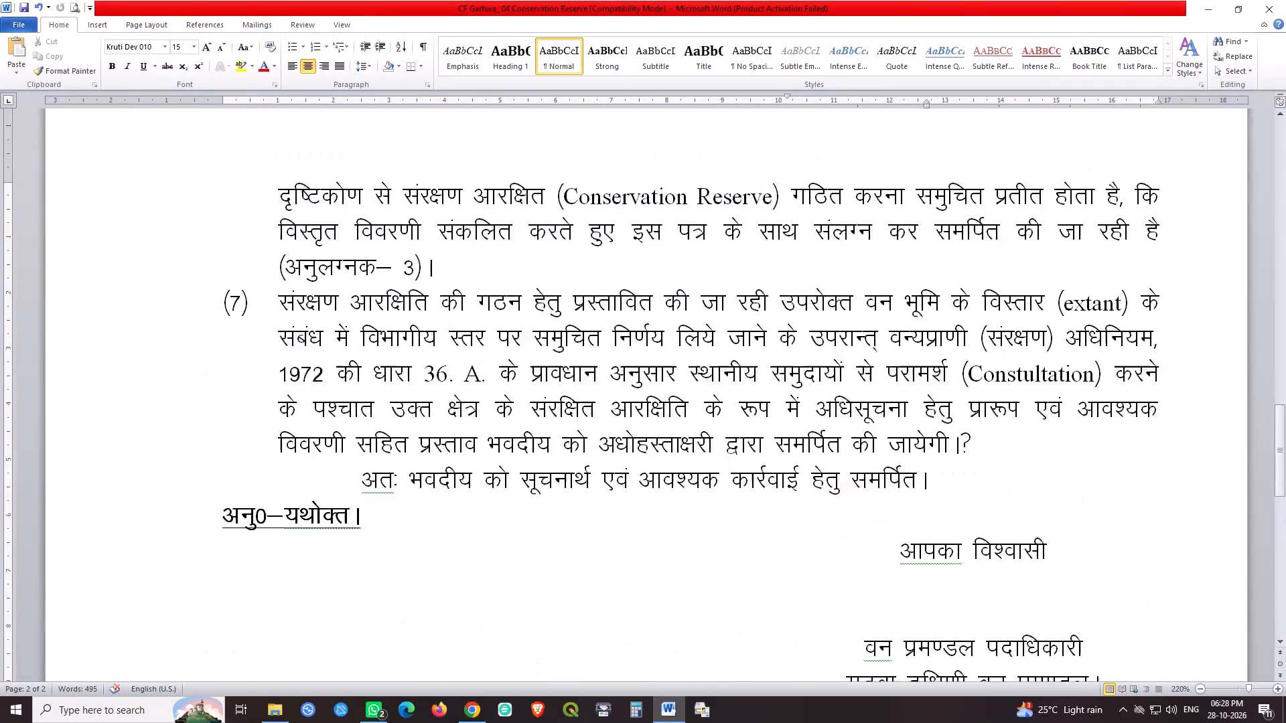
scroll(1019, 286, up, 20)
scroll(1019, 286, up, 3)
scroll(1019, 286, down, 8)
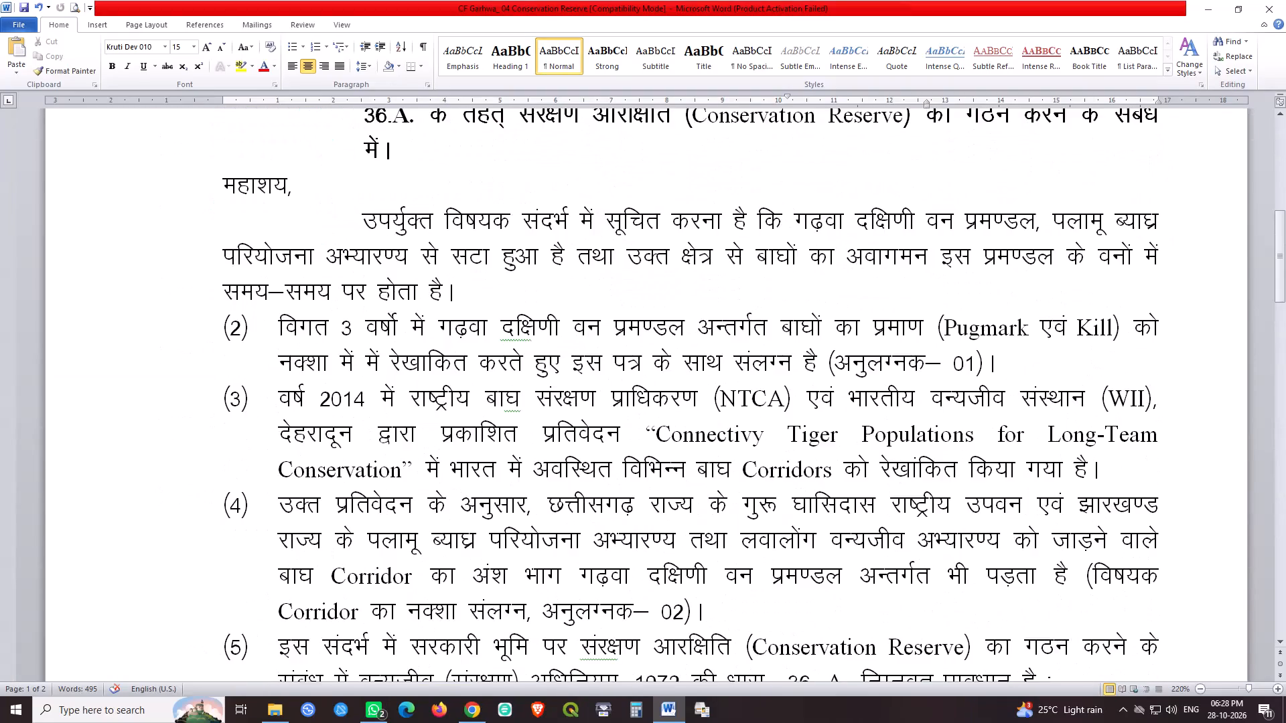
scroll(1029, 284, down, 20)
scroll(1029, 284, down, 1)
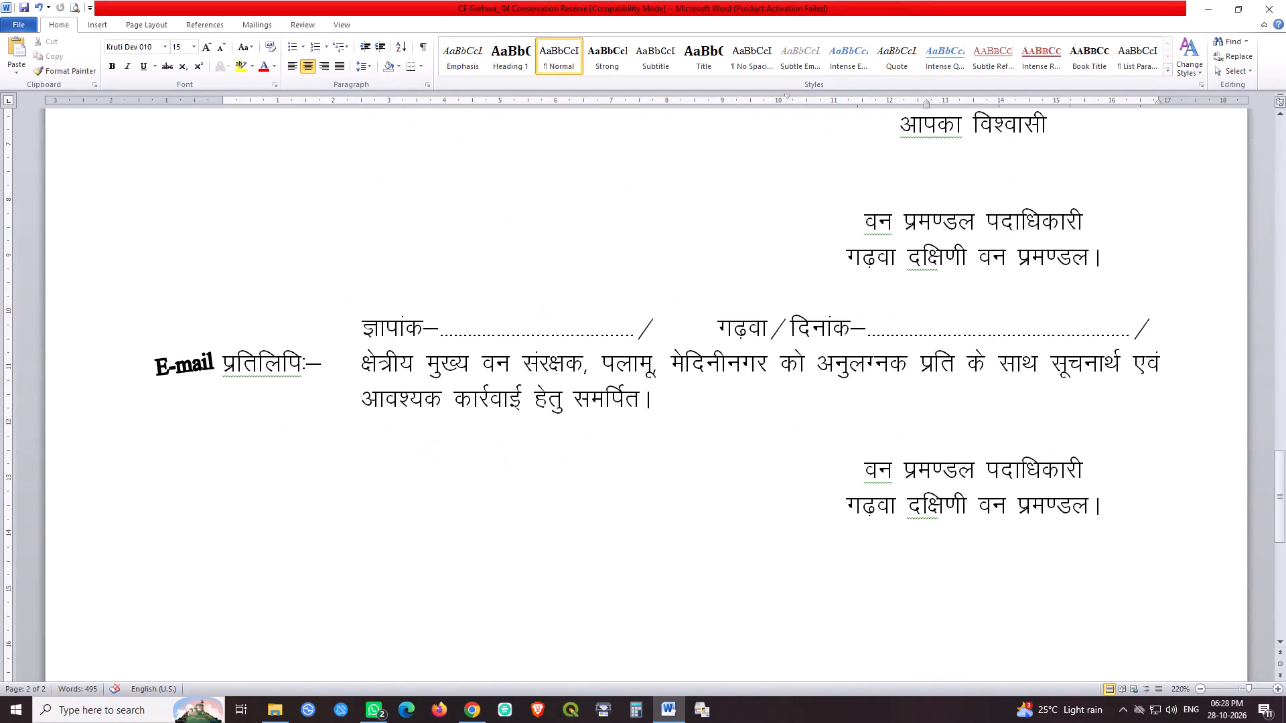
drag(358, 325, 1113, 536)
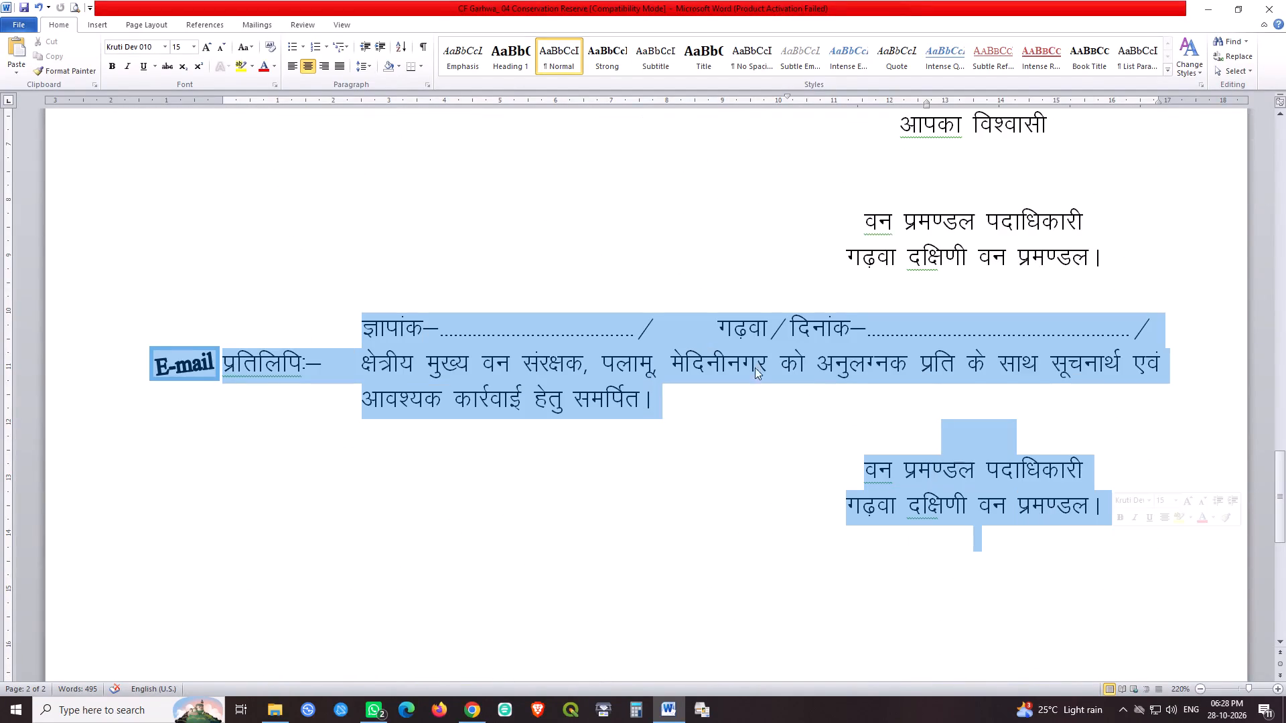
click(273, 68)
click(263, 106)
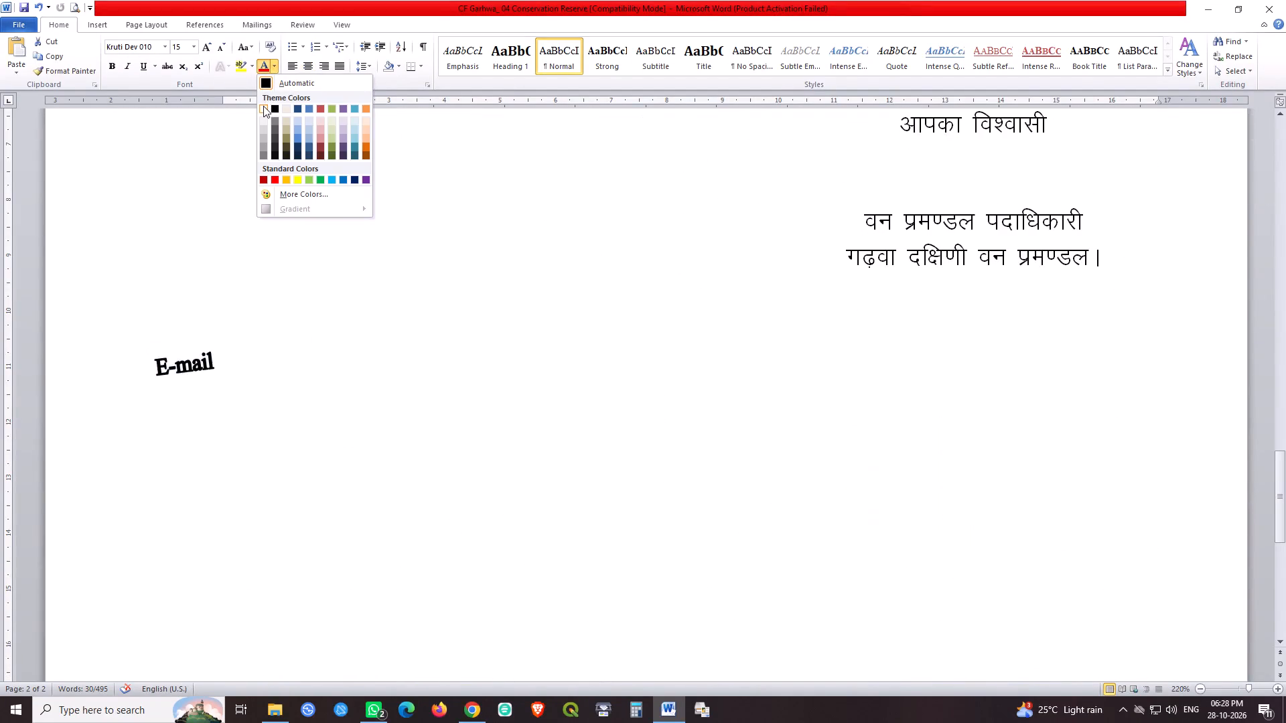
Delete the "E-mail" WordArt beside the whitened प्रतिलिपि block.
click(182, 352)
click(184, 370)
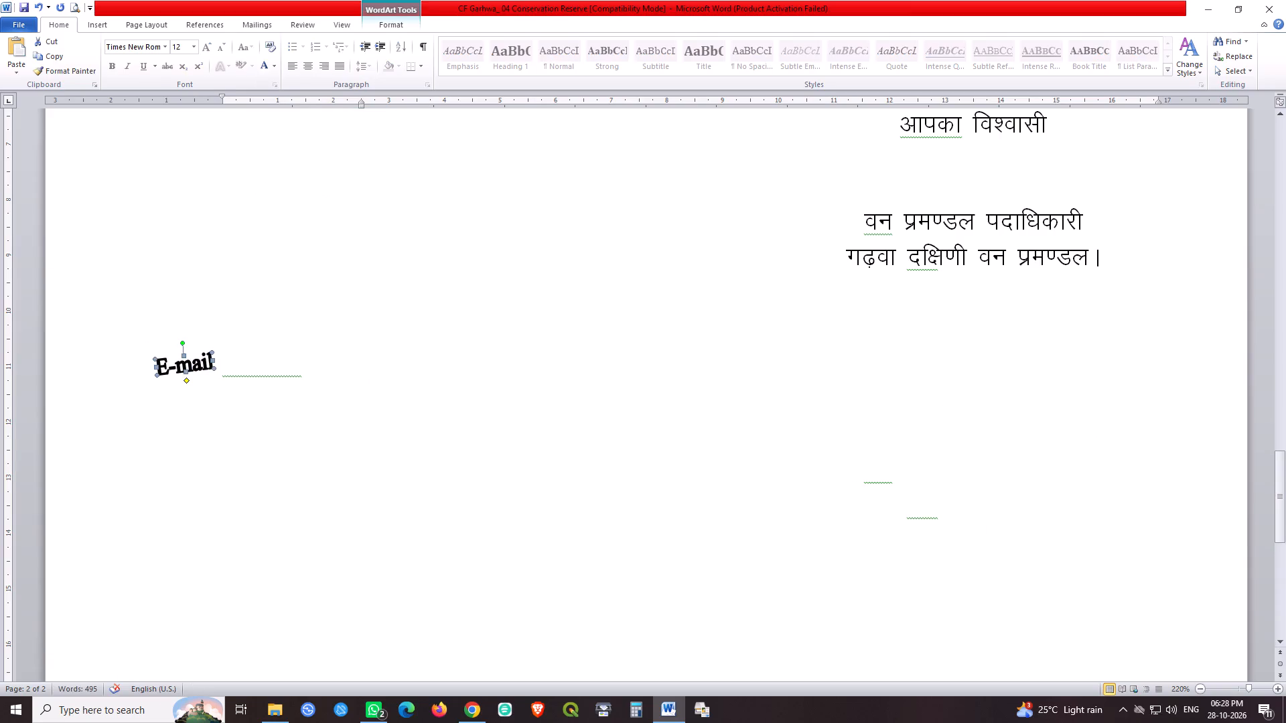
key(Delete)
Check the layout of both letter pages in print preview and return to editing.
key(ctrl+F2)
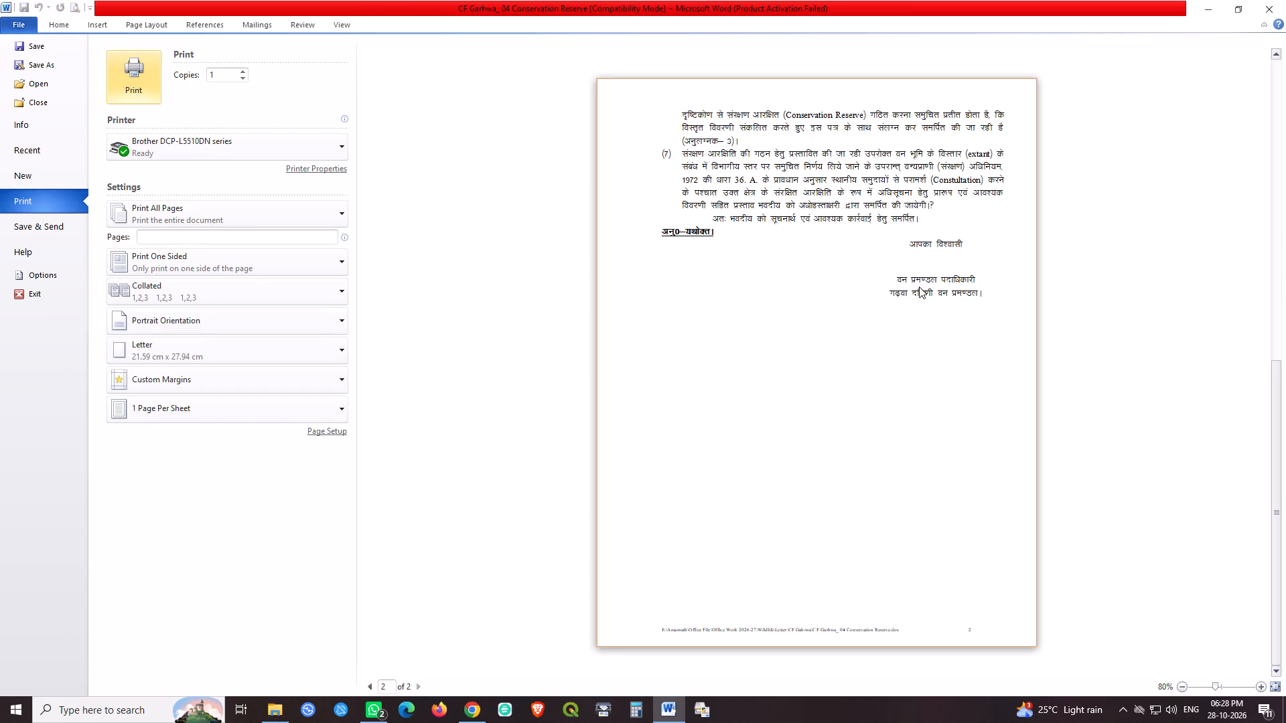
scroll(914, 281, up, 4)
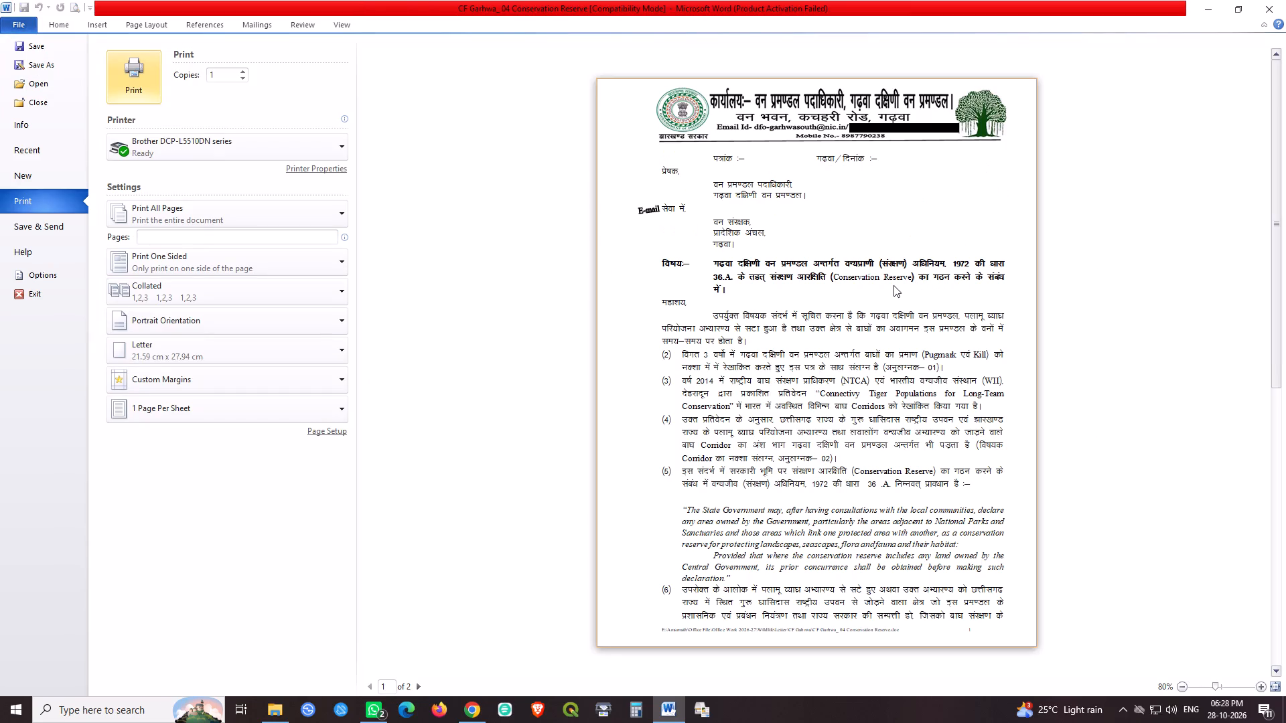
key(Escape)
Reduce the font size of the blank line between paragraph (5) and the English quotation to 6 pt.
scroll(699, 314, up, 14)
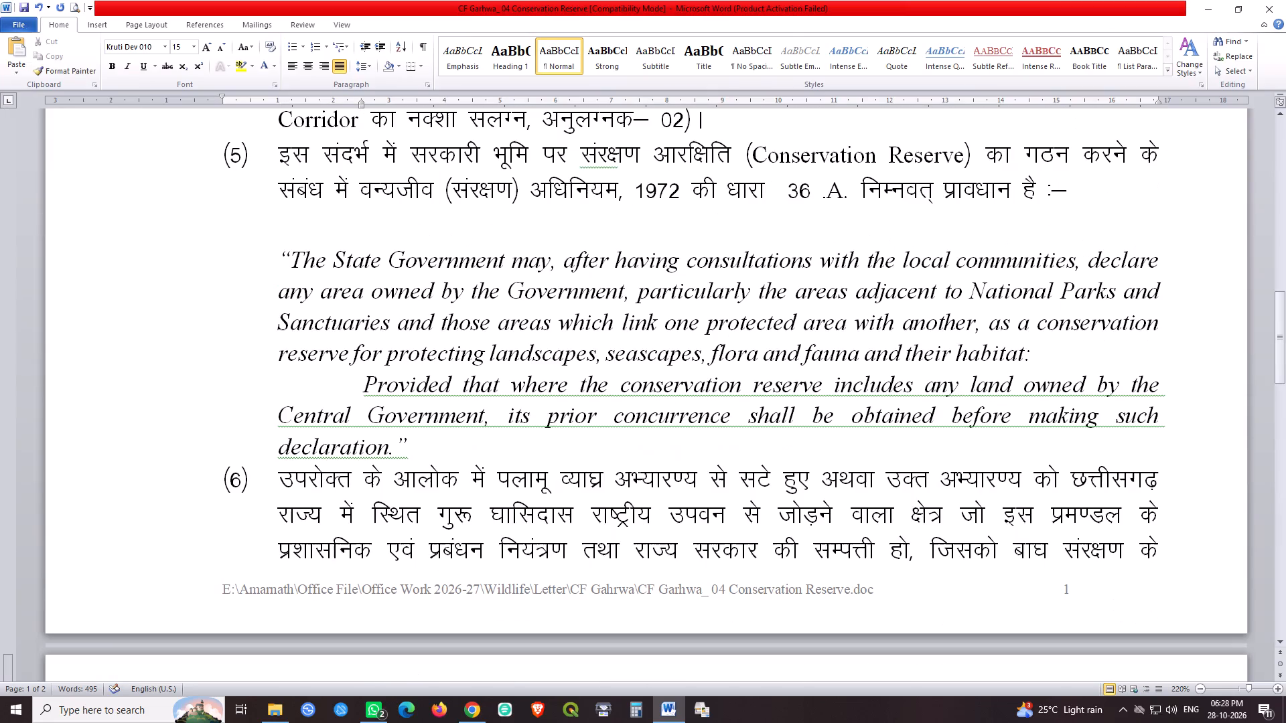
click(399, 236)
key(shift+Right)
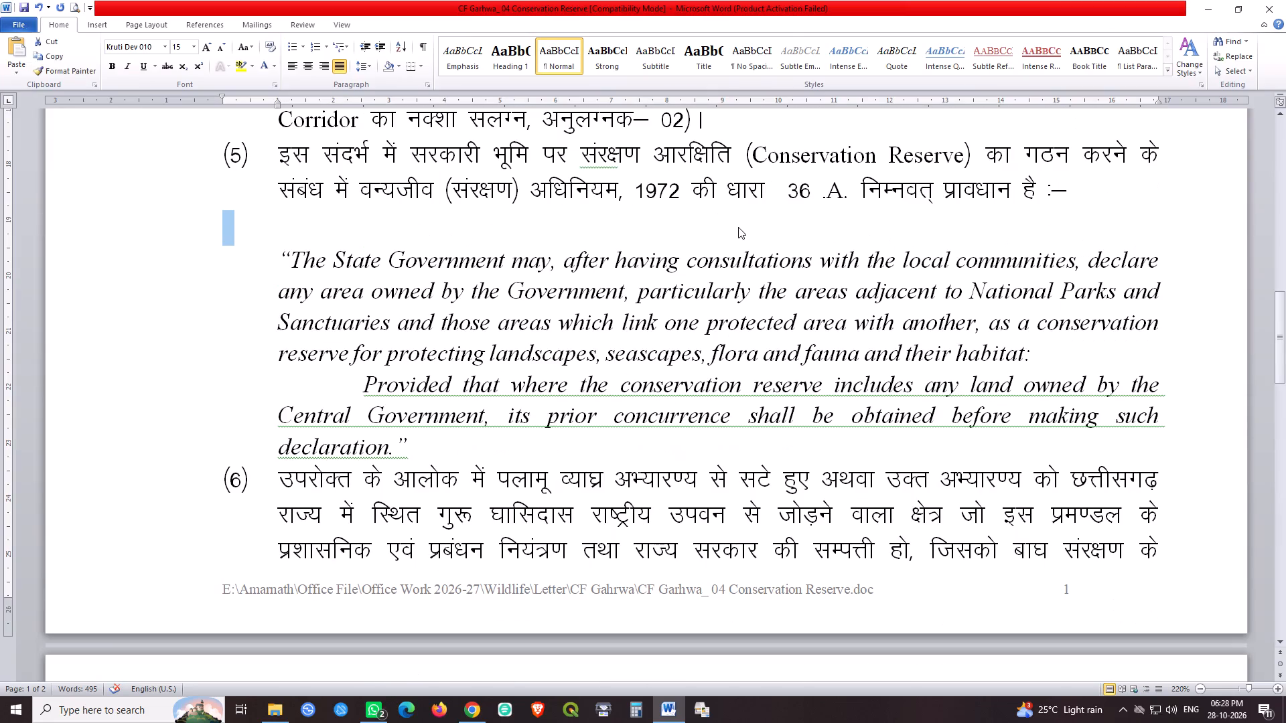
key(ctrl+bracketleft)
key(ctrl+bracketleft)
key(ctrl+bracketleft)
key(ctrl+bracketleft)
key(ctrl+bracketleft)
key(ctrl+bracketleft)
key(ctrl+bracketleft)
key(ctrl+bracketleft)
key(ctrl+bracketleft)
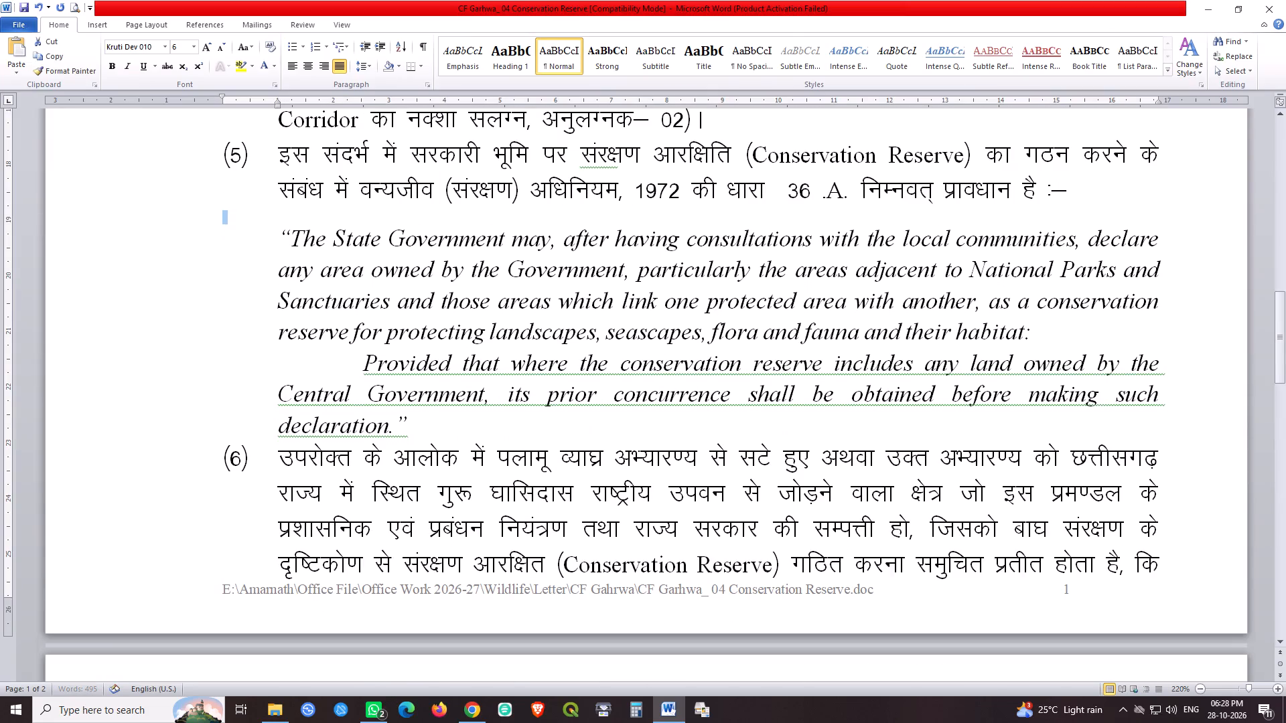
Reduce the font size of the blank line between paragraph (5) and the English quotation to 4 pt.
key(ctrl+bracketleft)
key(ctrl+bracketleft)
scroll(843, 418, down, 2)
scroll(788, 410, down, 2)
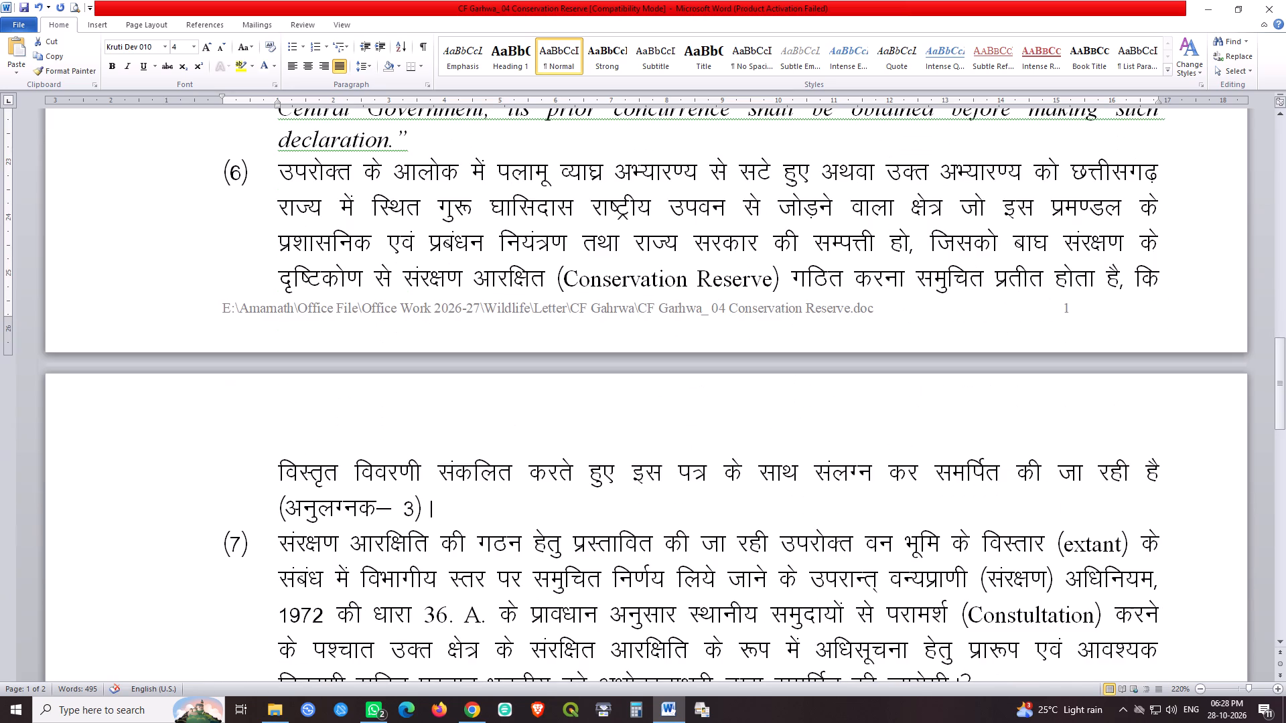
click(575, 498)
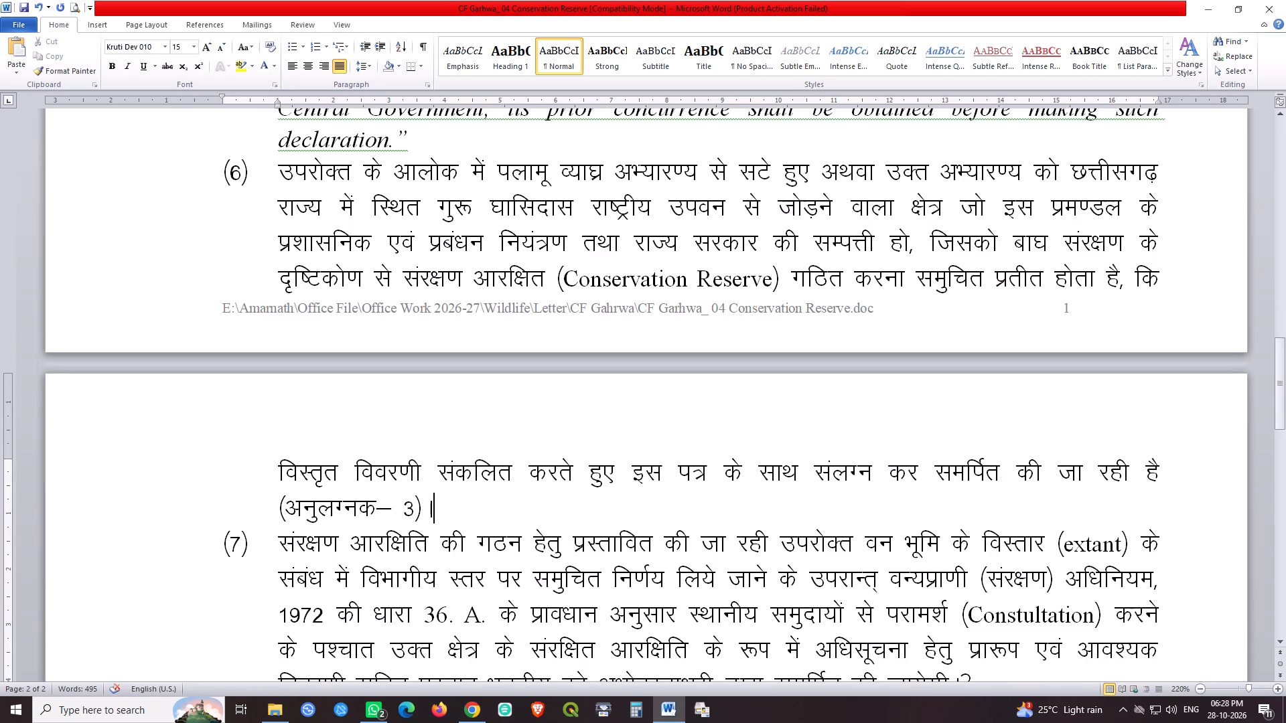
Print one copy of the whole letter on the Brother DCP-L5510DN with the printer properties set to 2-sided.
key(ctrl+F2)
scroll(861, 317, down, 3)
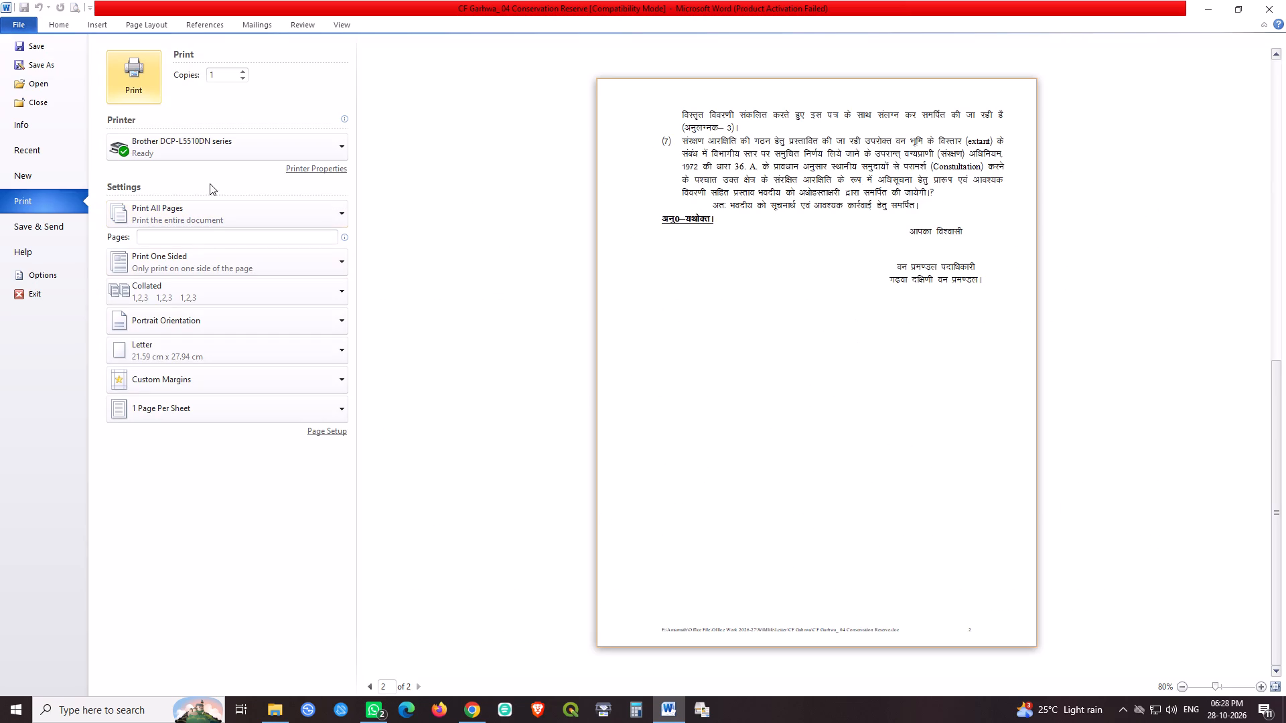
click(317, 168)
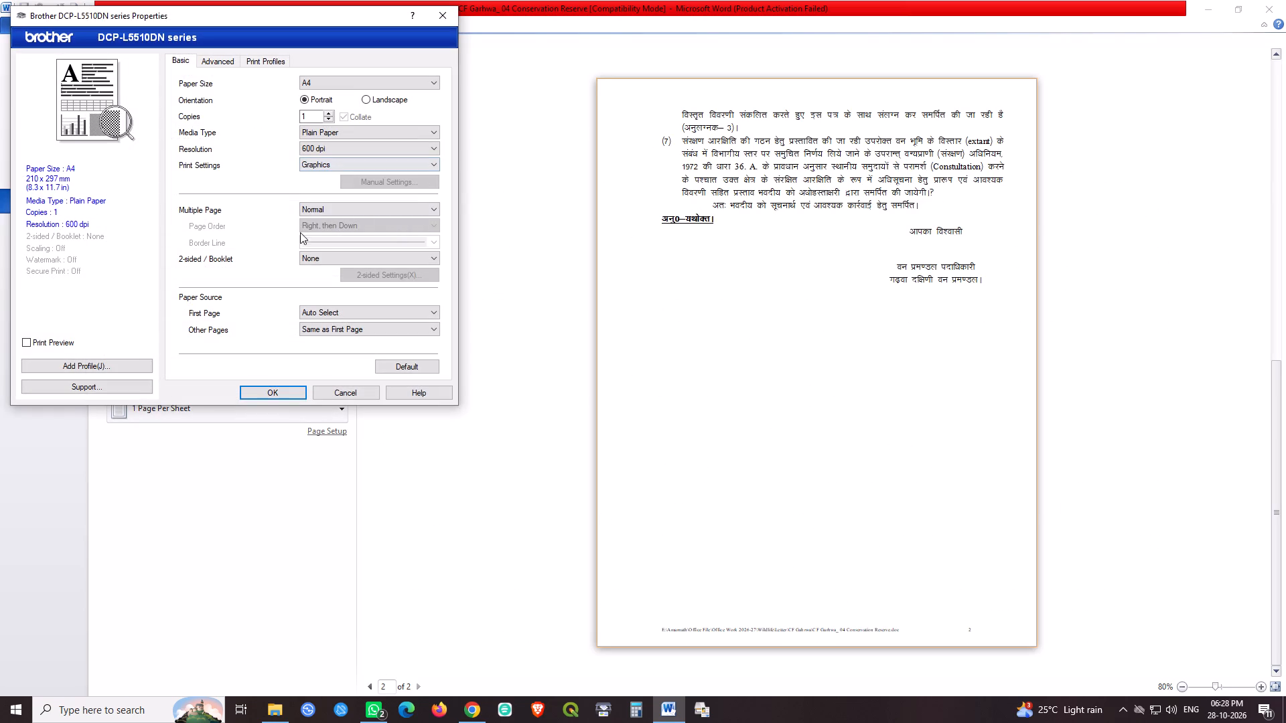
click(318, 255)
click(318, 278)
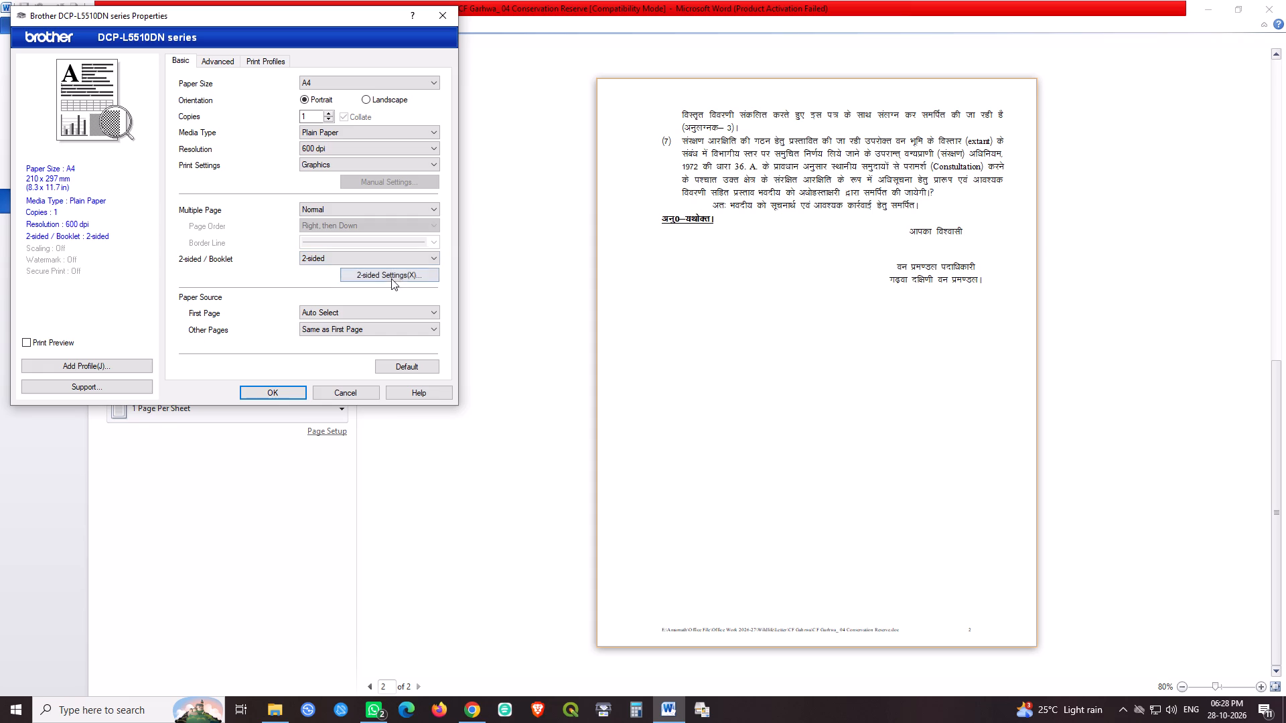
click(276, 397)
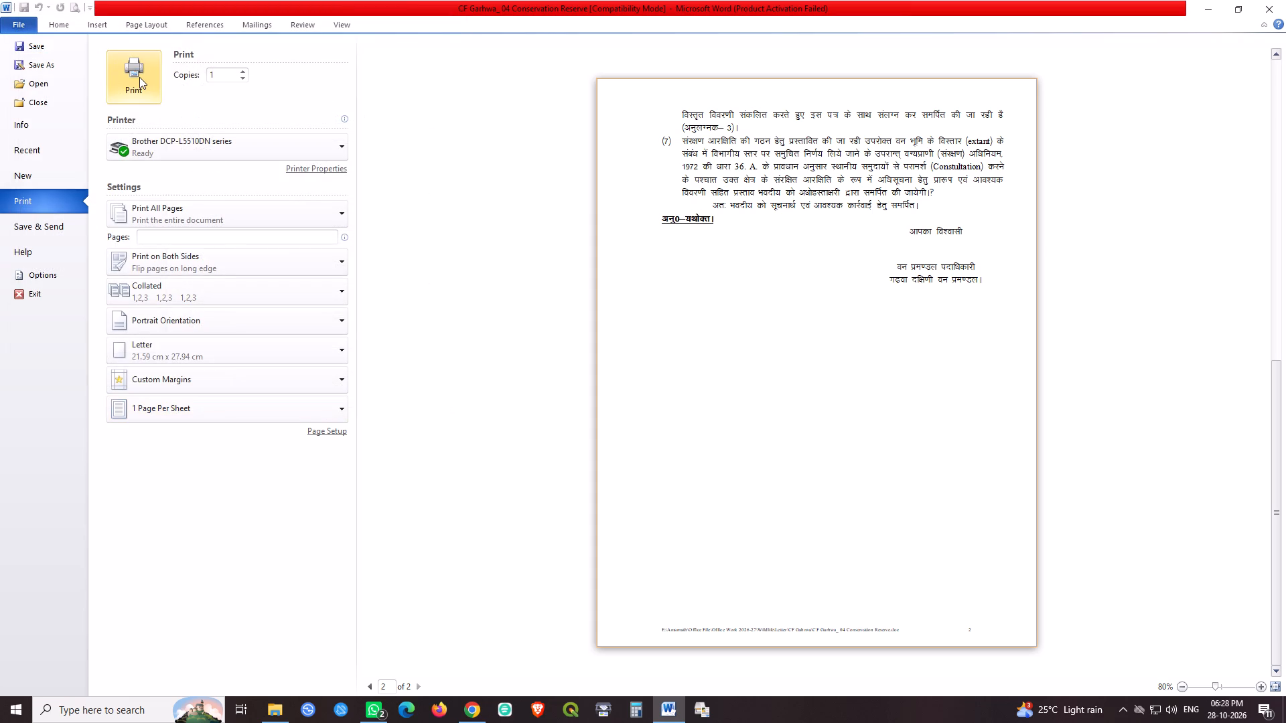
click(139, 77)
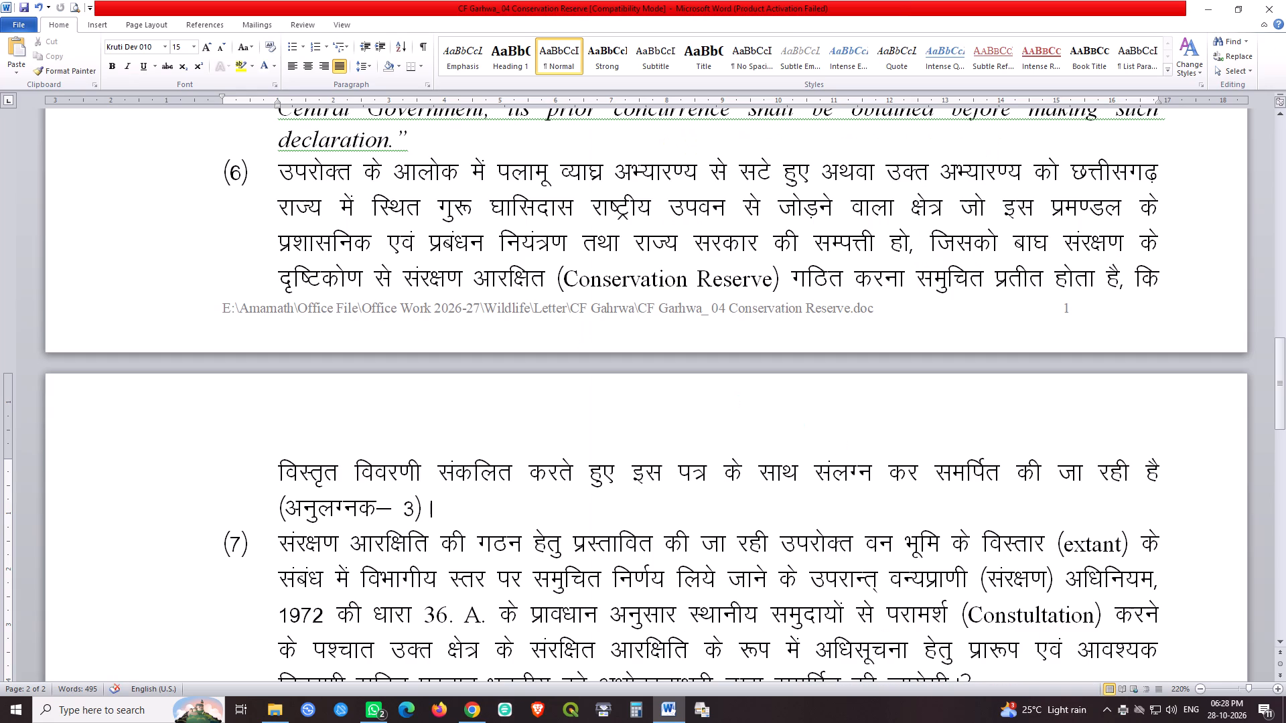